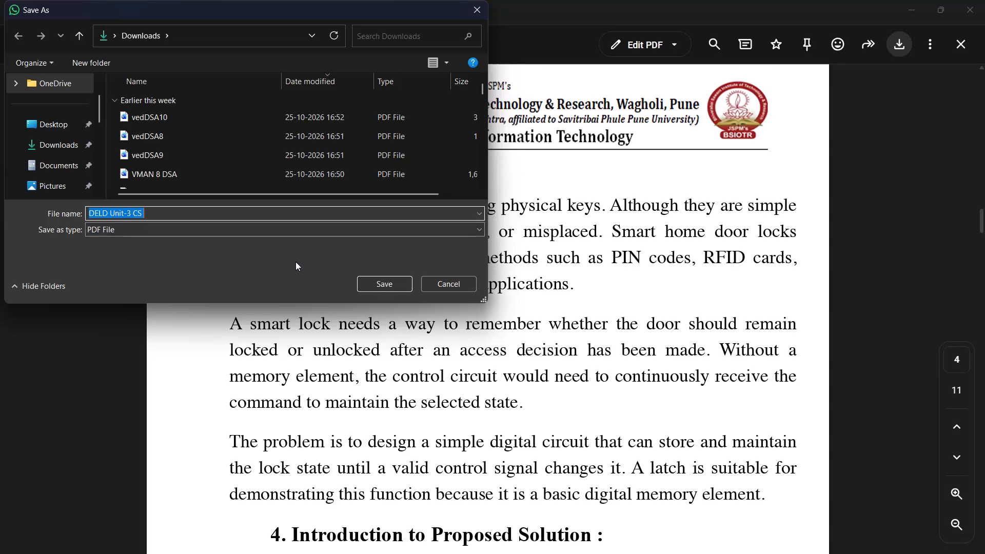
Save the DELD Unit-3 CS document in the Downloads folder with the PDF File type.
left_click(294, 223)
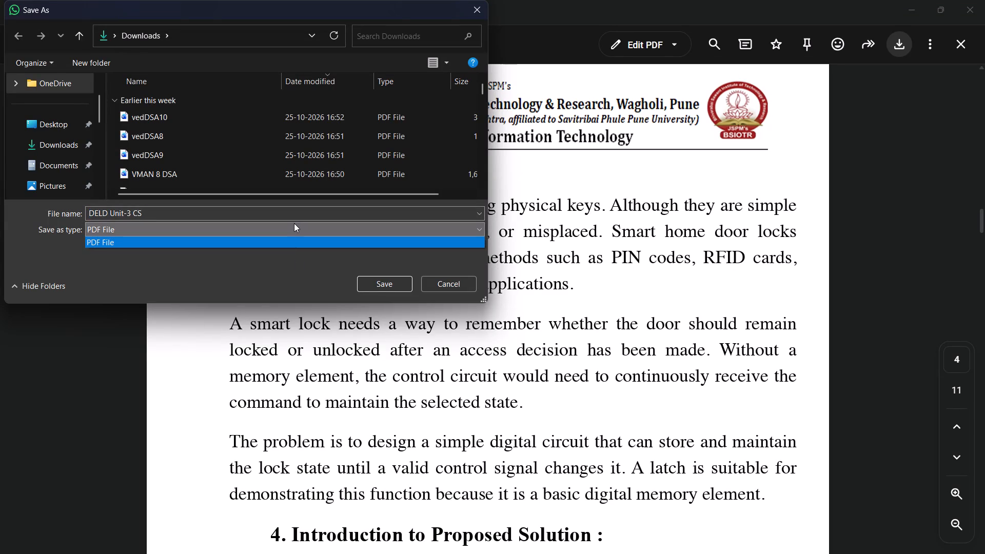
key("Return")
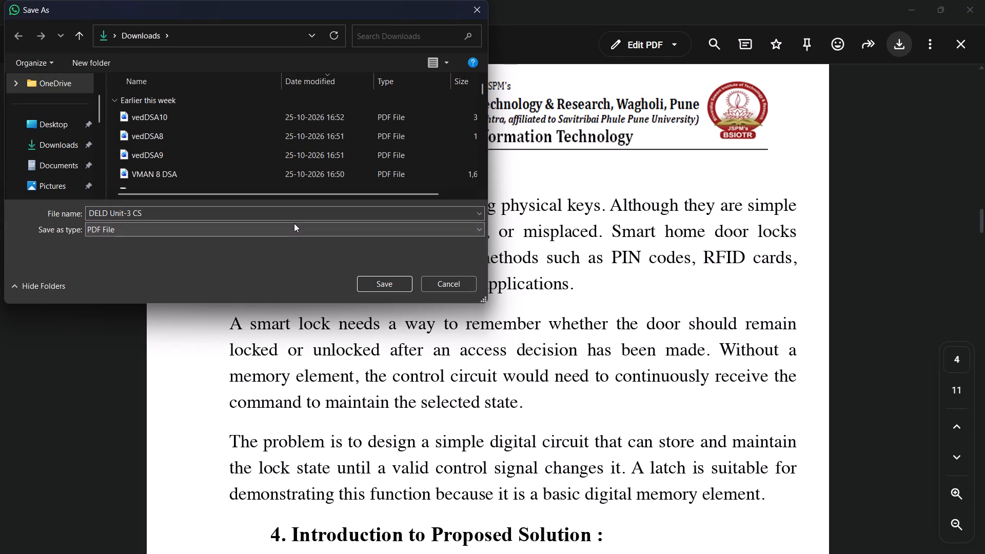
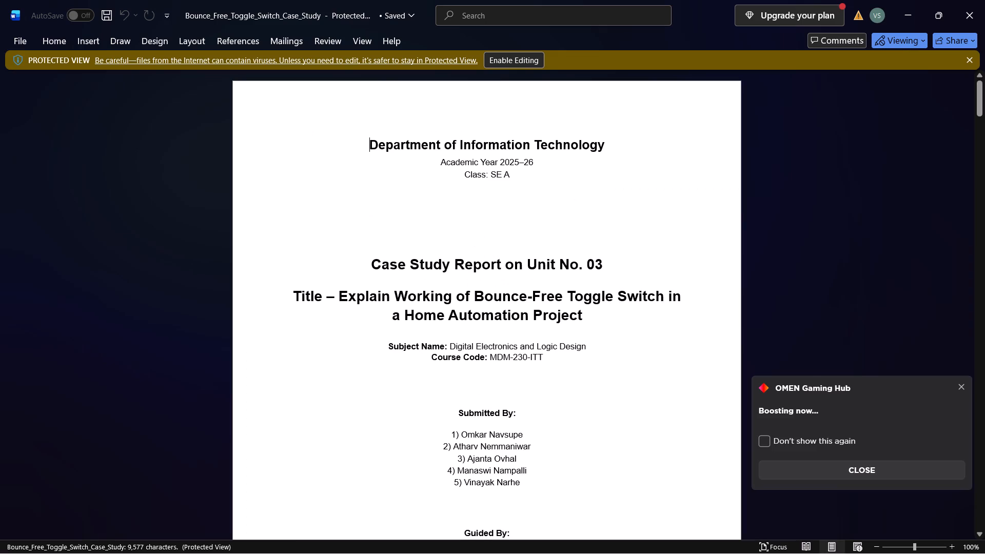
left_click(962, 386)
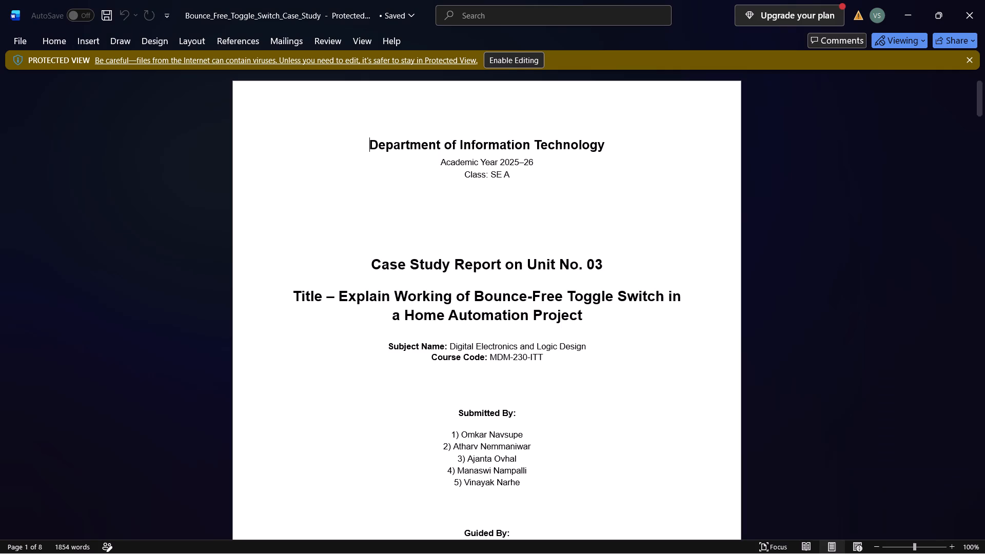
Review the whole case study report from the cover page to the end, checking its sections, diagrams and page layout.
scroll(683, 399, "down", 4)
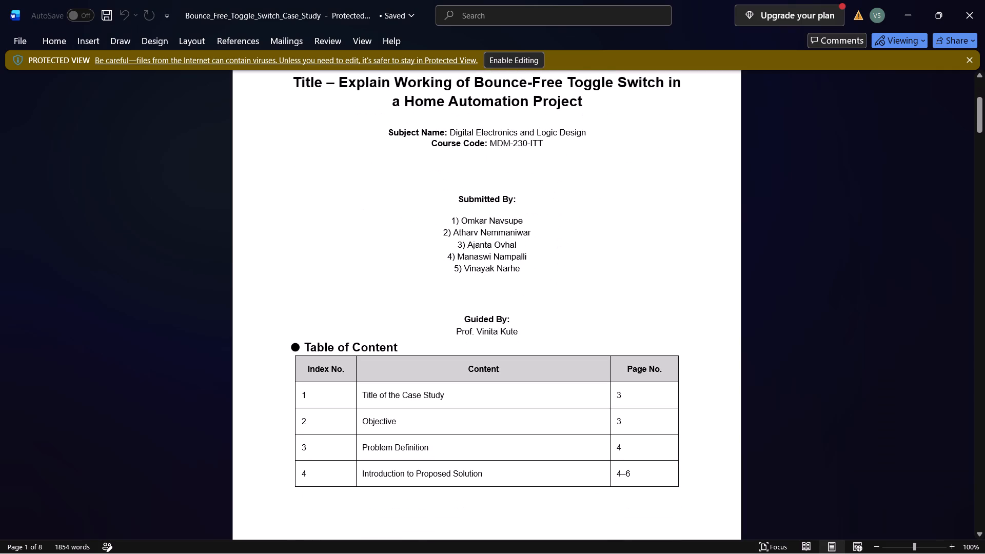
scroll(683, 399, "down", 6)
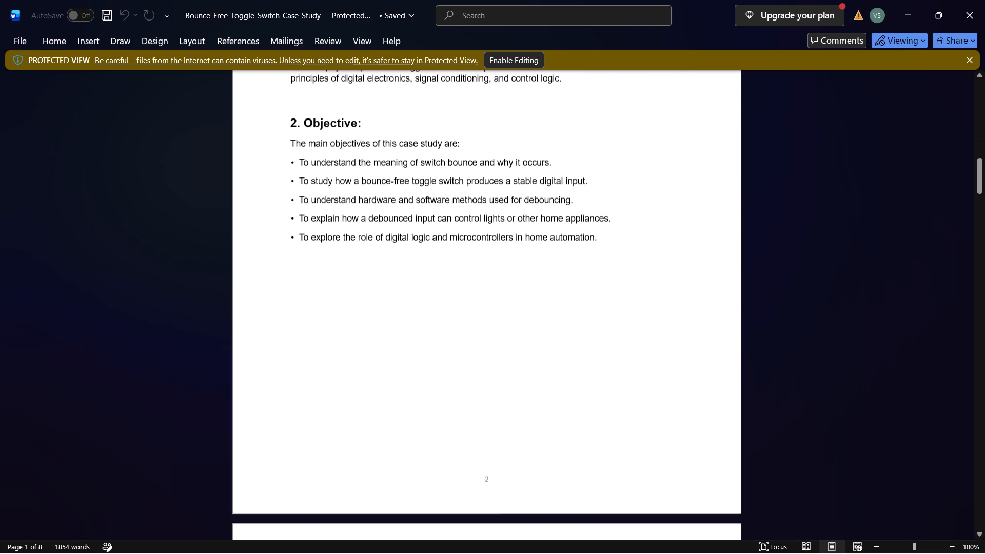
scroll(683, 399, "down", 6)
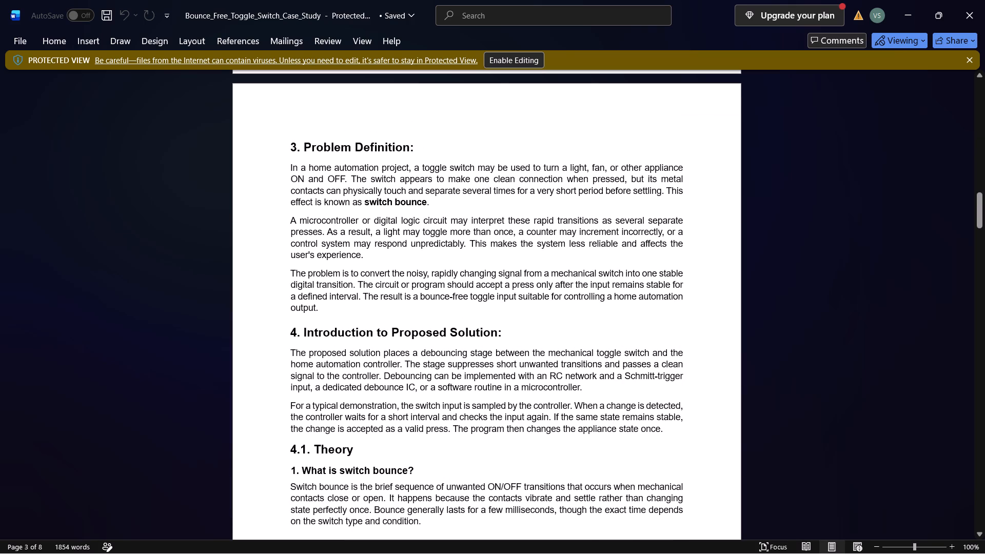
scroll(683, 399, "down", 7)
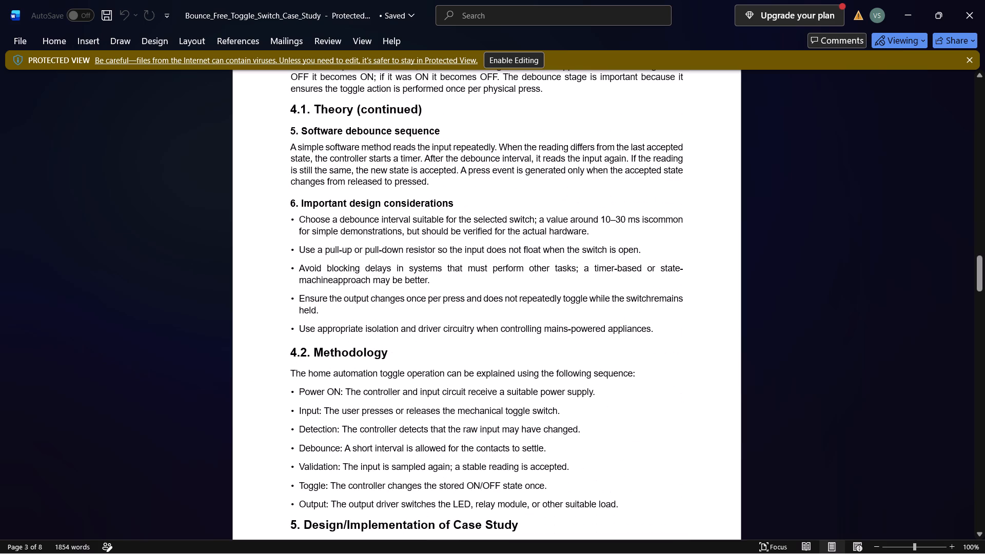
scroll(683, 399, "down", 9)
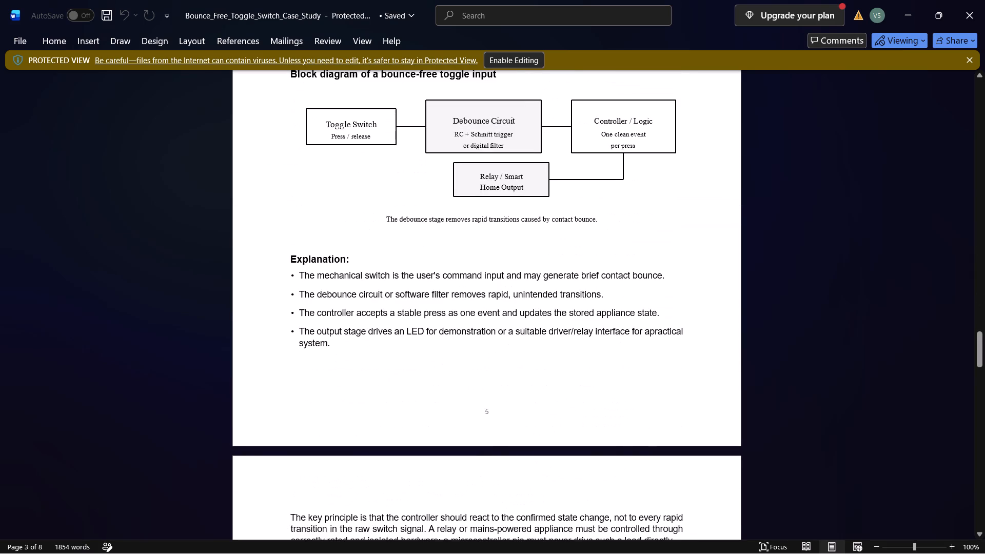
scroll(683, 399, "down", 3)
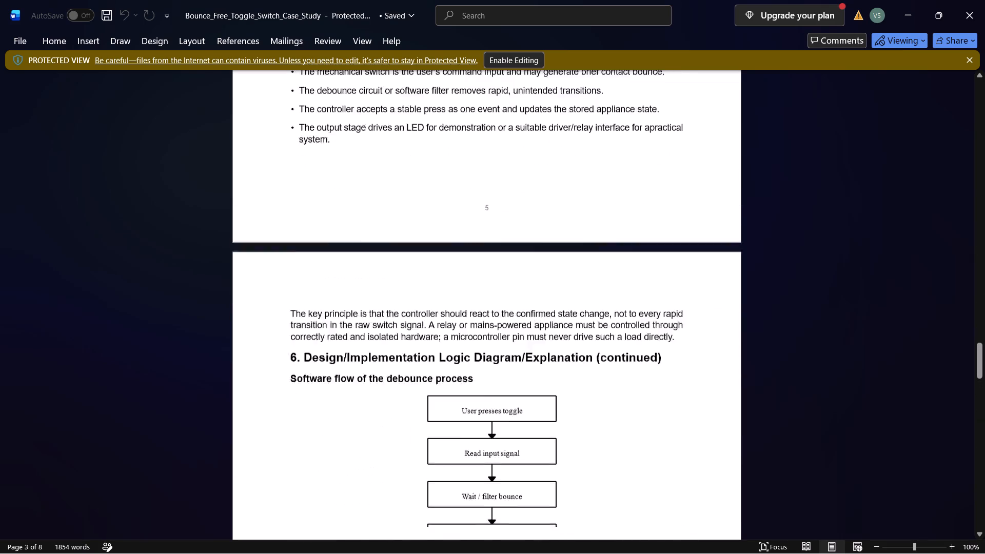
scroll(683, 399, "down", 1)
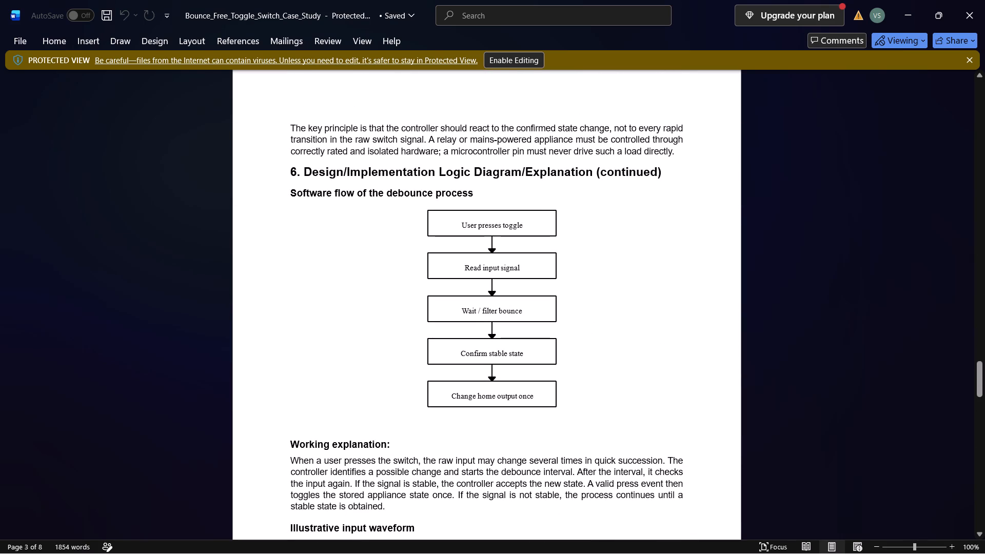
scroll(620, 351, "down", 7)
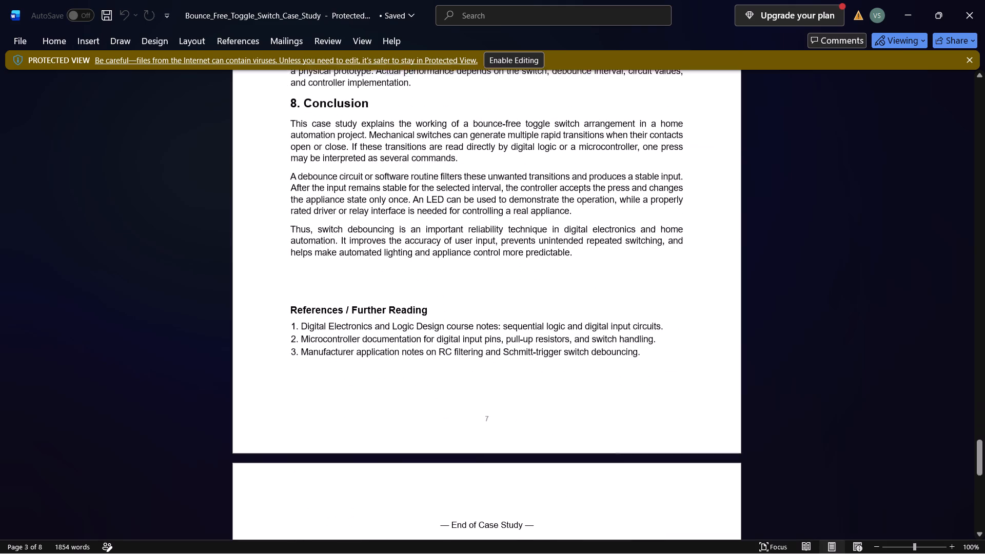
scroll(620, 351, "down", 2)
scroll(620, 351, "right", 1)
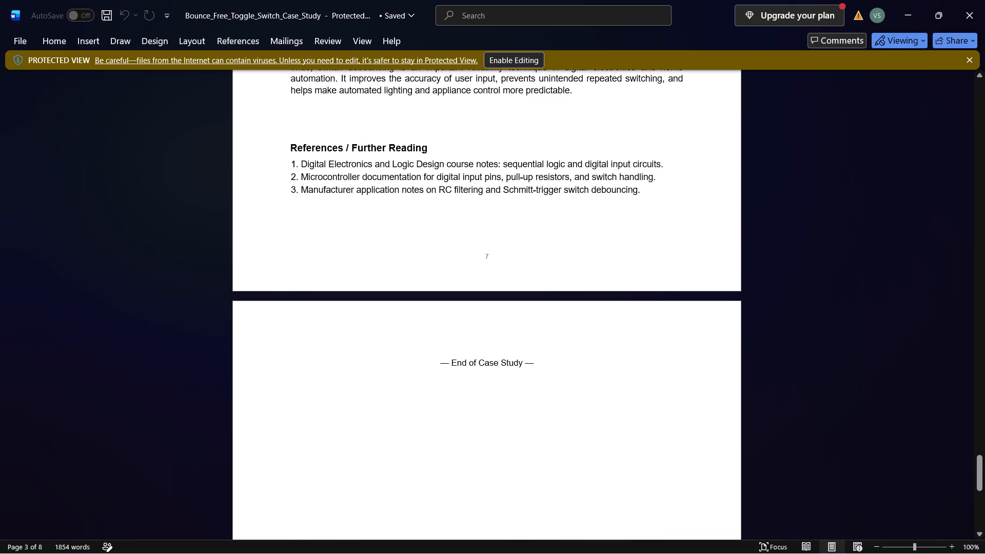
scroll(620, 351, "right", 2)
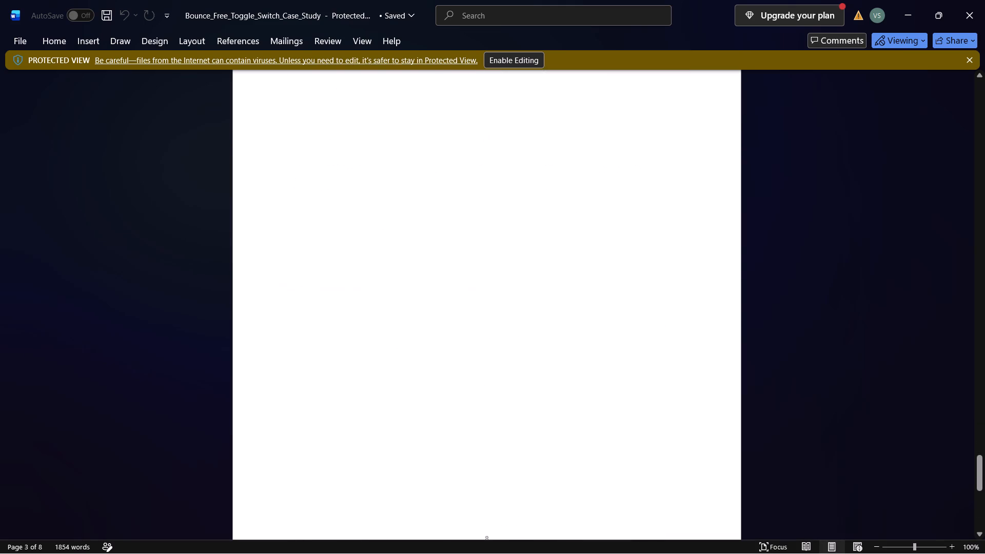
scroll(620, 351, "right", 1)
scroll(620, 351, "up", 11)
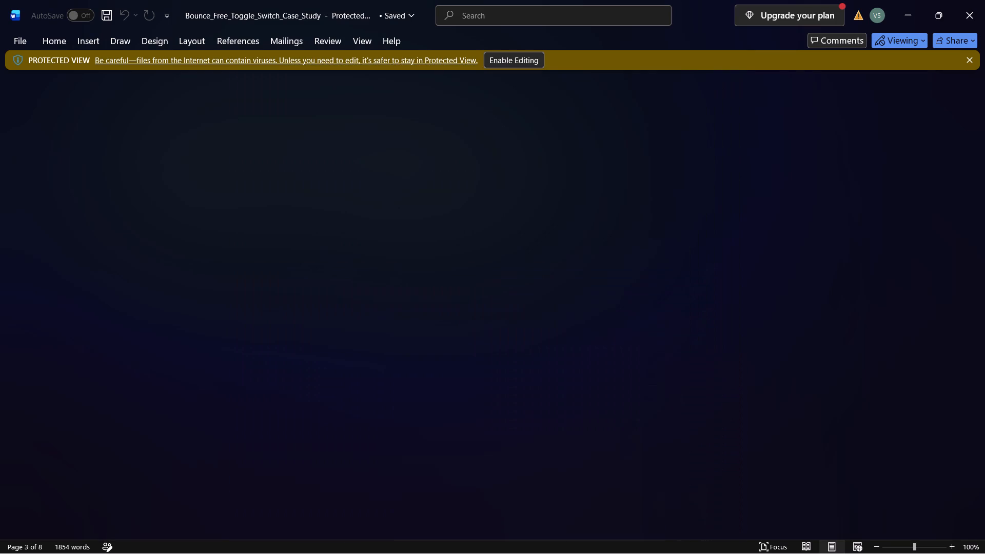
scroll(620, 351, "up", 7)
scroll(577, 270, "up", 5)
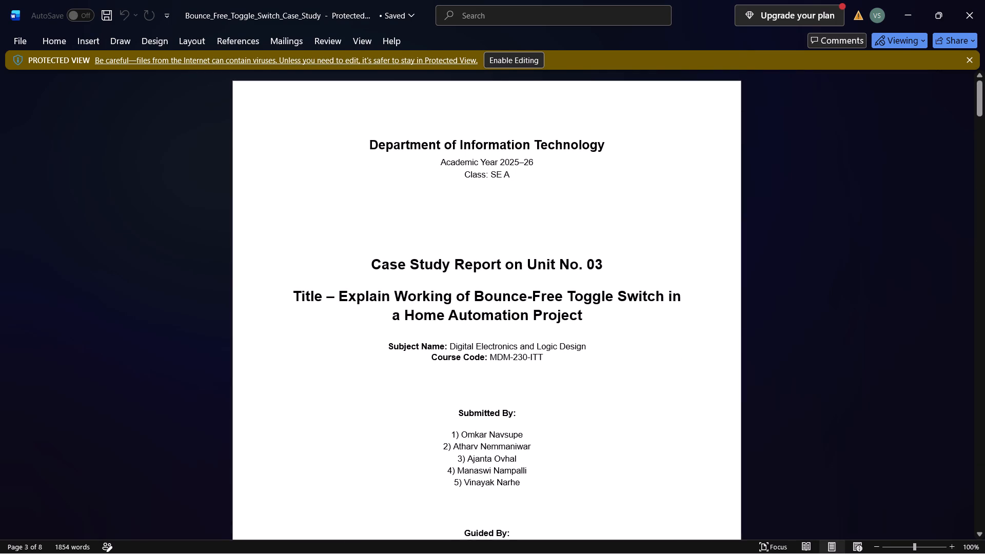
Enable editing for the case study report.
left_click(521, 61)
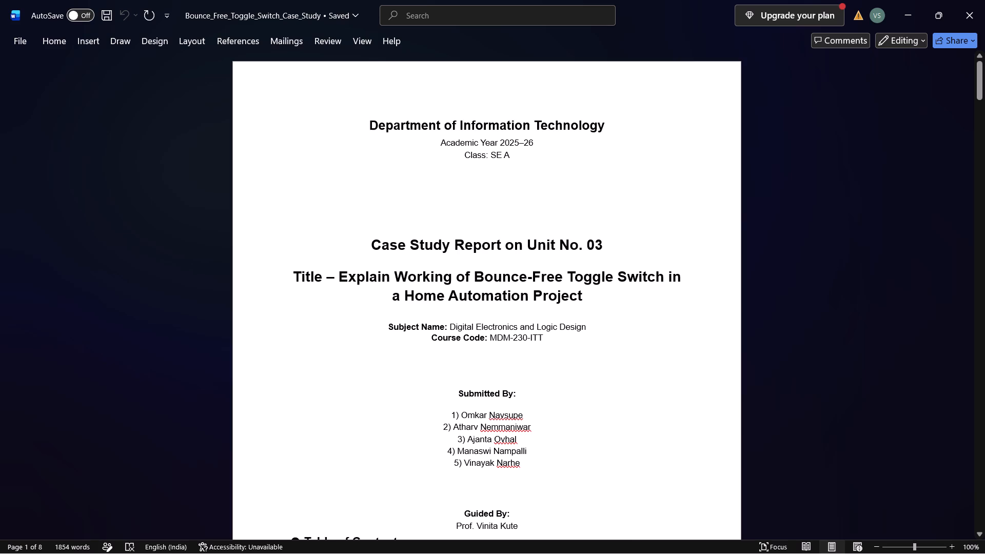
scroll(620, 383, "down", 4)
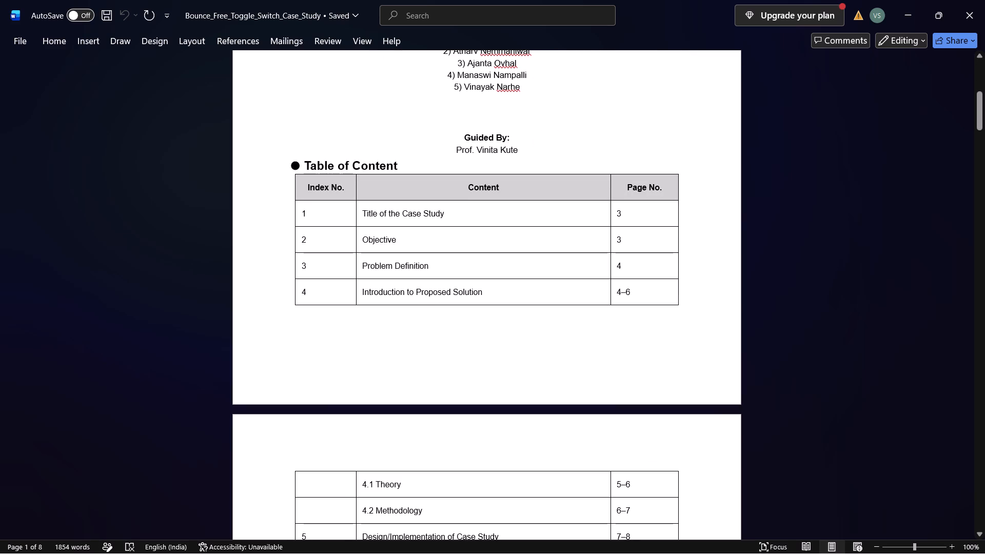
scroll(620, 383, "down", 1)
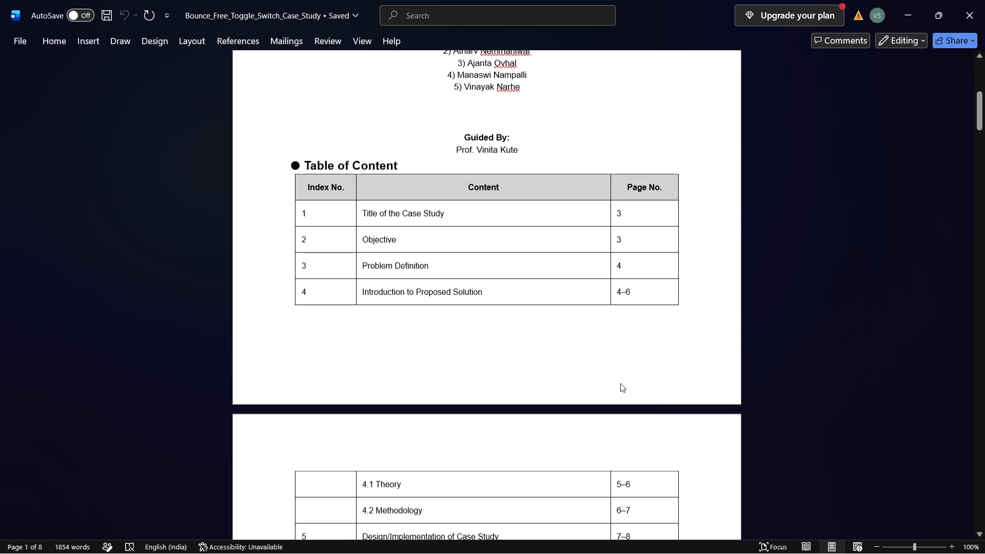
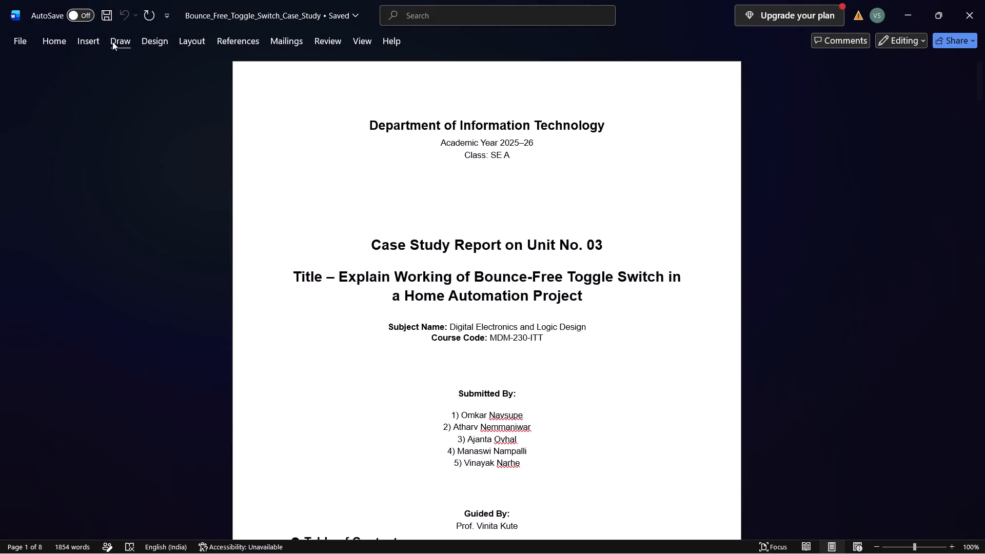
Insert the built-in Blank header into the case study report.
left_click(96, 38)
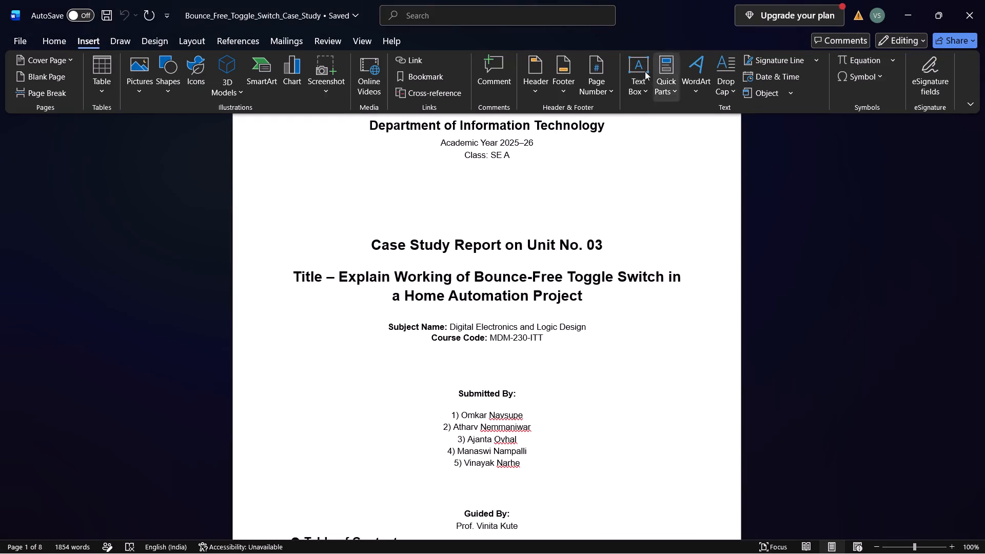
left_click(539, 62)
left_click(566, 167)
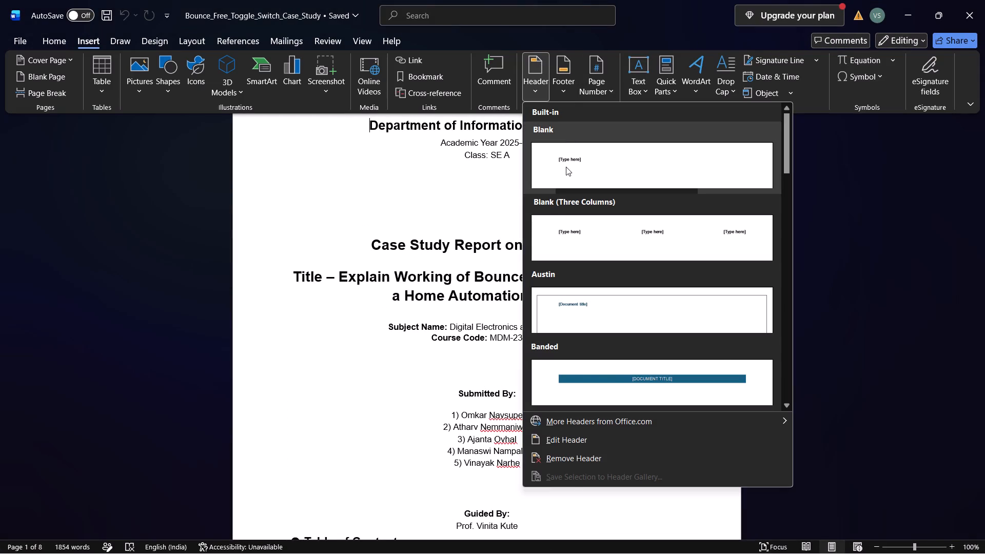
scroll(528, 183, "up", 2)
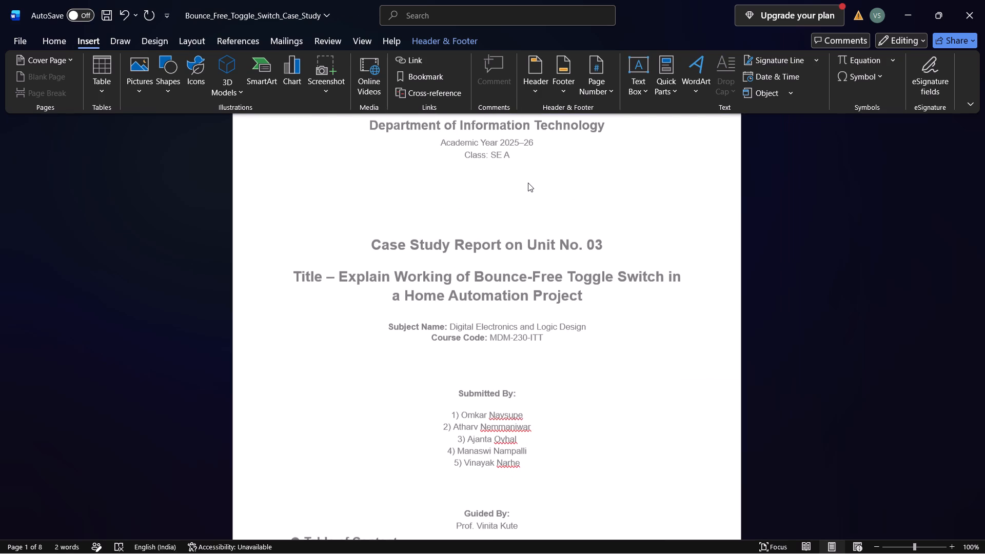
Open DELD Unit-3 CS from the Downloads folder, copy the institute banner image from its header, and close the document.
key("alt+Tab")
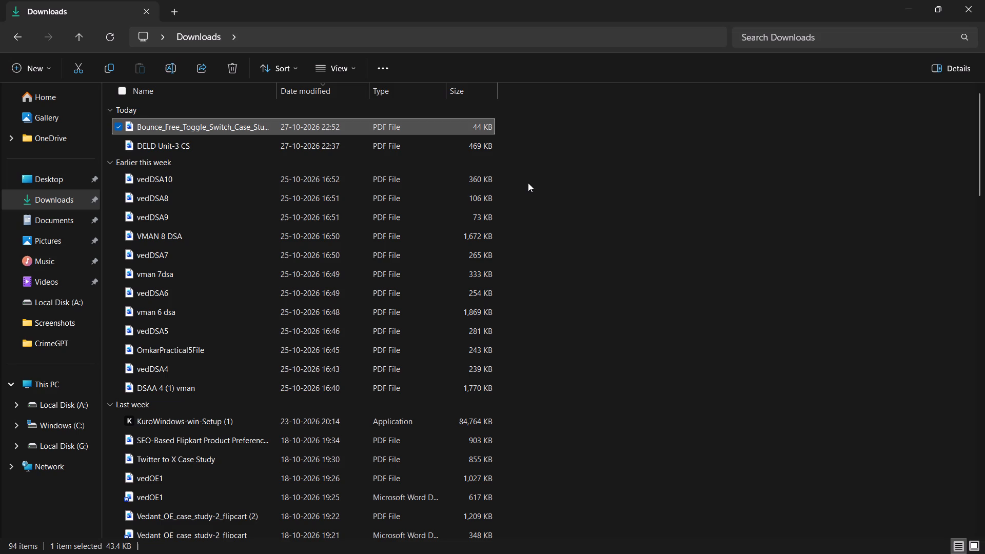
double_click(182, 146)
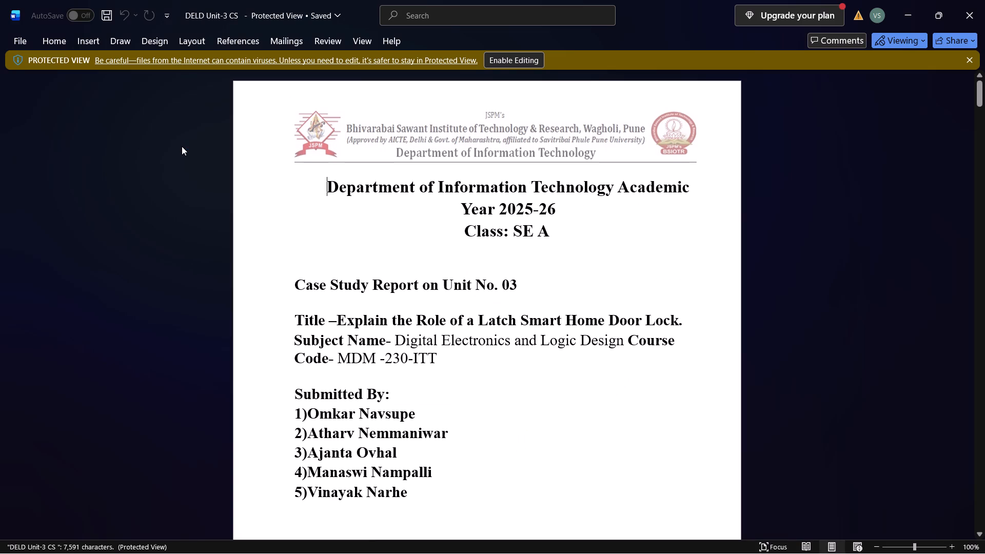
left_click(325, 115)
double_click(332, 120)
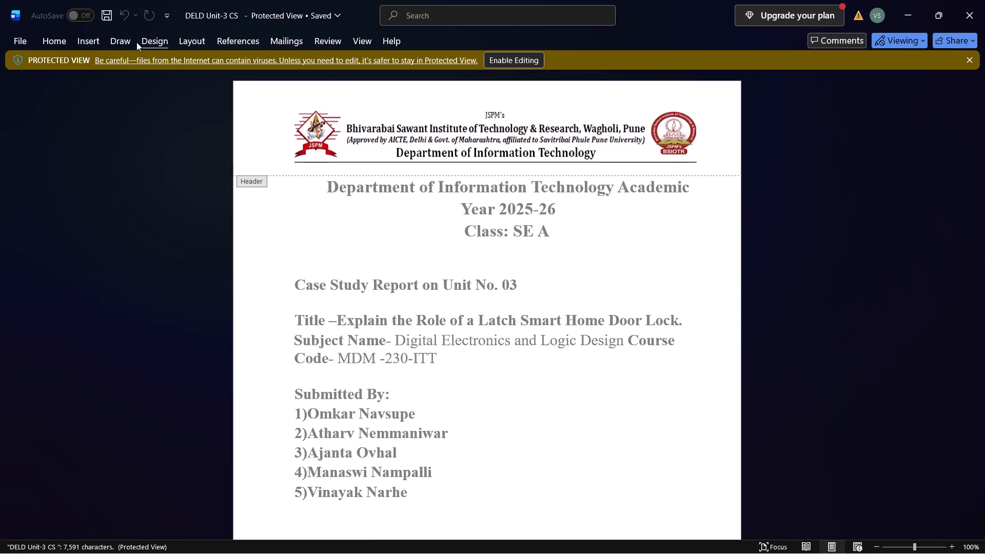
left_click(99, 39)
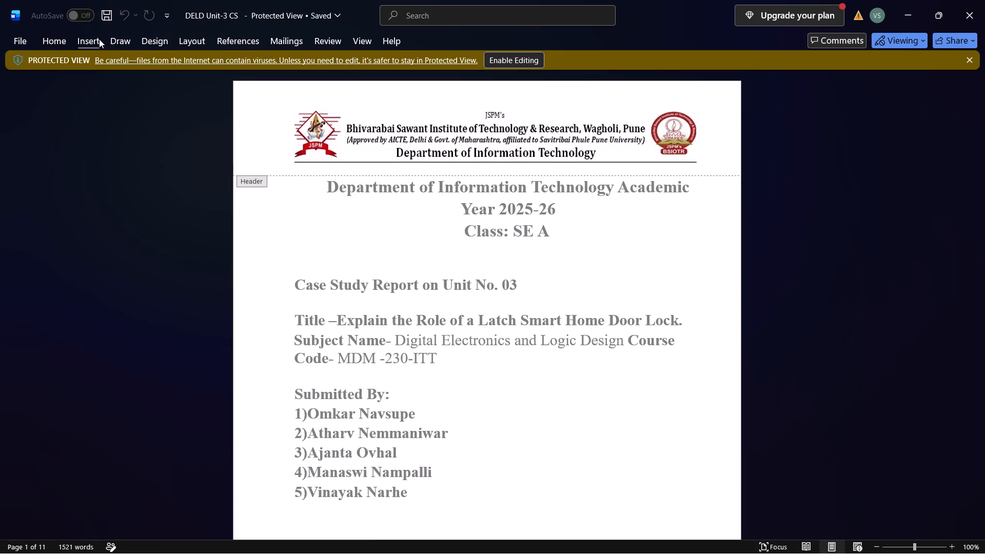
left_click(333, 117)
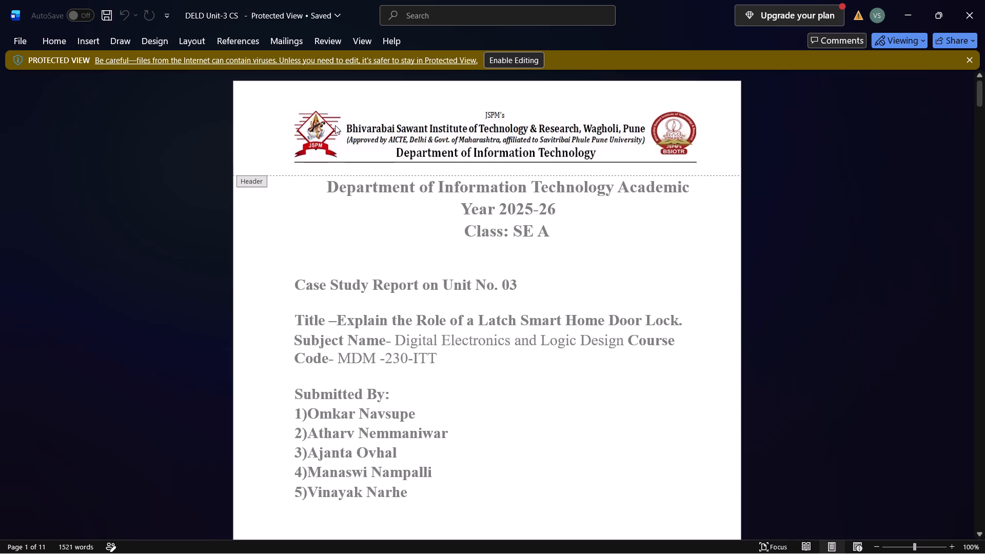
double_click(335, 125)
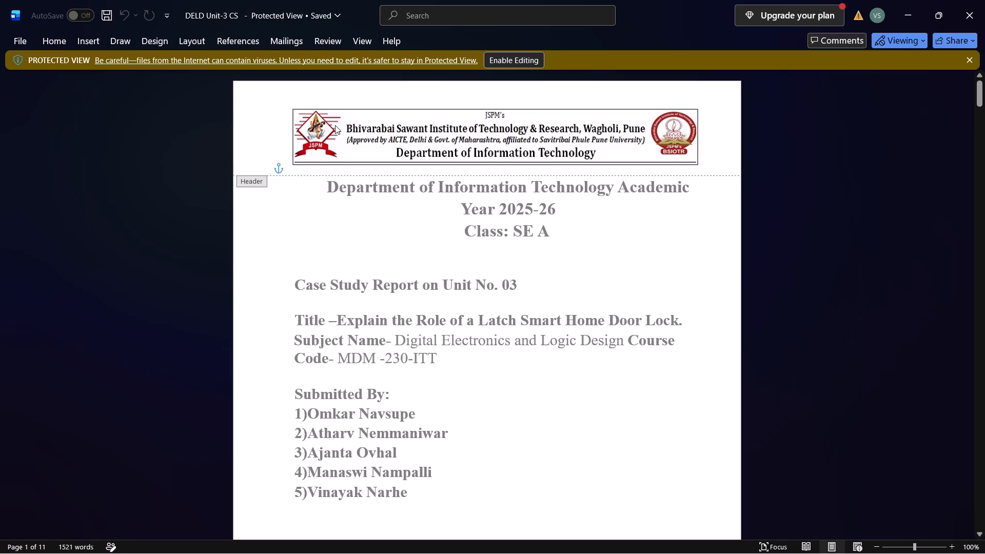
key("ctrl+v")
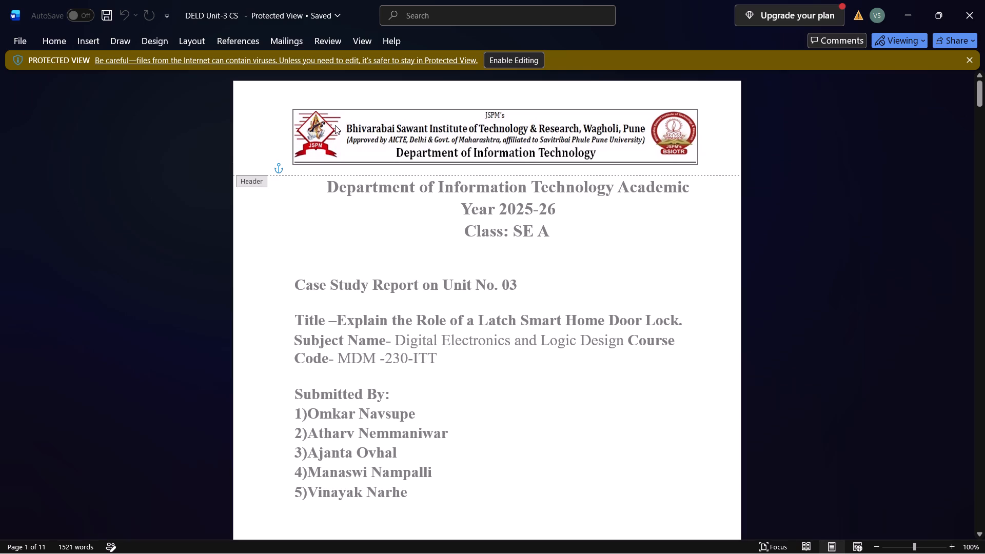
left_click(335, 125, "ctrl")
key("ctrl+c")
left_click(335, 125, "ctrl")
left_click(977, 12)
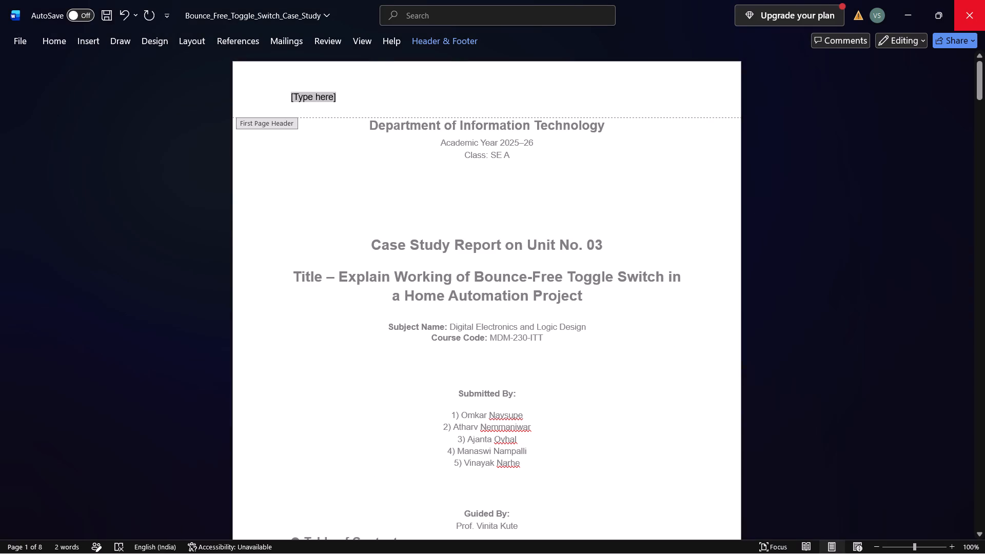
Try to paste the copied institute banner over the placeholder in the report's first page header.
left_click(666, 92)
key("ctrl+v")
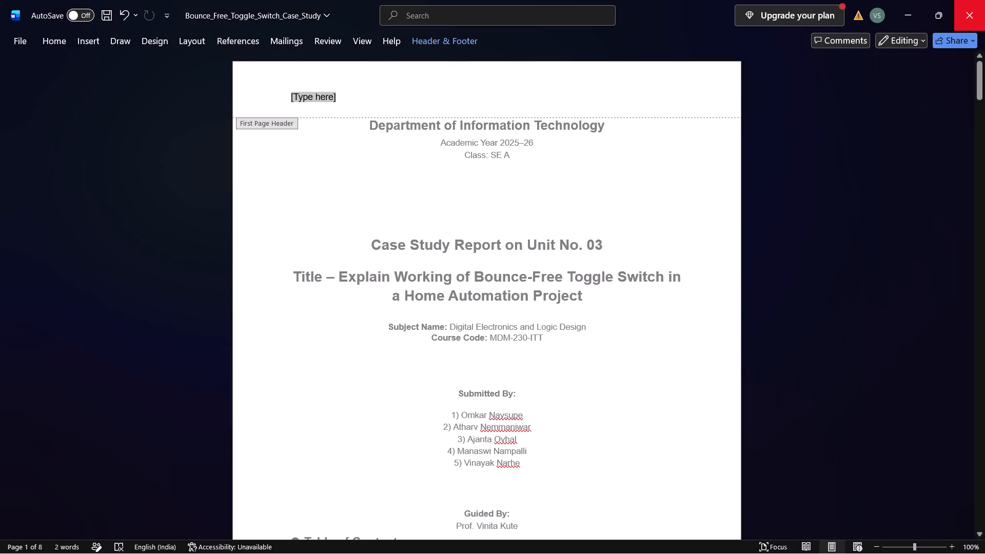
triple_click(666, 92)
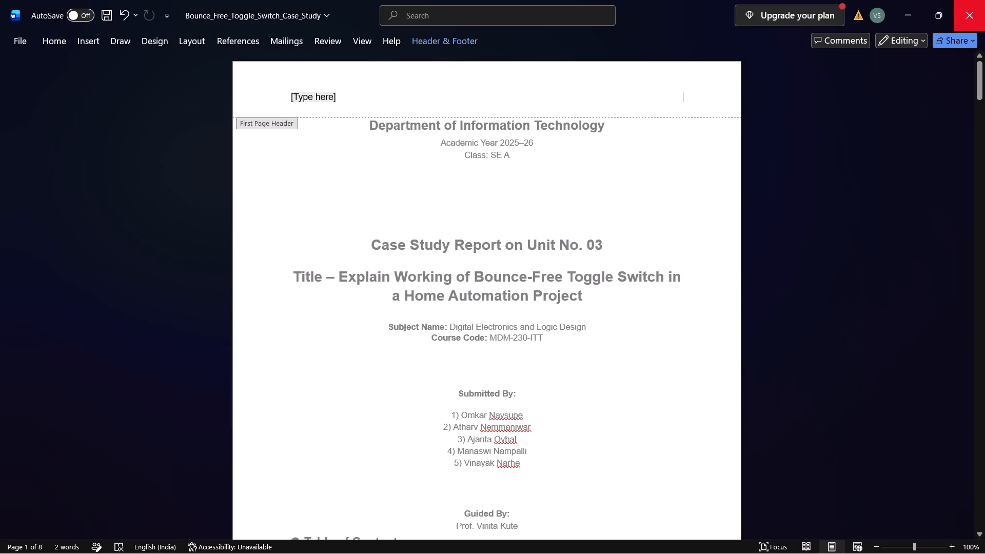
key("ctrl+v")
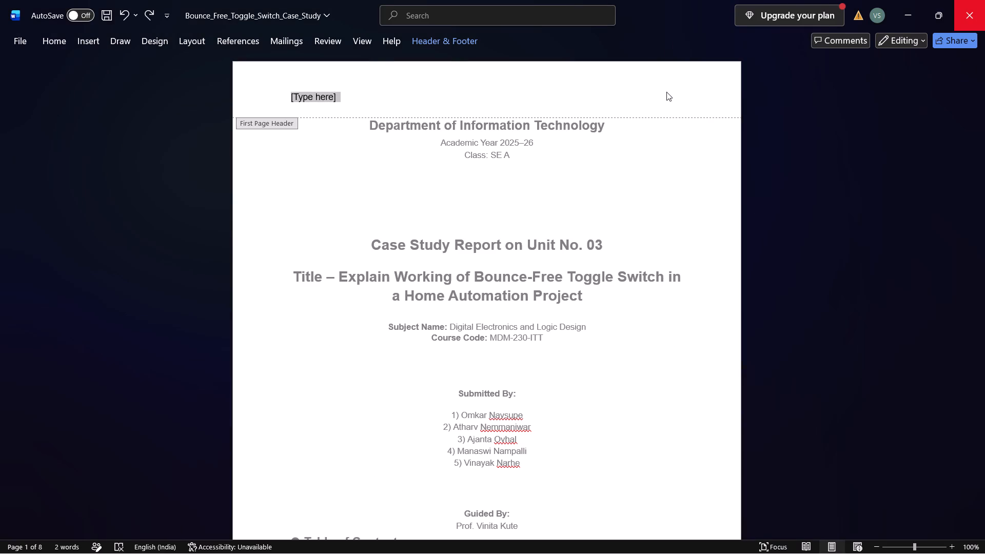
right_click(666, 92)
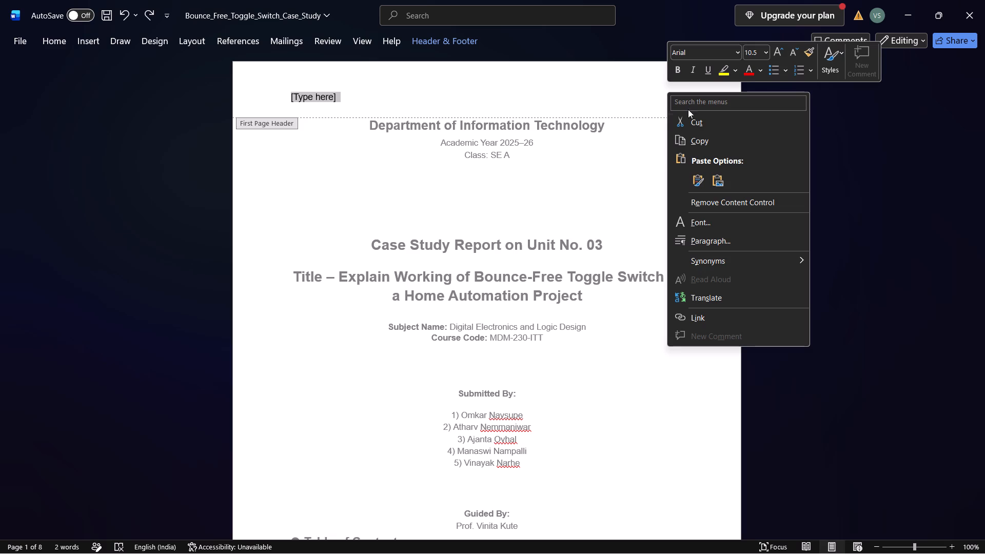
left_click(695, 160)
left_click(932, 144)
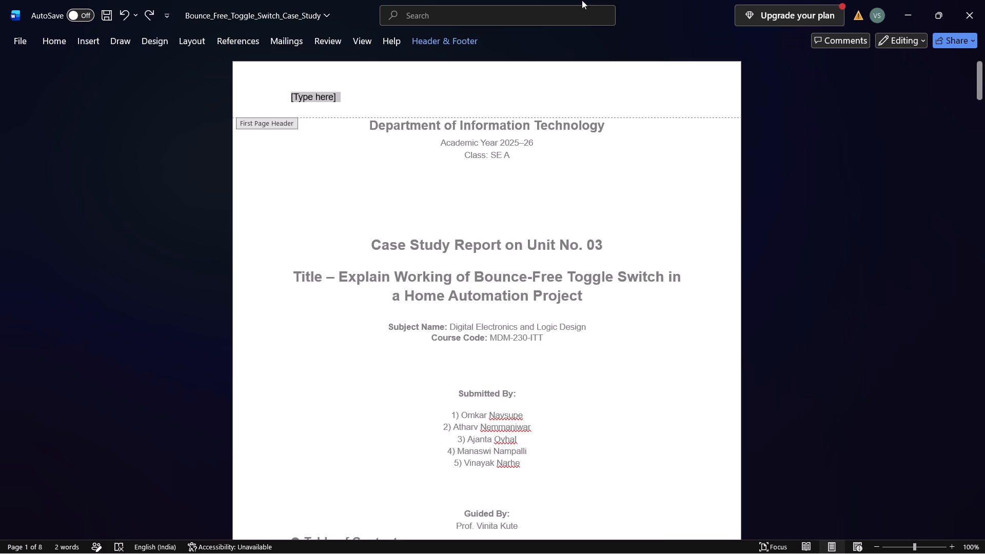
Delete the "[Type here]" placeholder from the case study report's first page header.
left_click(554, 75)
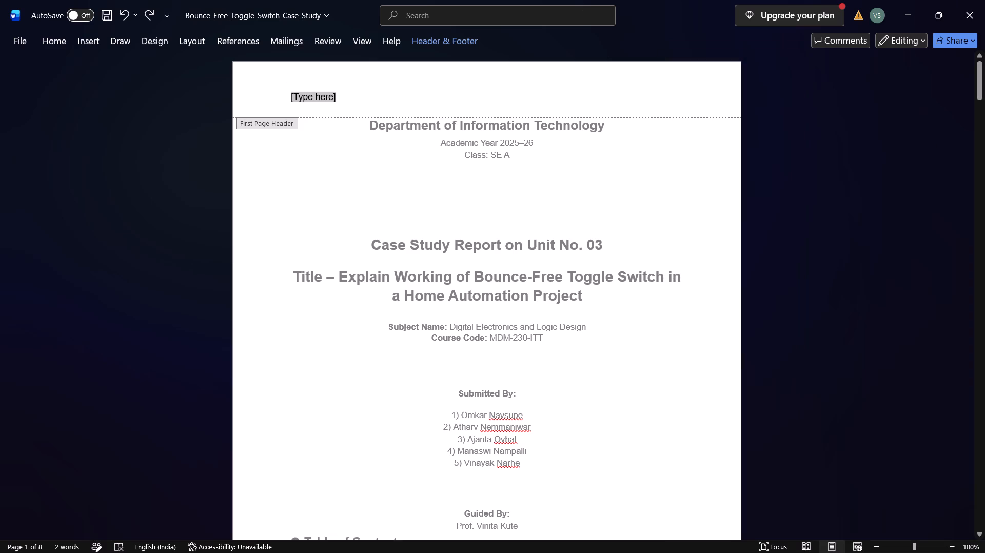
left_click(328, 104)
left_click(353, 95)
key("BackSpace")
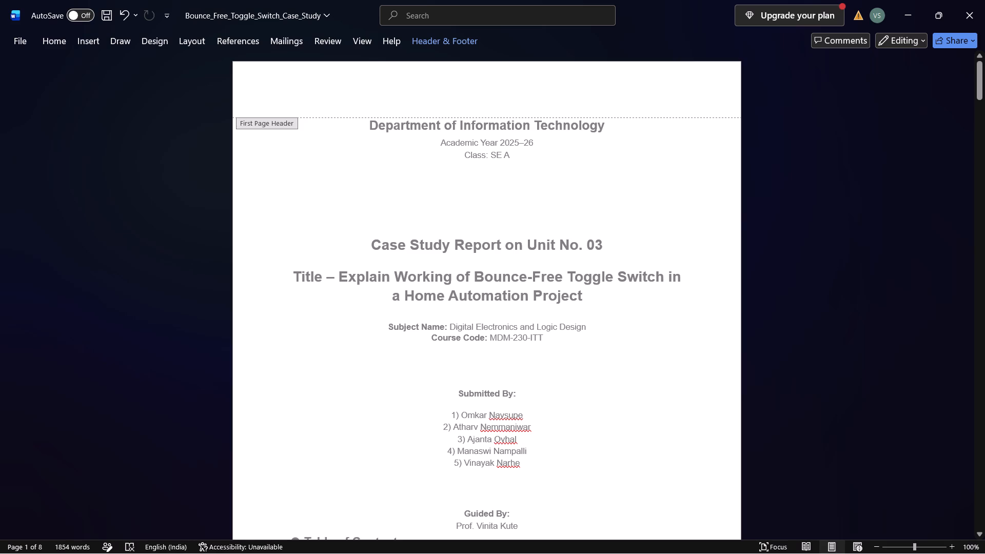
Switch to File Explorer and reopen the DELD Unit-3 CS PDF from the Downloads folder.
key("alt+Tab")
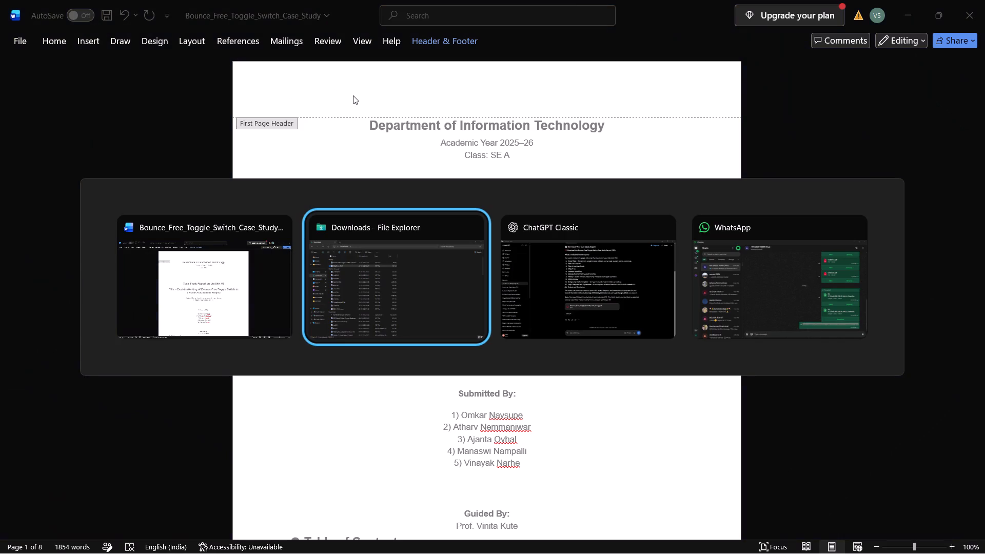
key("alt+Tab")
key("alt+Tab")
key("alt+Tab")
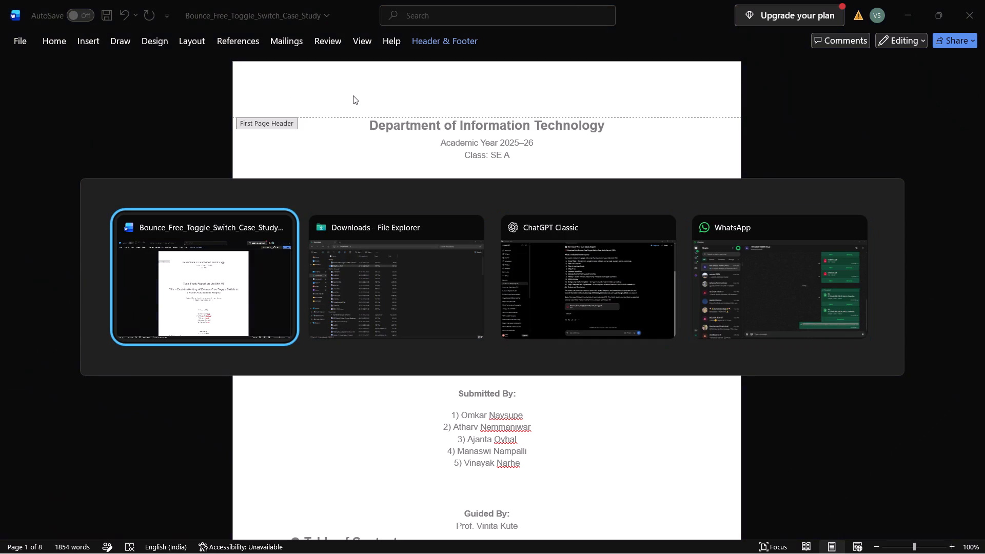
key("alt+Tab")
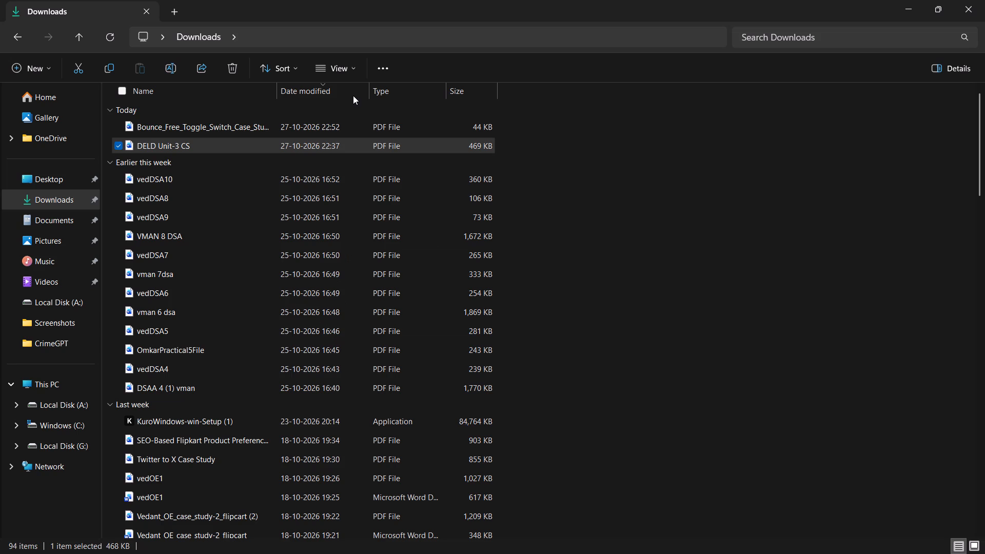
double_click(353, 95)
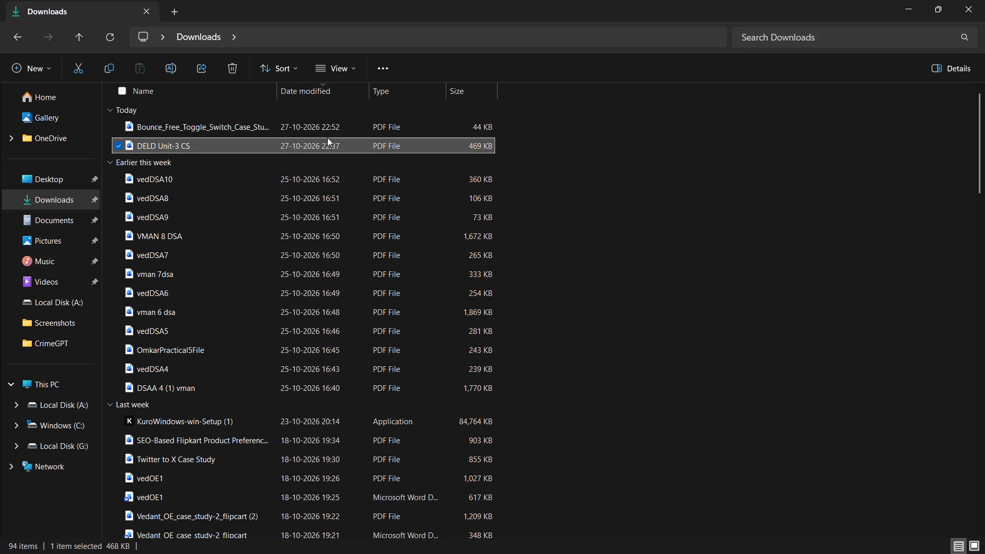
double_click(327, 139)
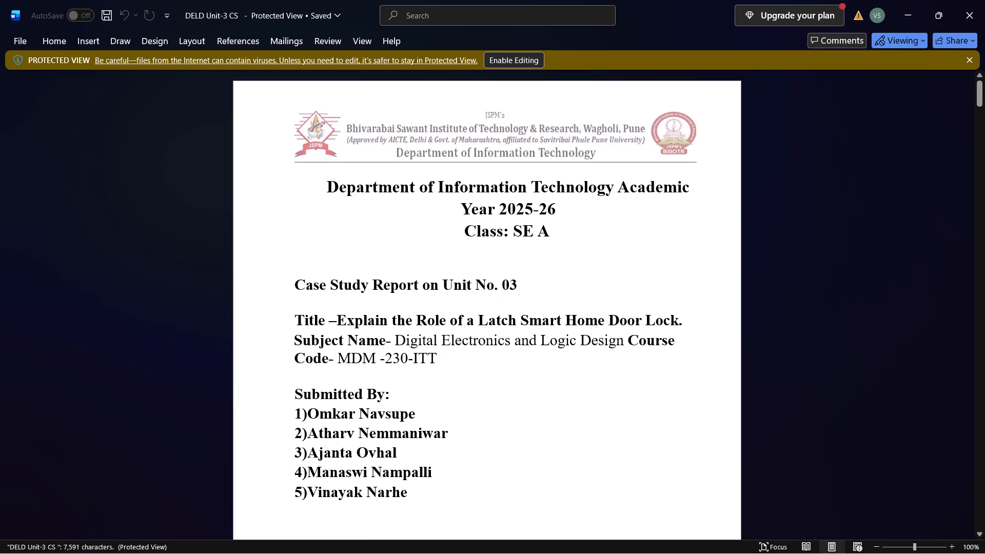
Enable editing in DELD Unit-3 CS and copy its institute header banner into the first page header of the Bounce-Free Toggle Switch report.
left_click(441, 147)
left_click(87, 36)
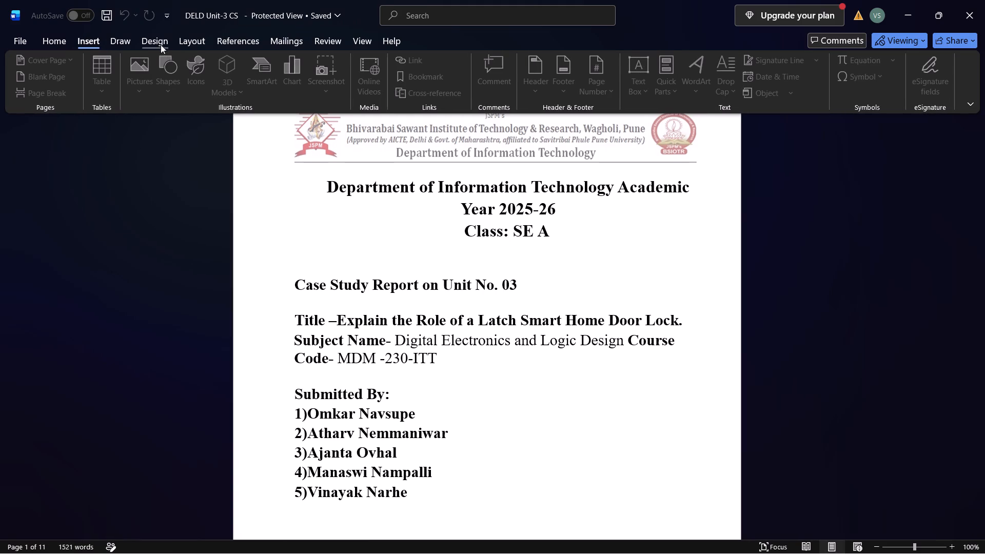
double_click(600, 138)
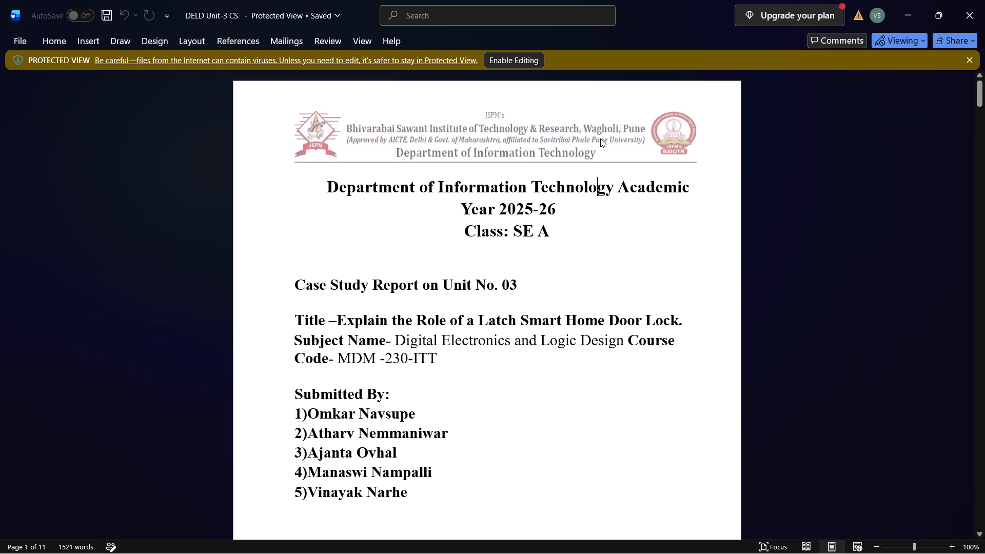
left_click(600, 138)
left_click(514, 51)
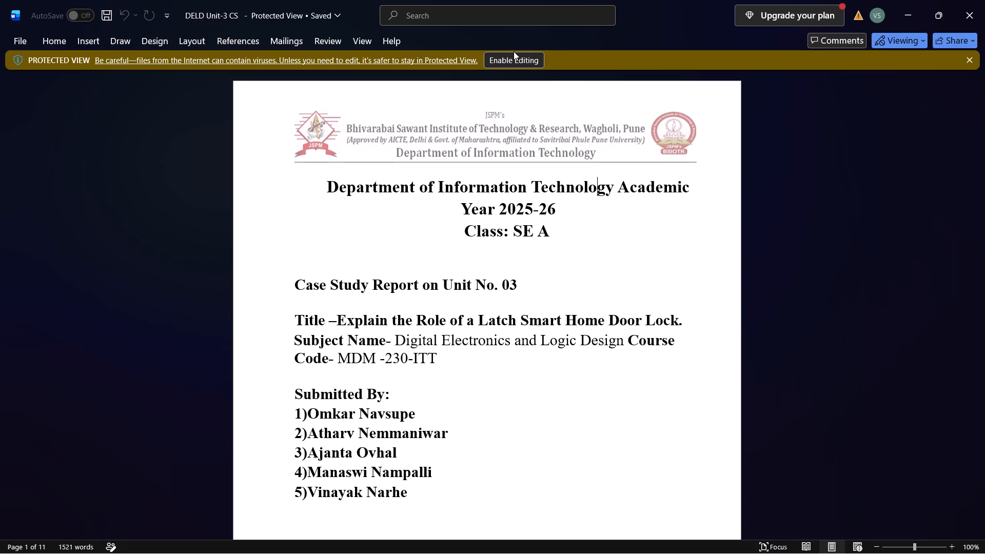
left_click(513, 53)
double_click(425, 118)
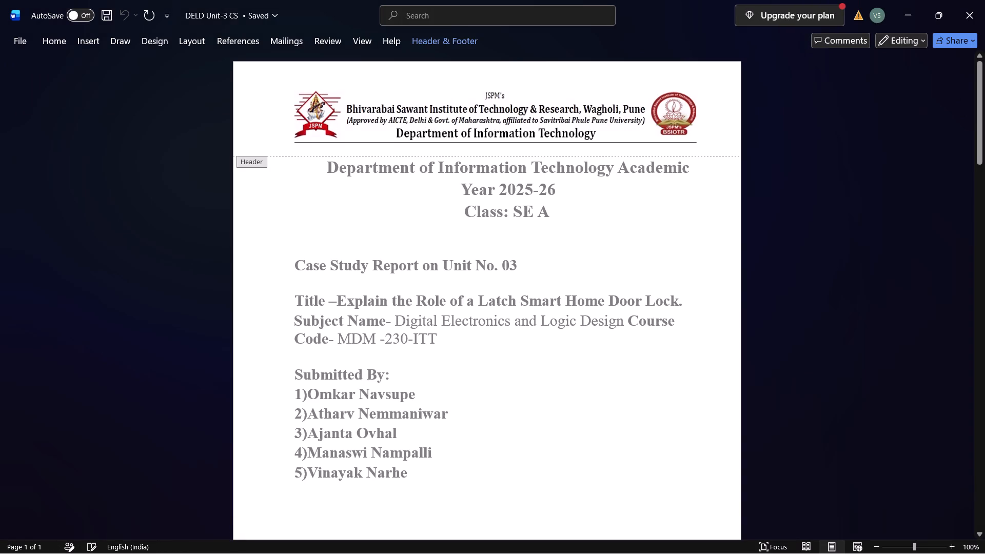
Copy the institute banner image from the DELD Unit-3 CS header and paste it into the first page header of Bounce_Free_Toggle_Switch_Case_Study.
left_click(425, 118)
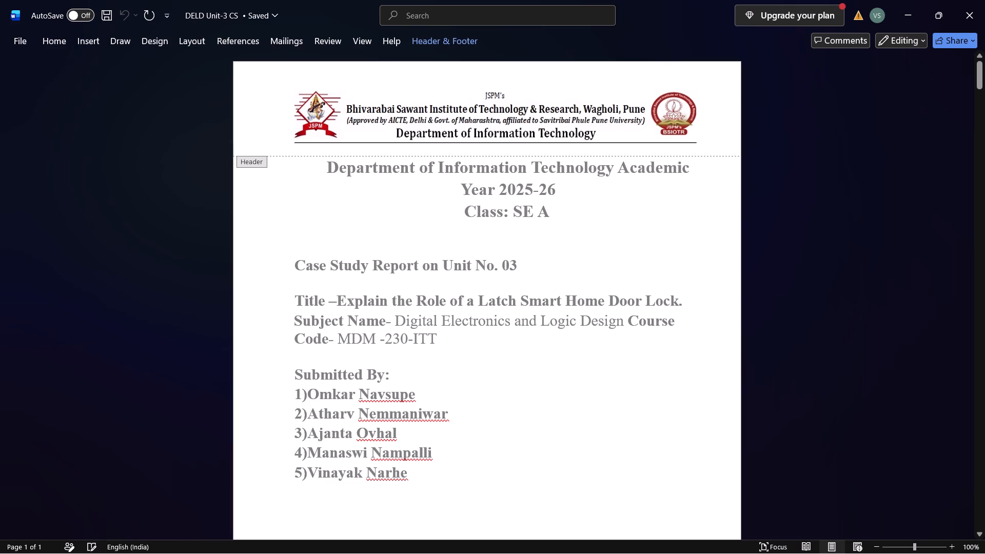
key("ctrl+c")
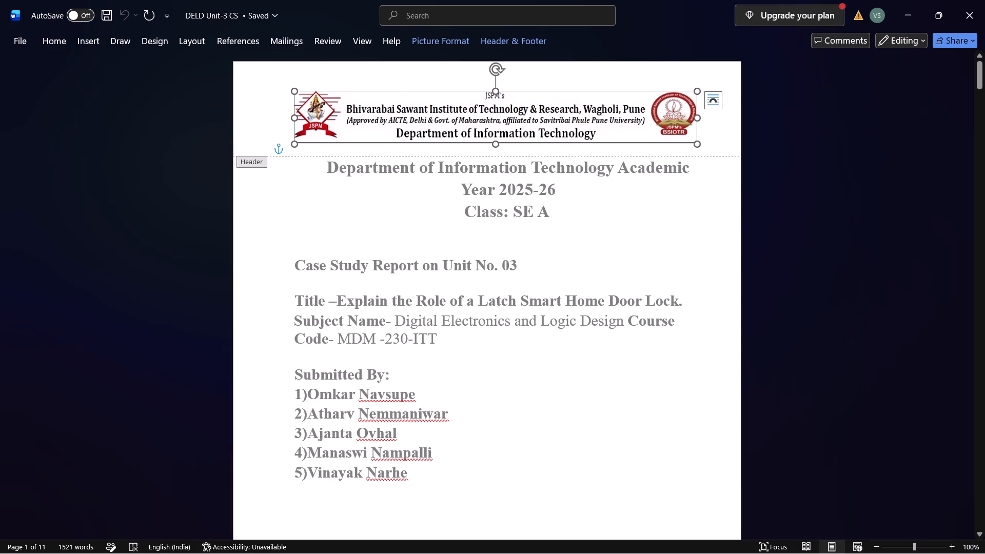
key("alt+Tab")
key("alt+Tab")
key("alt+Tab")
key("alt+Tab")
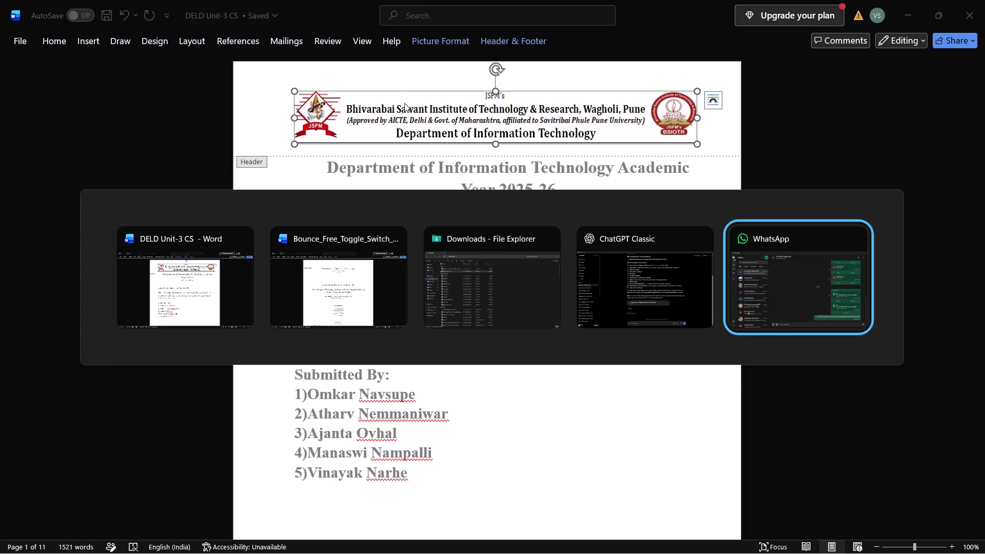
key("alt+Tab")
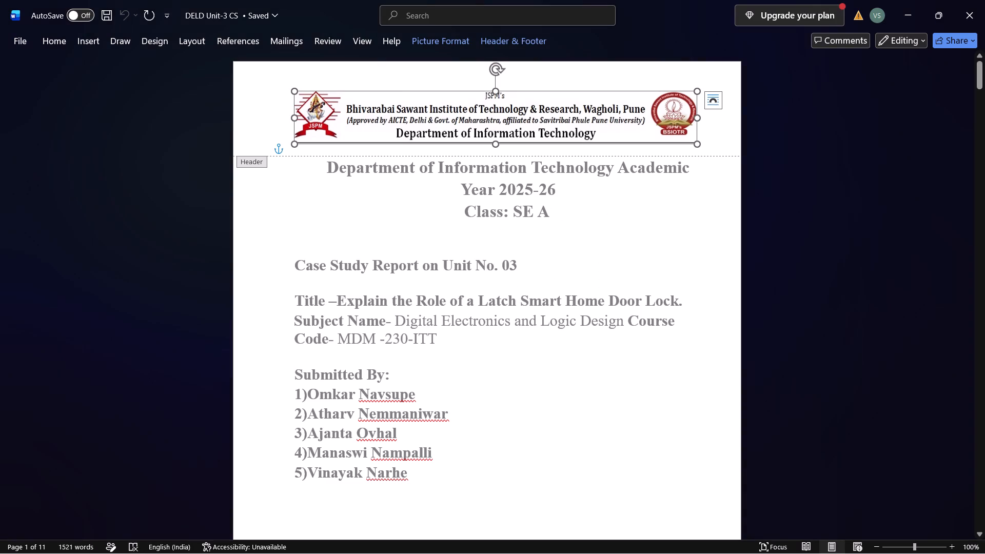
key("alt+Tab")
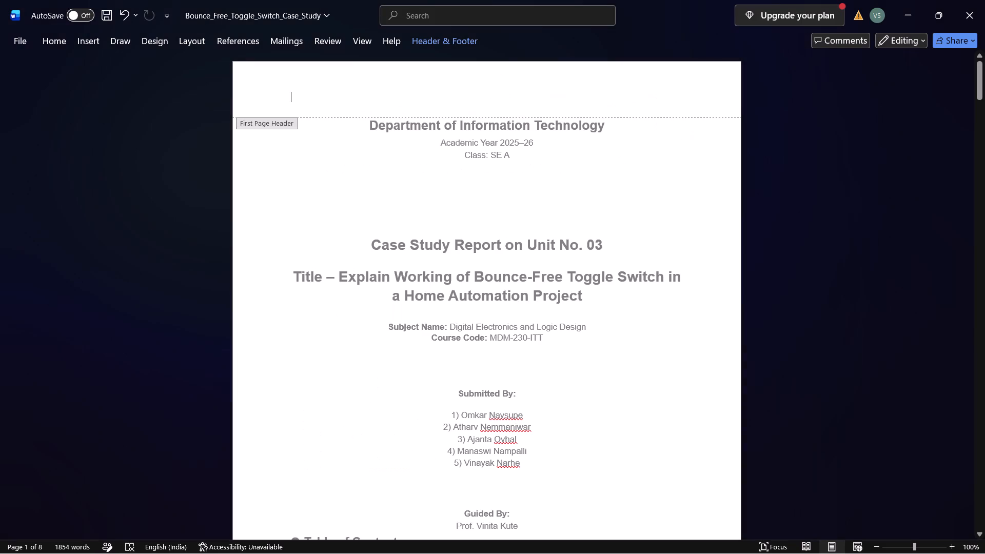
key("ctrl+v")
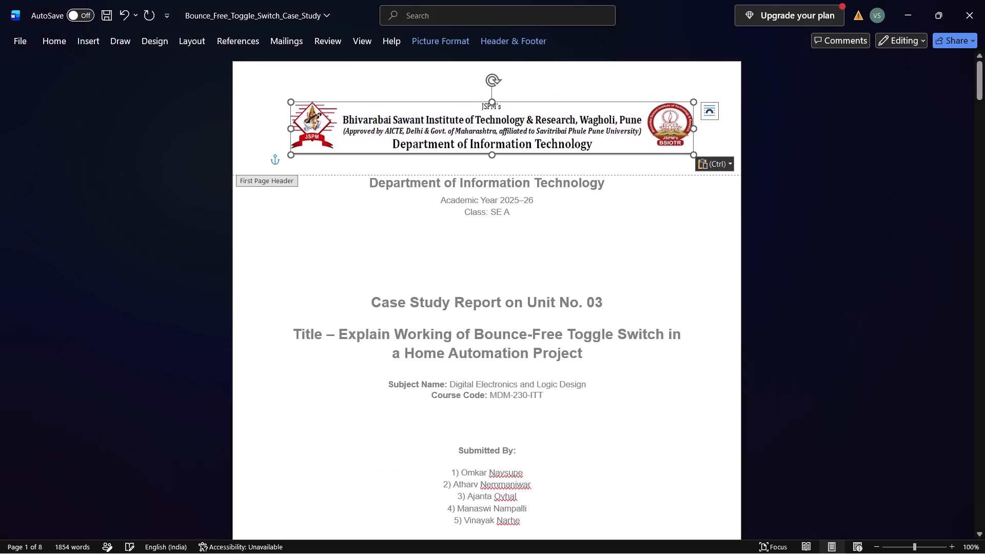
Look through the report's pages to check whether the institute banner appears in the headers after the first page.
scroll(347, 206, "down", 5)
scroll(347, 206, "up", 4)
scroll(347, 206, "down", 1)
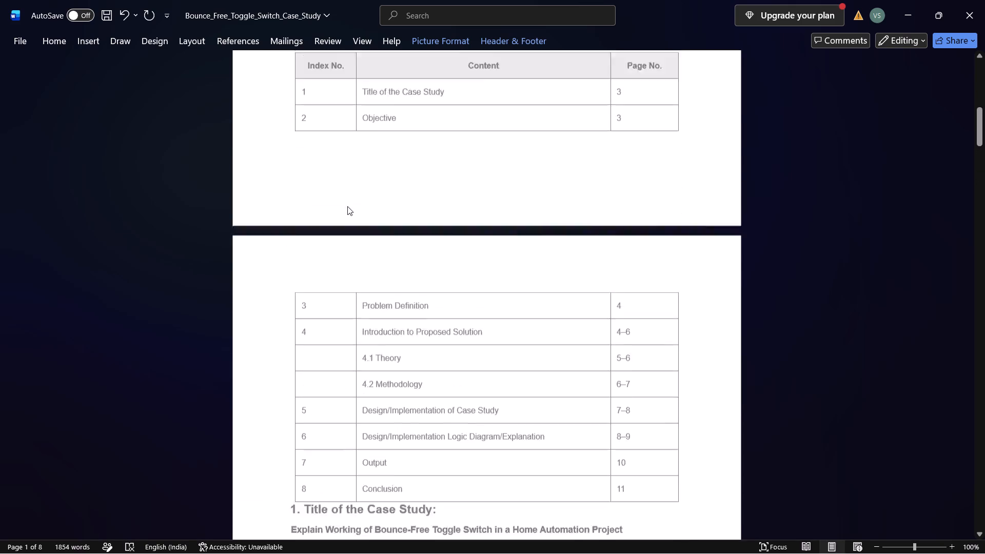
scroll(347, 206, "down", 2)
scroll(347, 206, "right", 1)
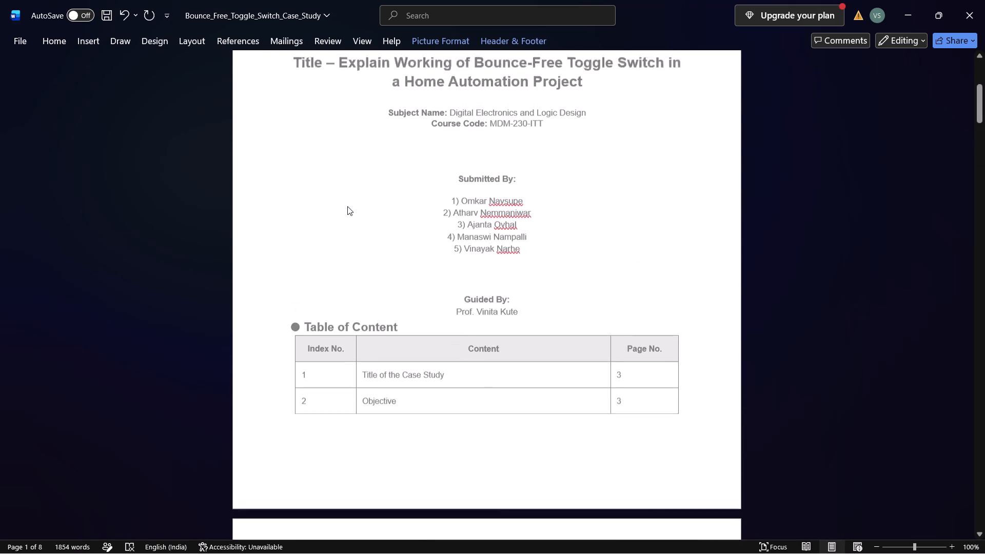
scroll(347, 206, "right", 1)
scroll(347, 206, "up", 2)
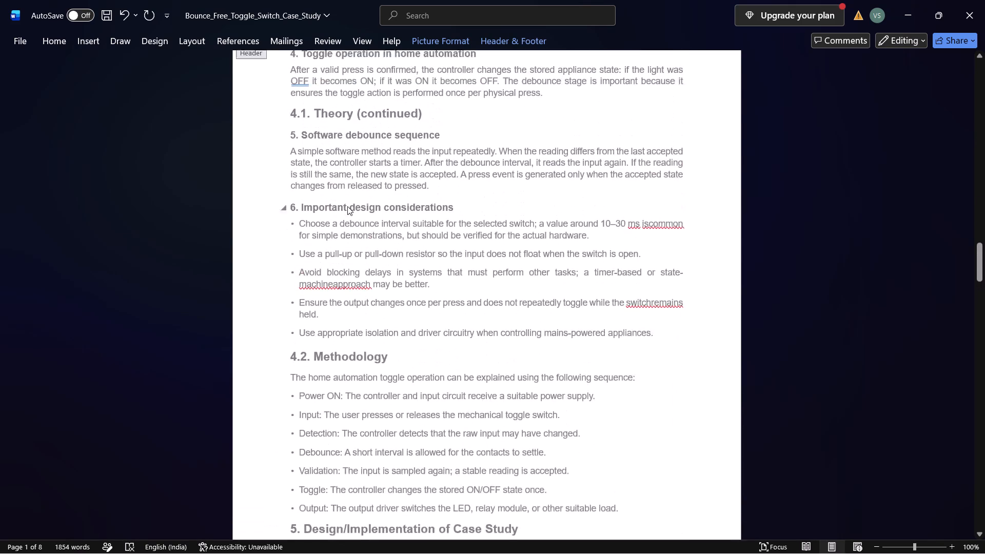
scroll(347, 206, "up", 7)
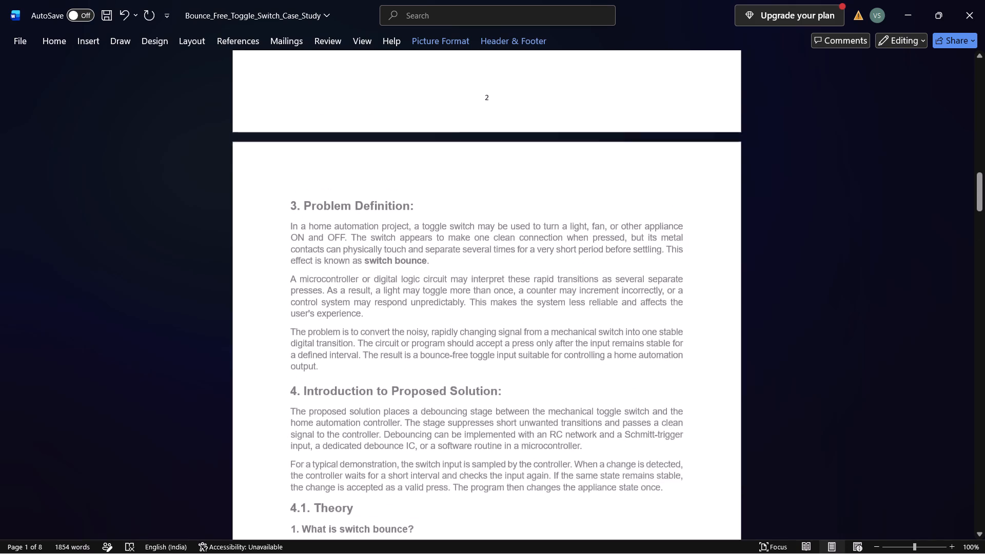
scroll(318, 282, "up", 8)
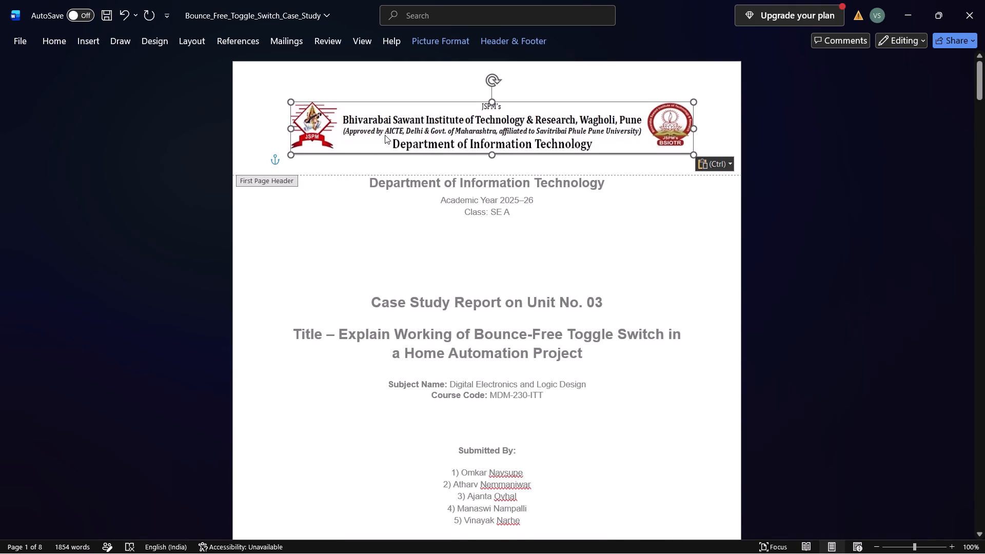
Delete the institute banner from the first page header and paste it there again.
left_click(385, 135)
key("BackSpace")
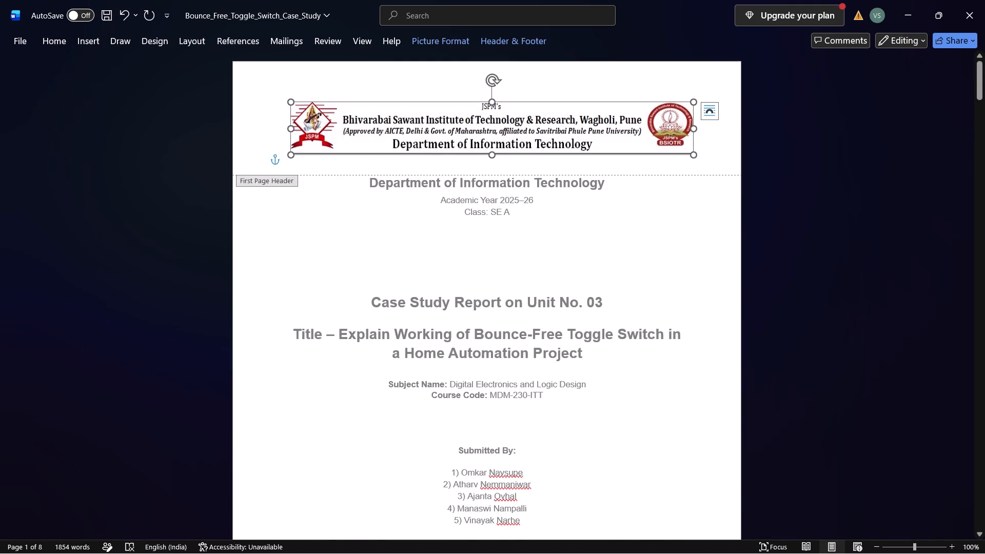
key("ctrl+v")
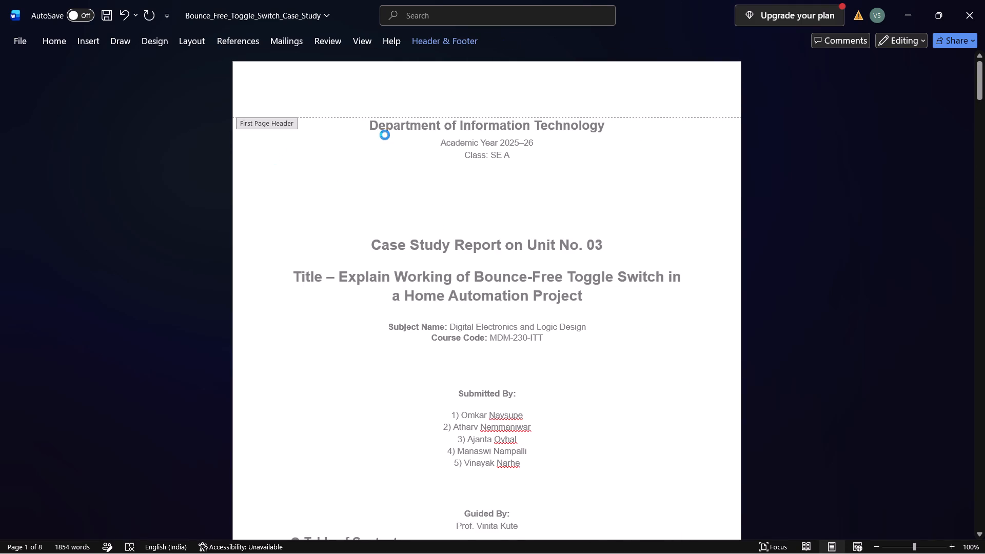
Check the following pages for the banner, and delete the banner from the first page header.
scroll(397, 224, "down", 4)
scroll(397, 224, "up", 1)
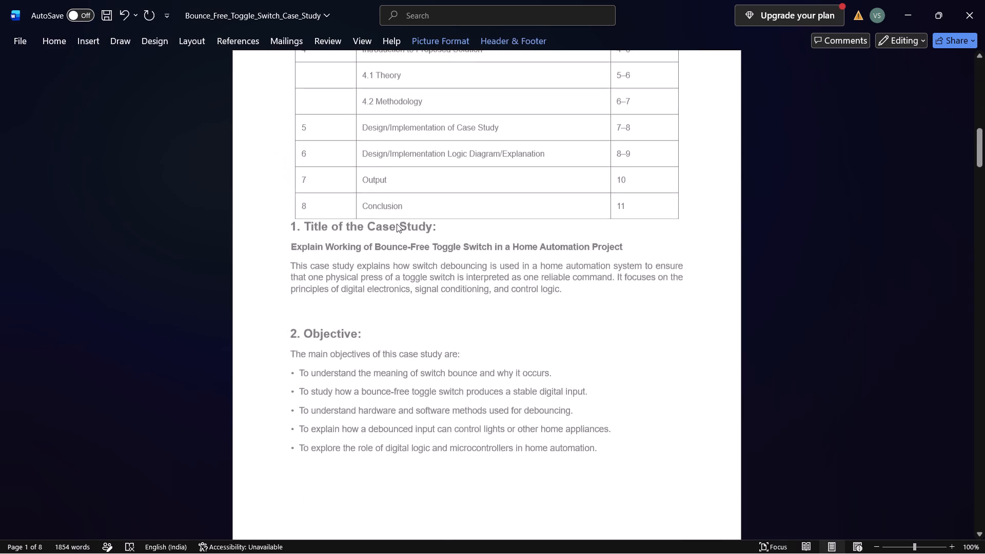
scroll(397, 224, "up", 1)
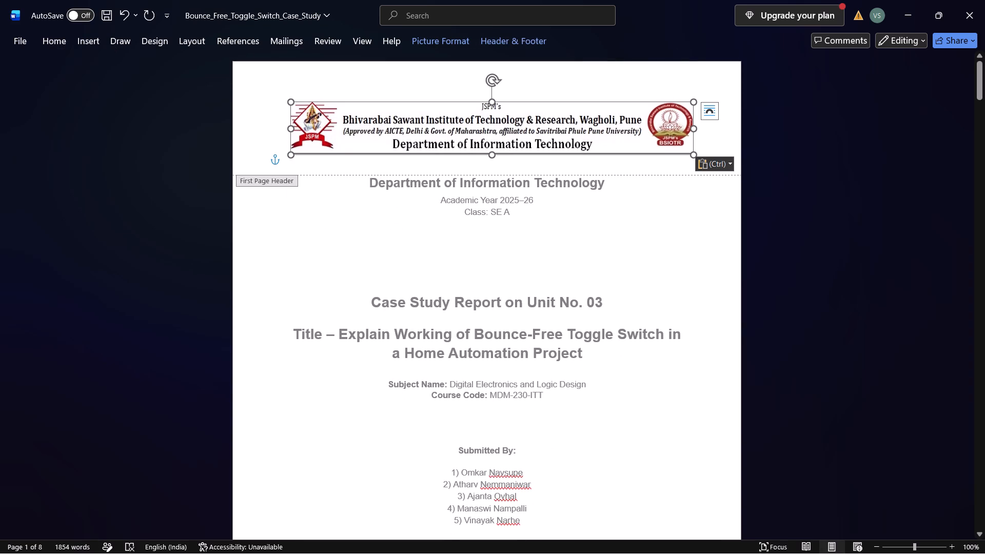
key("BackSpace")
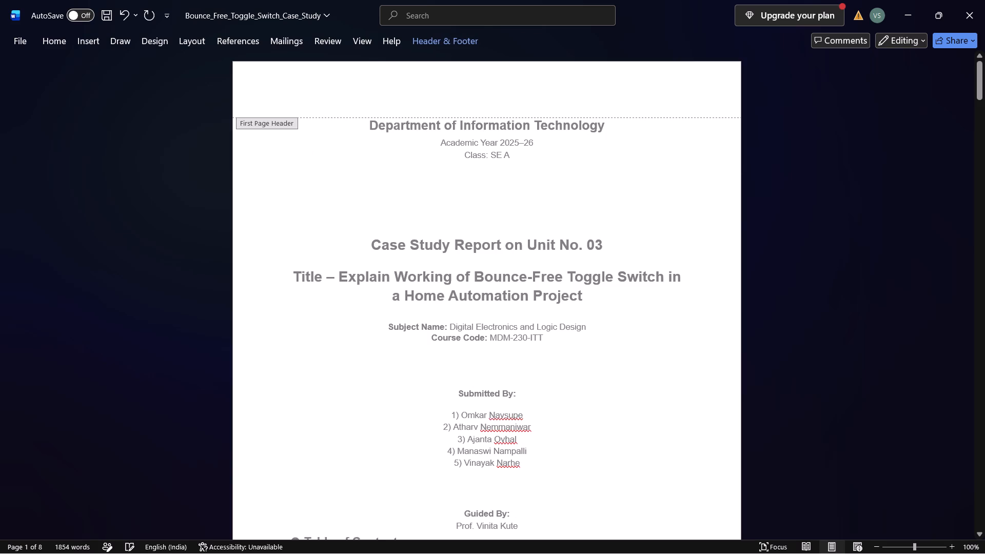
Insert the built-in Blank header on the report's first page.
left_click(97, 46)
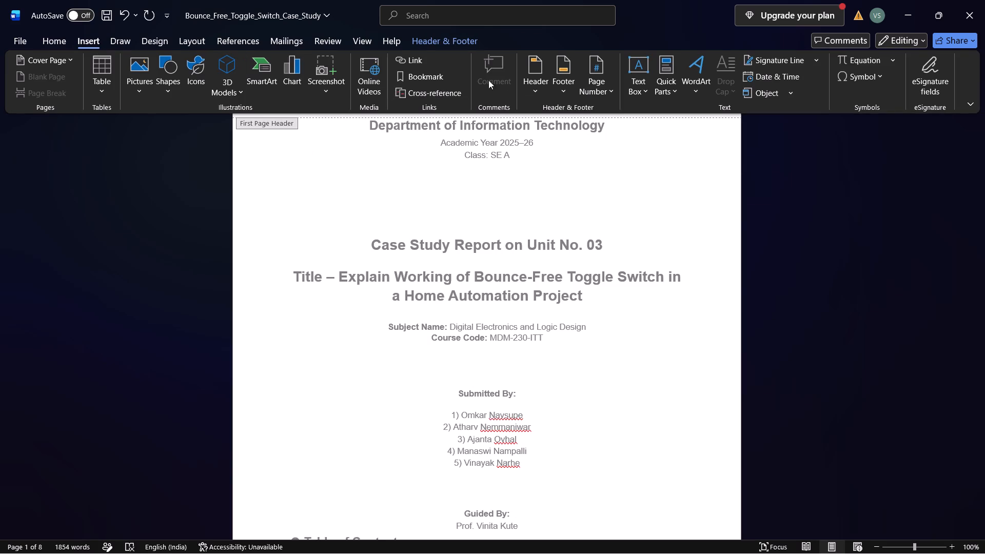
left_click(534, 73)
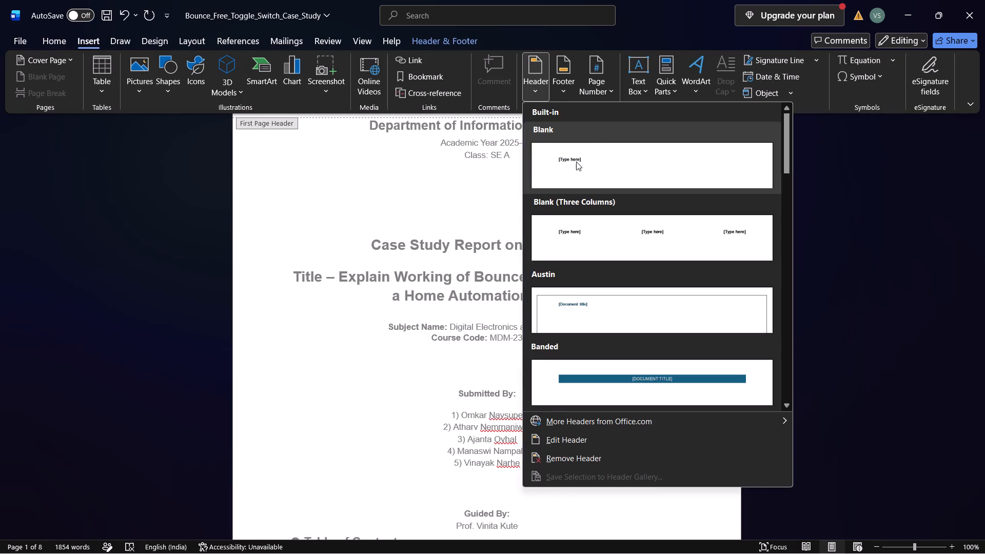
left_click(576, 162)
scroll(566, 160, "up", 1)
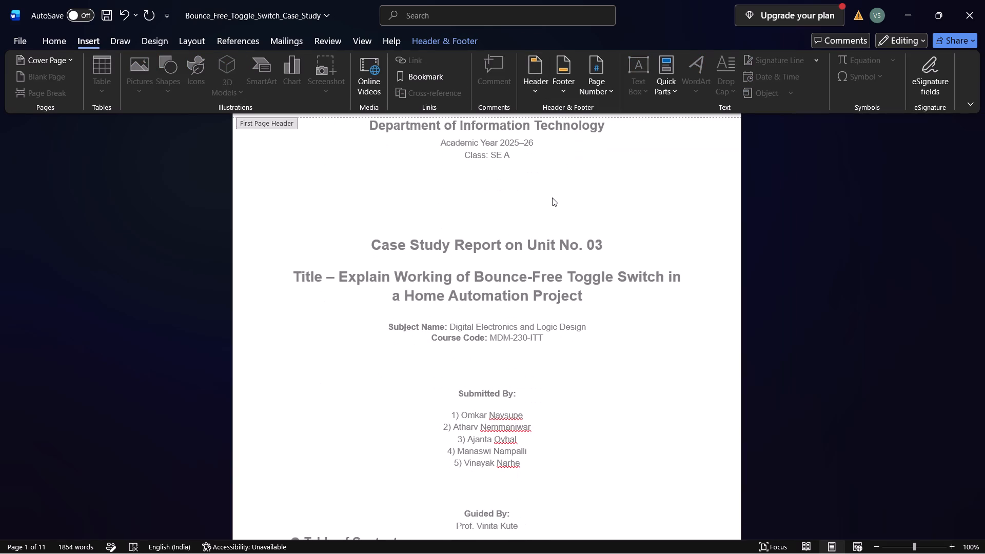
scroll(552, 197, "up", 1)
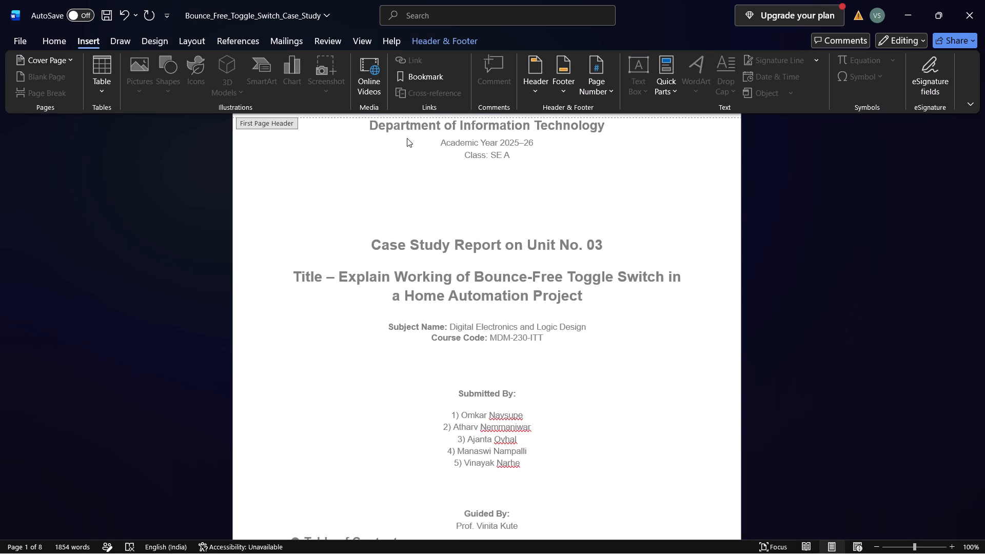
scroll(383, 114, "up", 1)
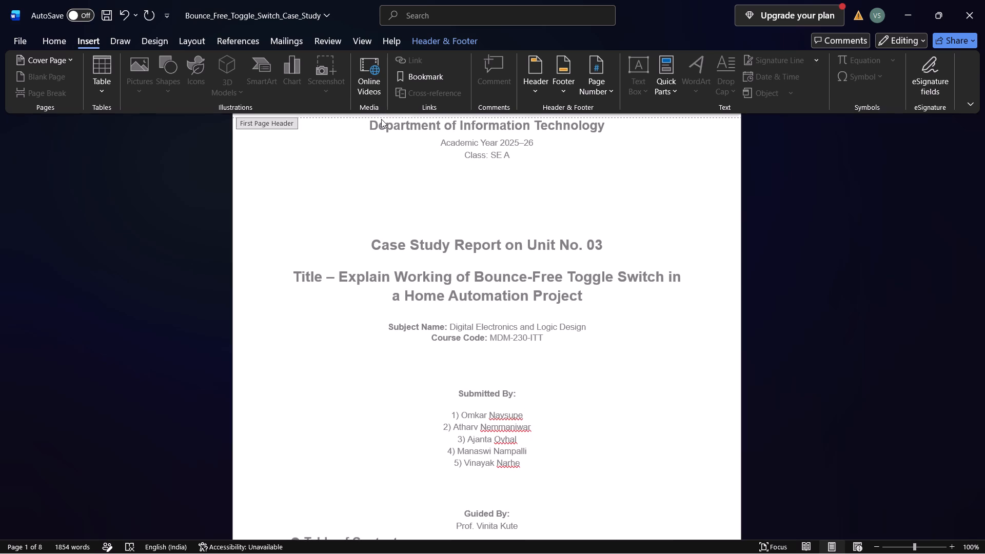
Paste the institute banner into the first page header and delete the [Type here] placeholder.
left_click(381, 119)
left_click(381, 113)
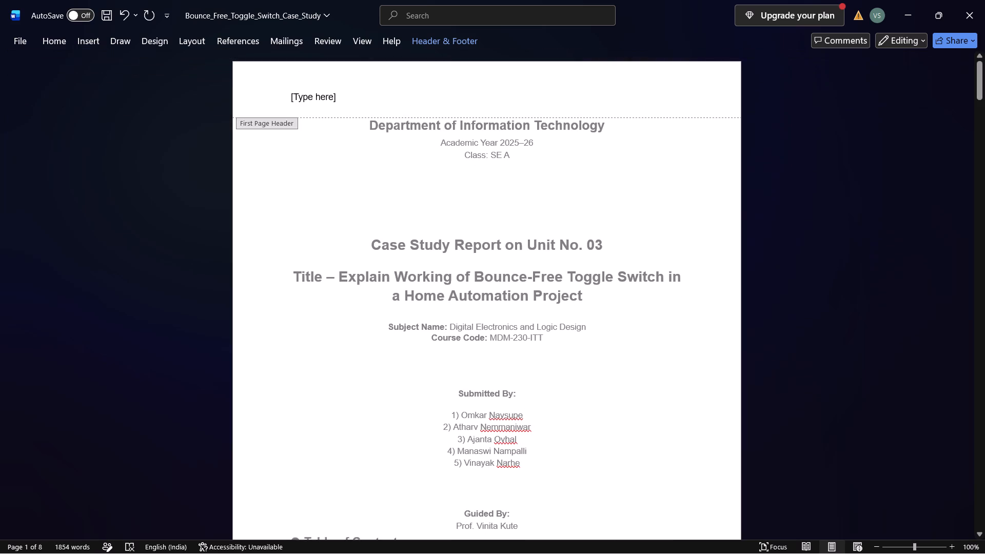
key("ctrl+v")
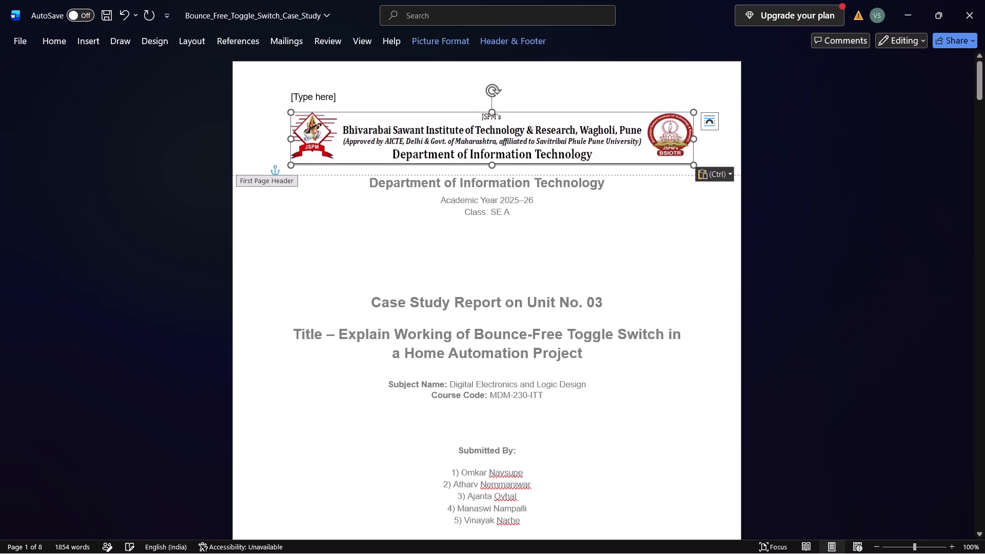
left_click(358, 101)
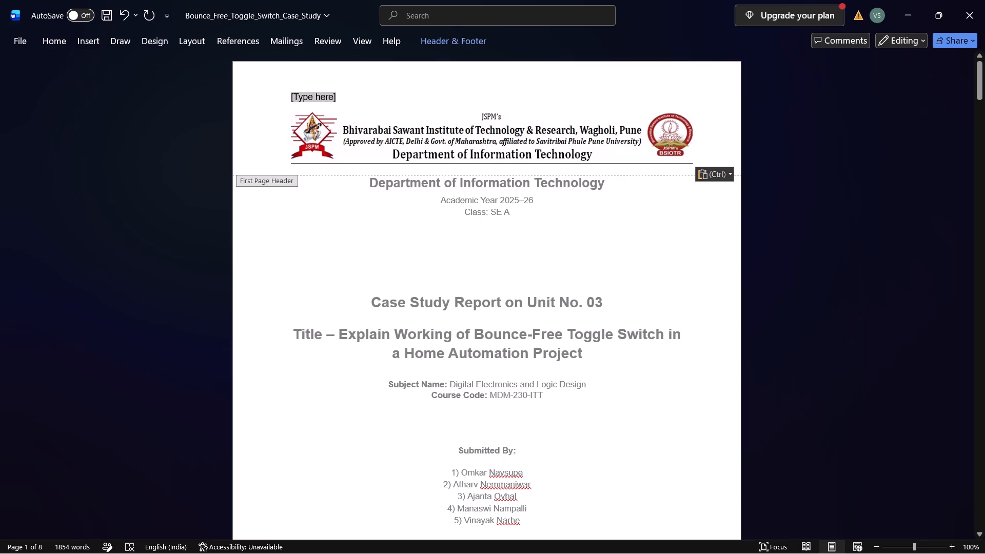
key("BackSpace")
Paste the institute banner into the regular page header on page 2.
scroll(367, 159, "down", 6)
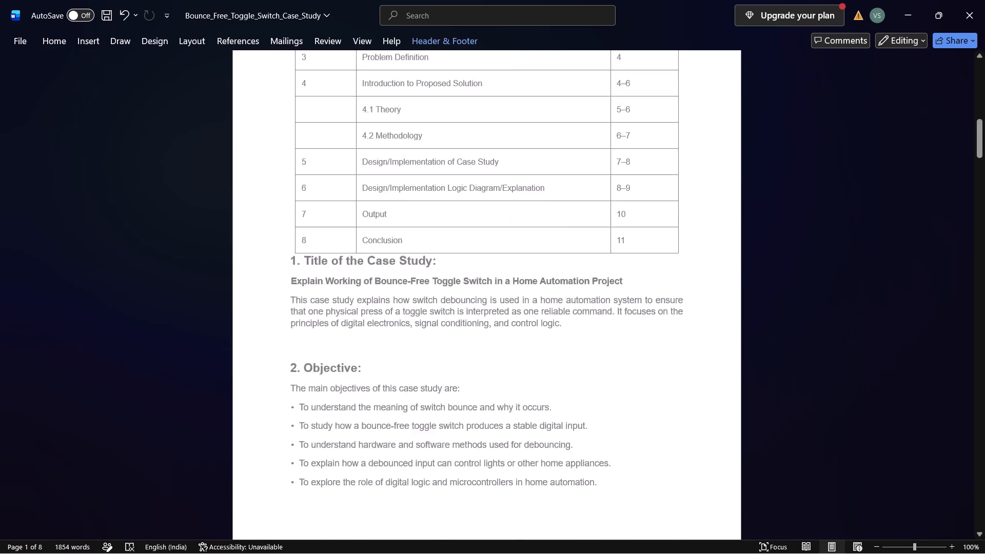
scroll(367, 159, "down", 9)
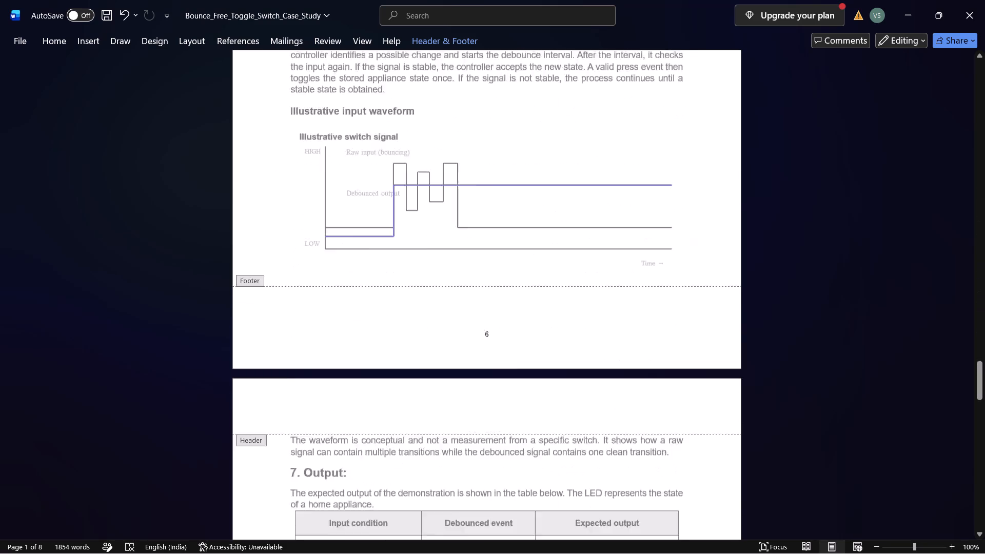
scroll(367, 159, "up", 13)
scroll(367, 159, "up", 11)
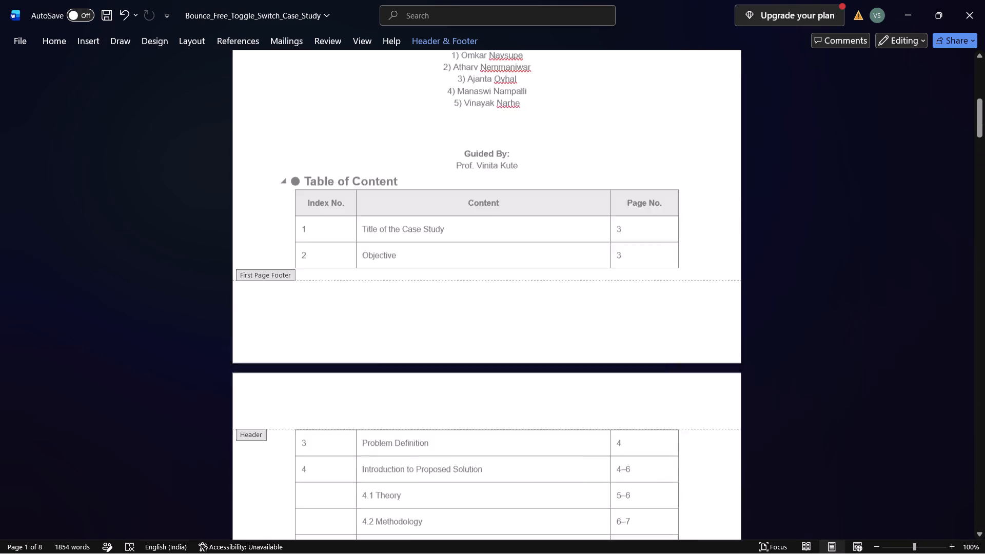
scroll(367, 159, "up", 7)
scroll(360, 354, "down", 4)
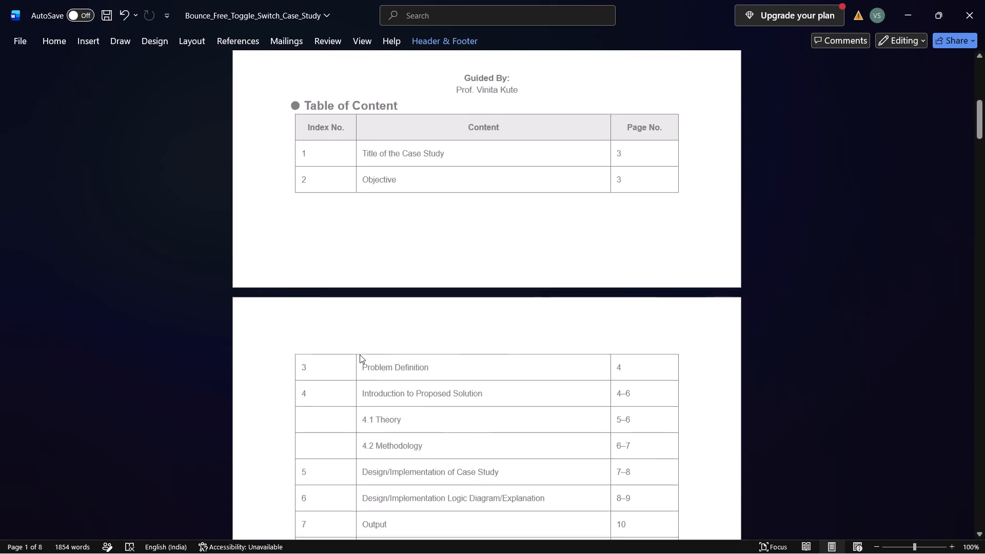
scroll(360, 354, "down", 1)
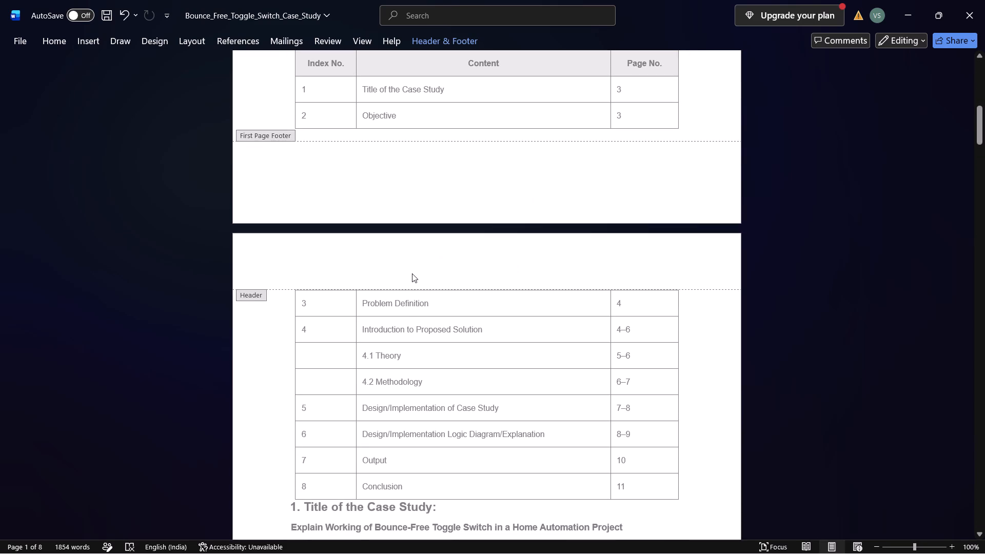
left_click(412, 273)
key("ctrl+v")
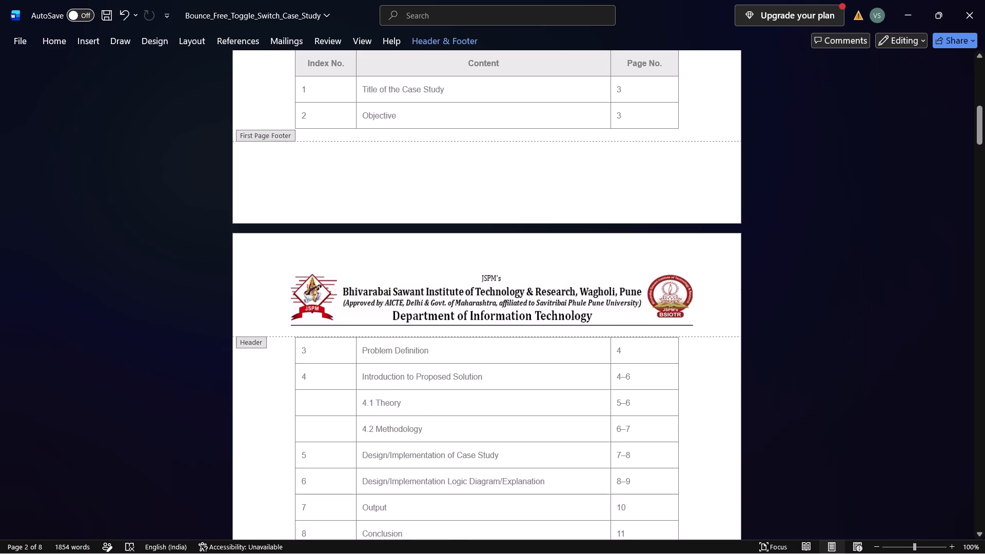
Look through the remaining pages to check the institute banner in their headers.
scroll(419, 337, "down", 4)
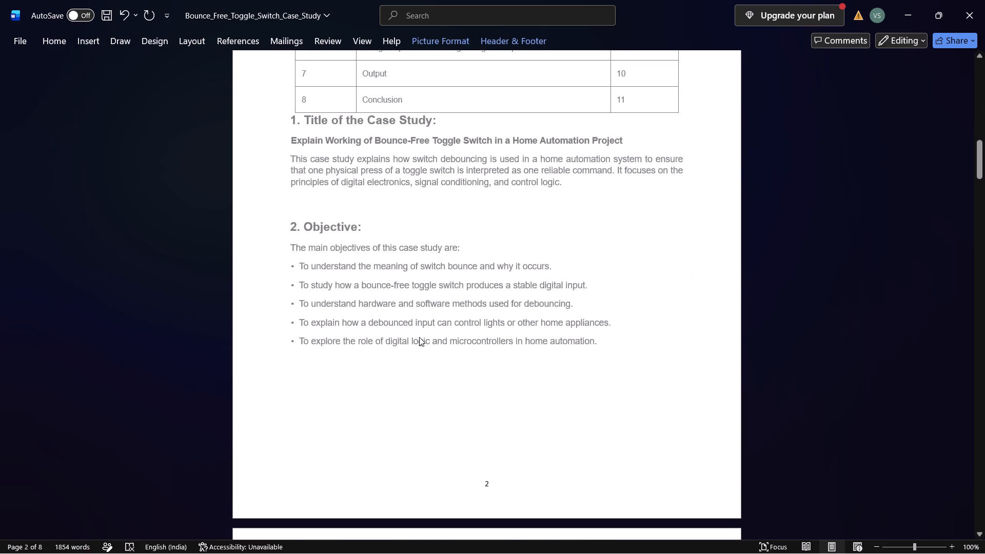
scroll(419, 337, "down", 8)
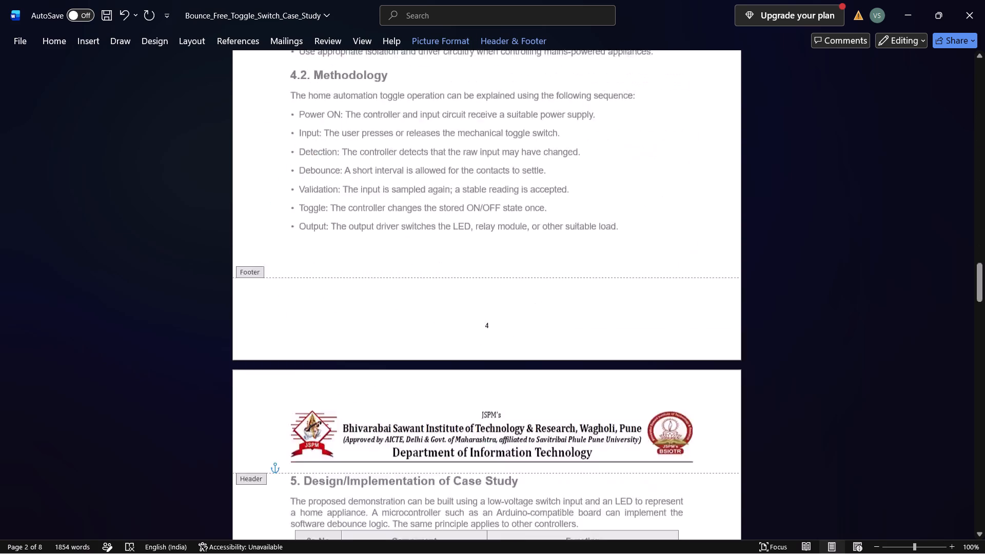
scroll(419, 337, "down", 2)
scroll(419, 337, "right", 3)
scroll(419, 337, "up", 10)
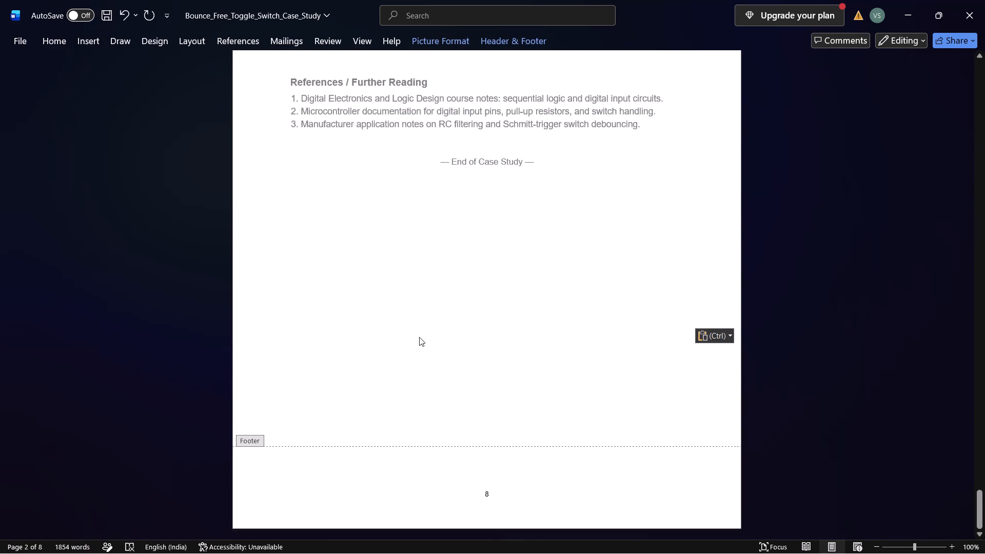
scroll(421, 327, "up", 9)
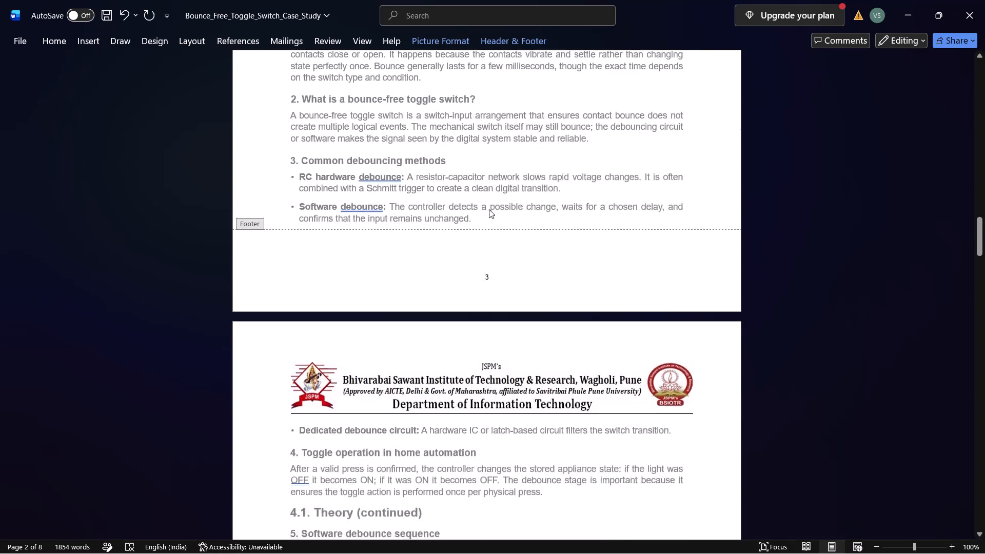
scroll(491, 209, "up", 4)
Copy the Vision/Mission footer banner with the NBA and NAAC logos from DELD Unit-3 CS into the report's page 2 footer.
key("alt+Tab")
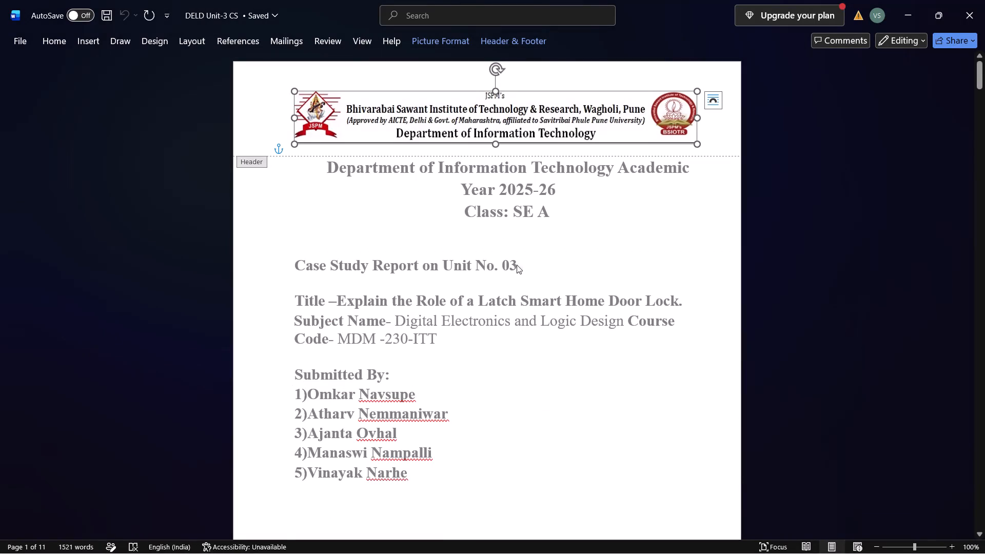
scroll(495, 266, "down", 4)
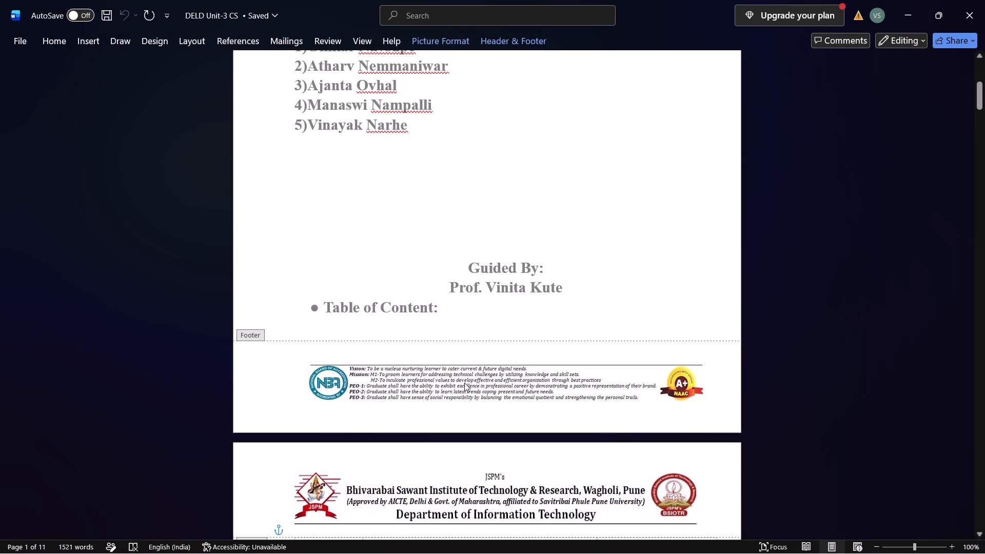
left_click(464, 383)
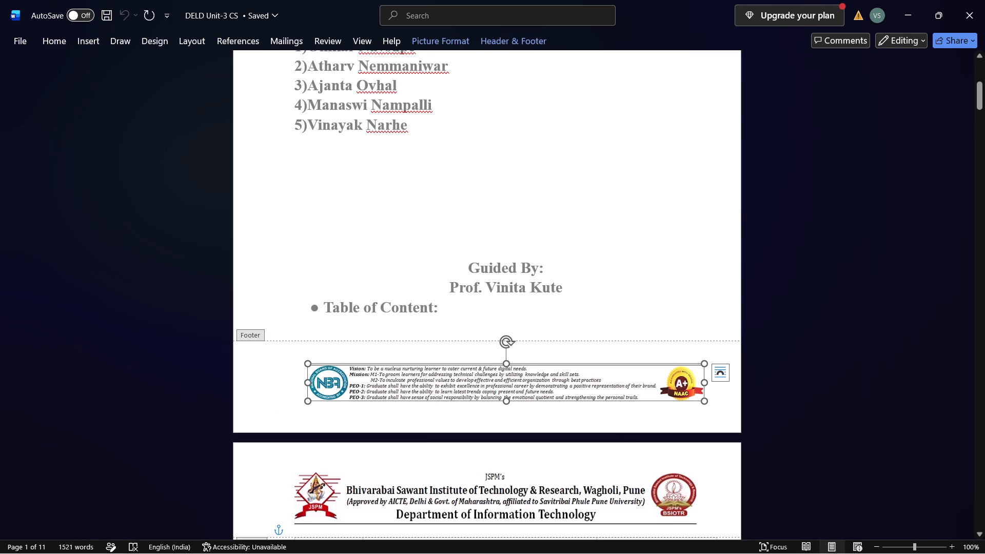
key("ctrl+c")
key("alt+Tab")
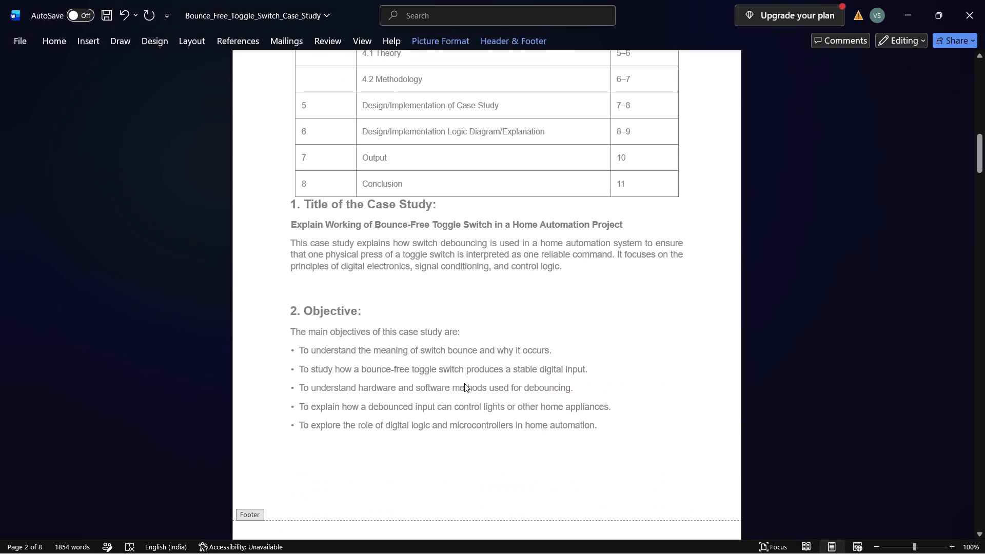
left_click(140, 249)
scroll(390, 518, "down", 1)
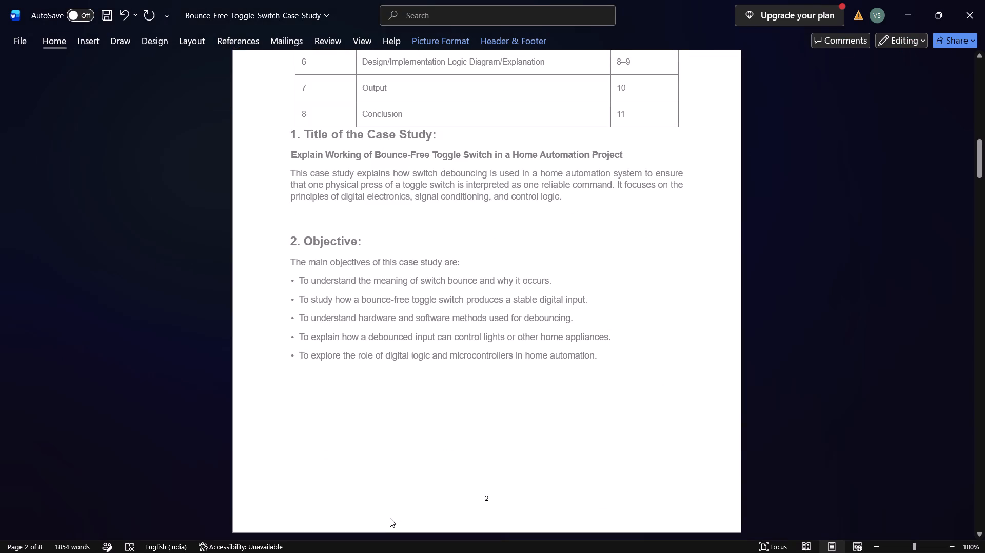
left_click(393, 508)
double_click(393, 508)
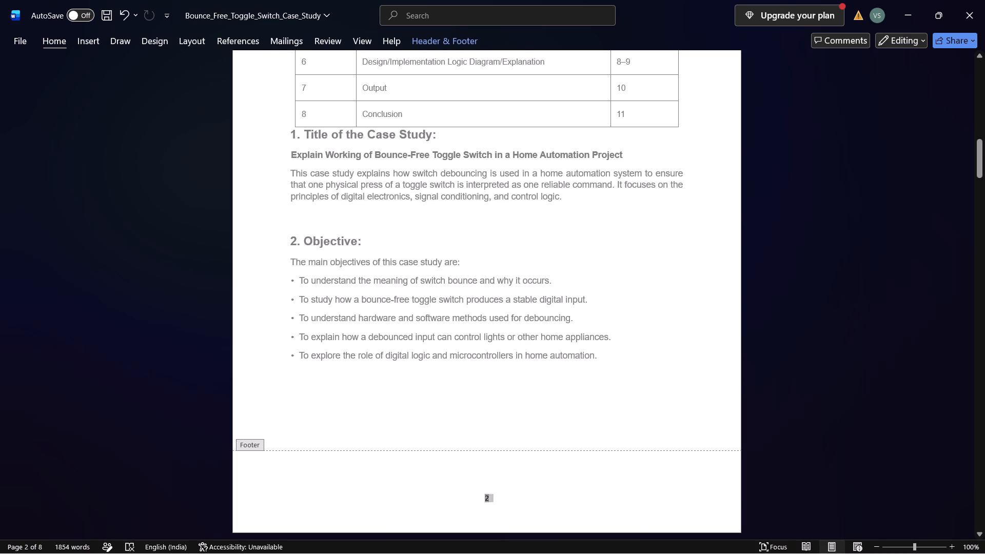
key("ctrl+v")
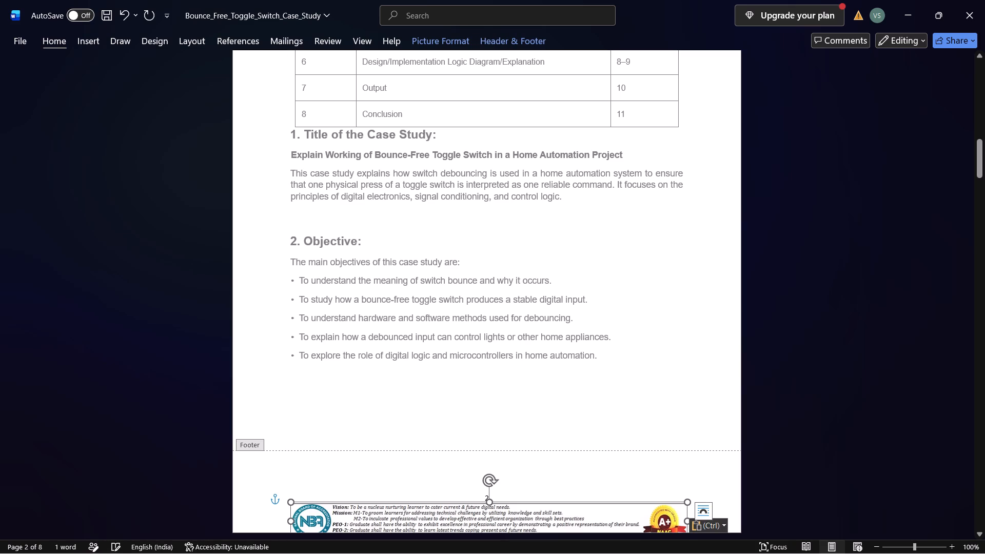
Move the Vision/Mission banner up within the page 2 footer so that it fits fully on the page, roughly centred.
scroll(393, 508, "down", 1)
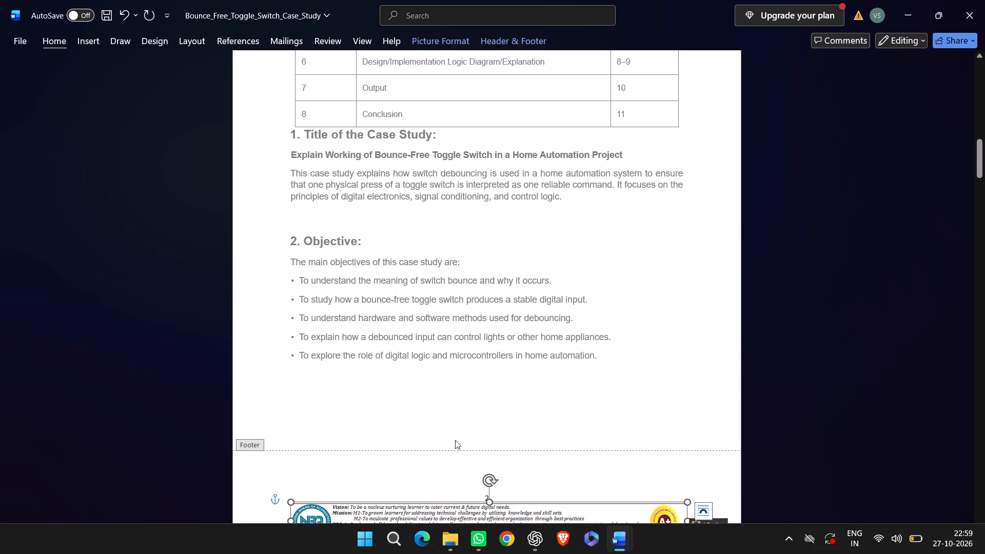
scroll(457, 440, "down", 1)
left_click(636, 406)
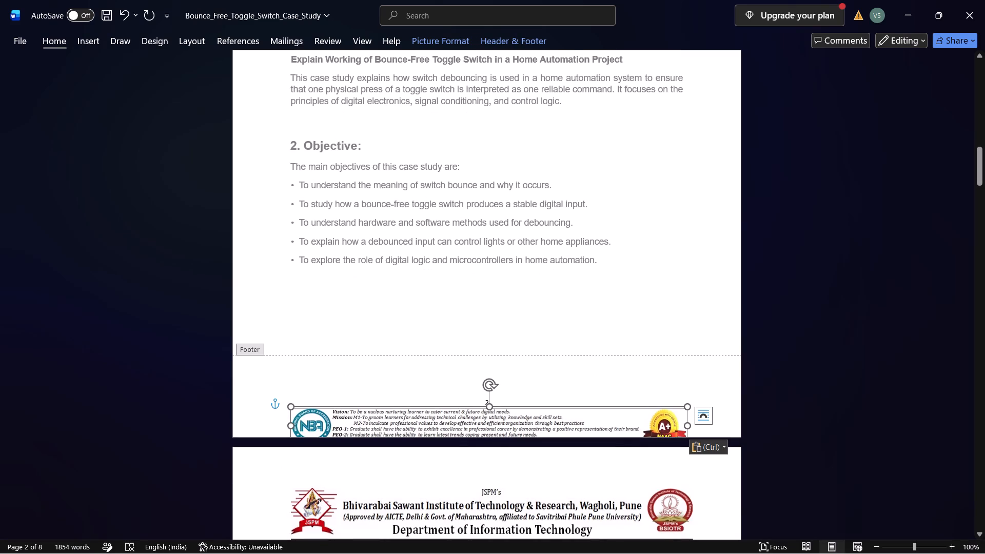
left_click(696, 417)
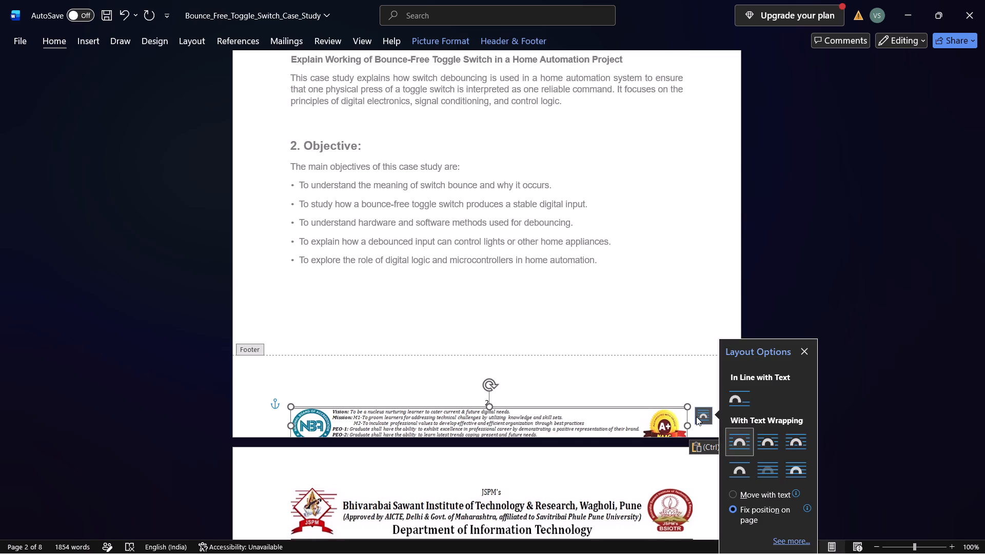
left_click(734, 441)
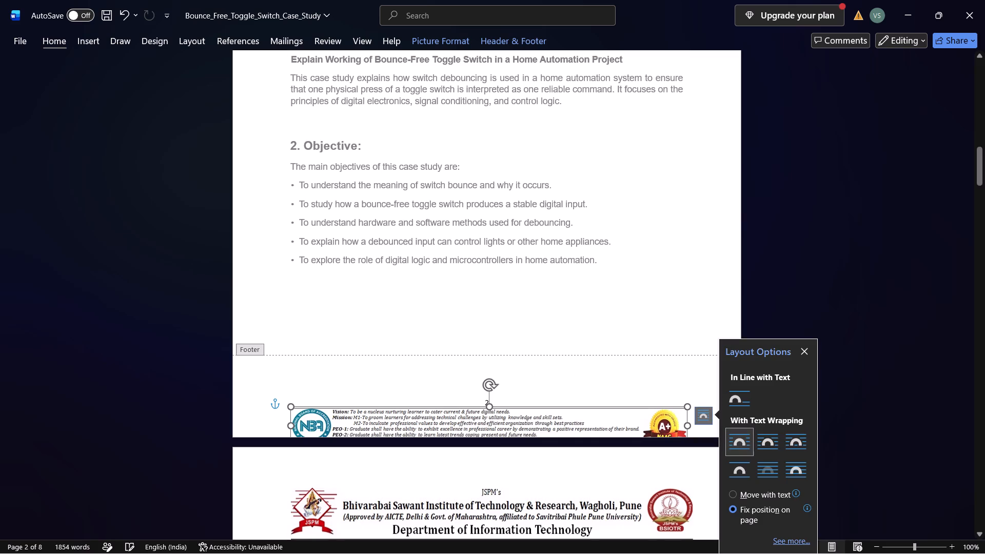
left_click_drag(603, 430, 598, 408)
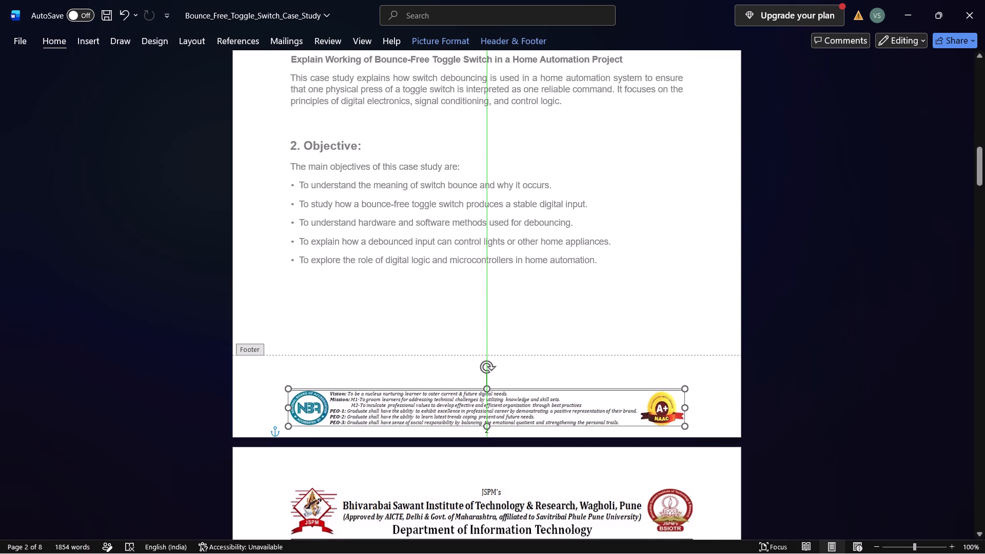
left_click_drag(598, 408, 598, 407)
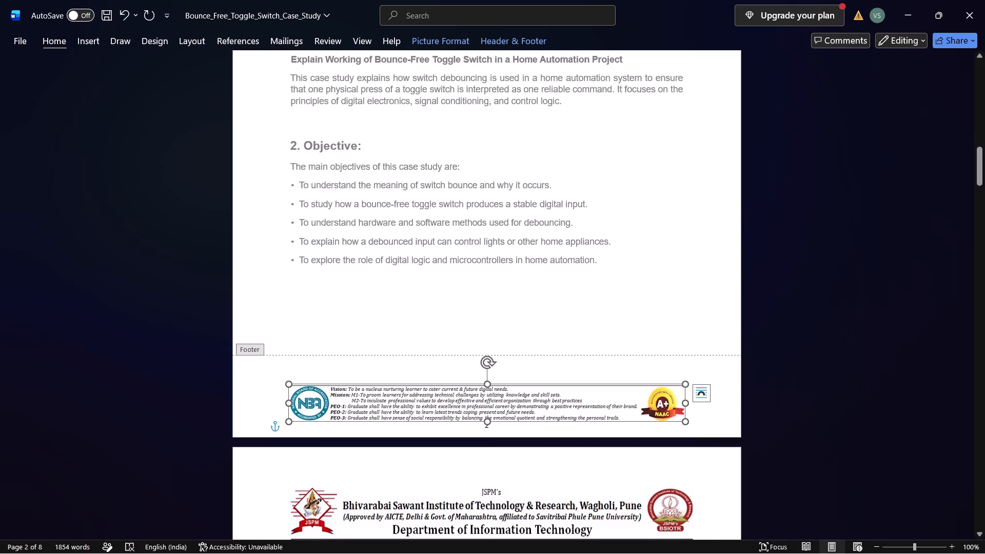
left_click(572, 391)
Look through the pages after page 2 to check the placement of the Vision/Mission banner in their footers.
scroll(560, 418, "down", 6)
left_click(792, 405)
scroll(702, 422, "down", 3)
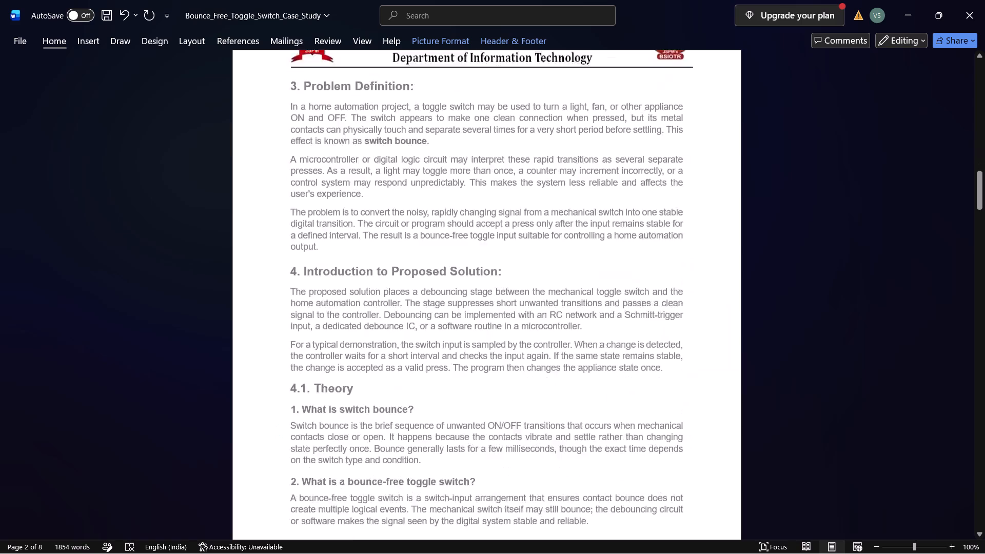
scroll(702, 422, "down", 7)
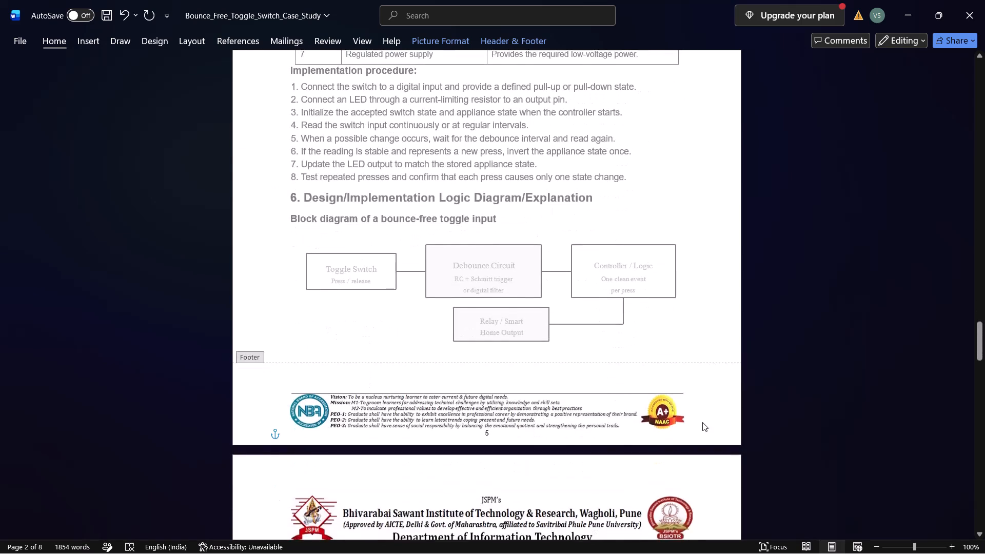
Look through the pages to the end of the report and back to check the institute header and Vision/Mission footer banners.
scroll(702, 422, "down", 7)
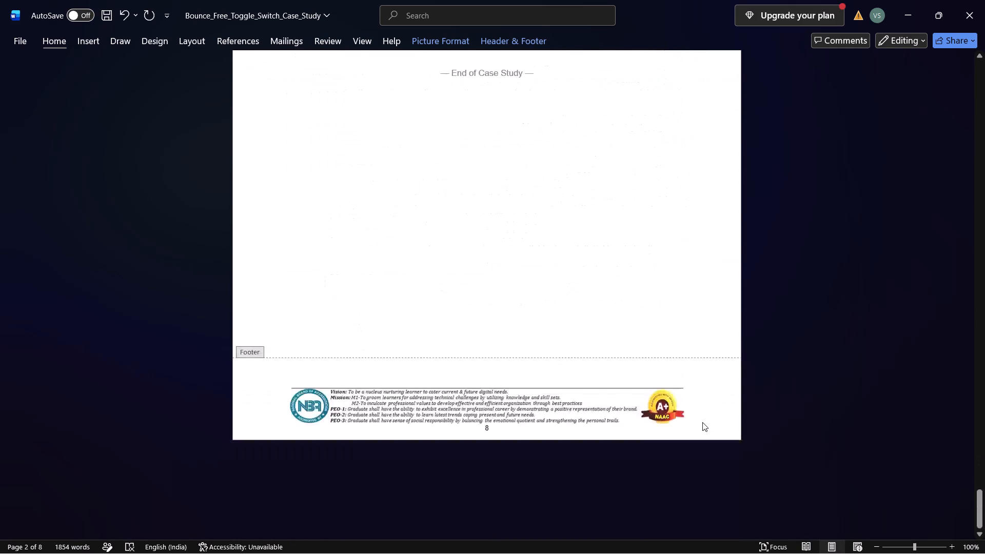
scroll(702, 422, "down", 1)
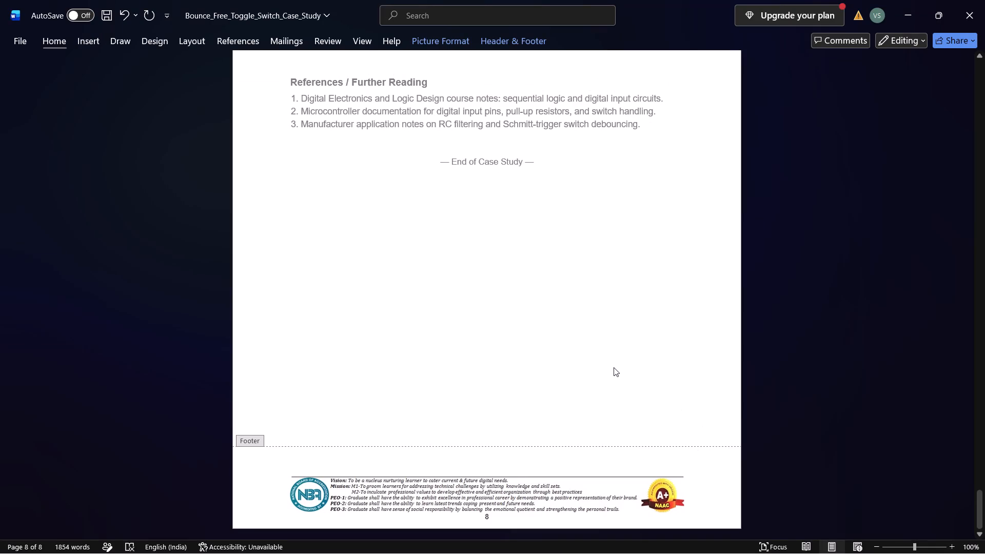
scroll(614, 367, "up", 9)
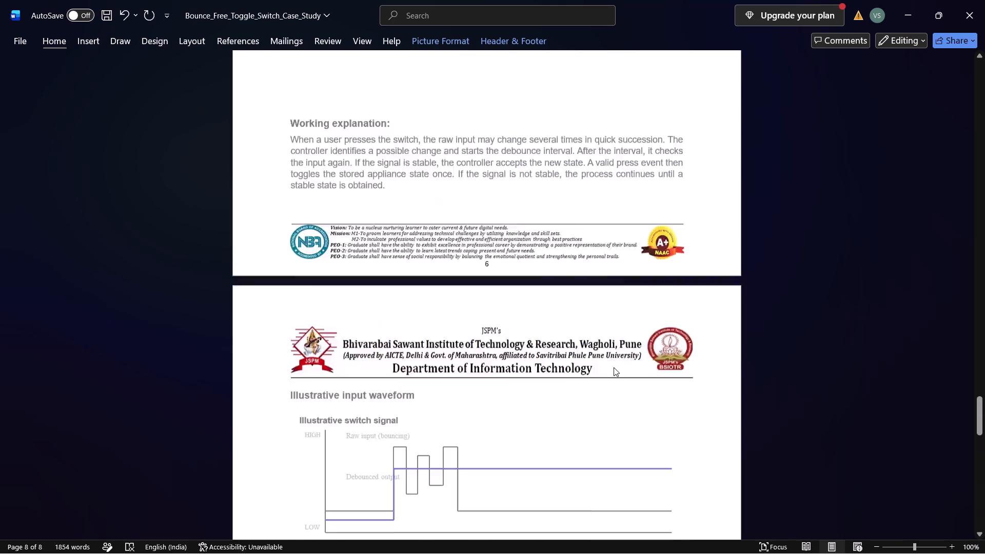
scroll(614, 367, "up", 16)
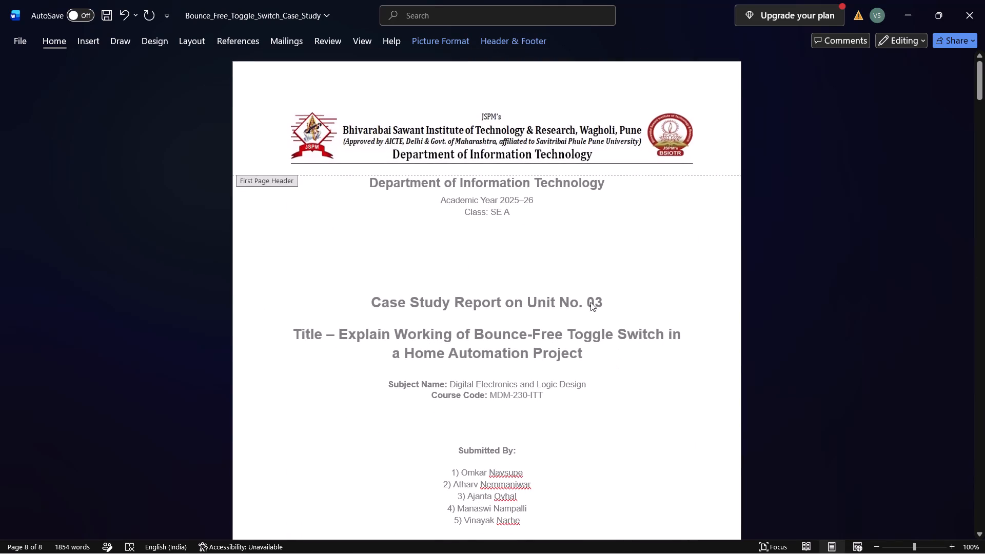
Leave header and footer editing and change the class on the cover page to SE B.
left_click(602, 255)
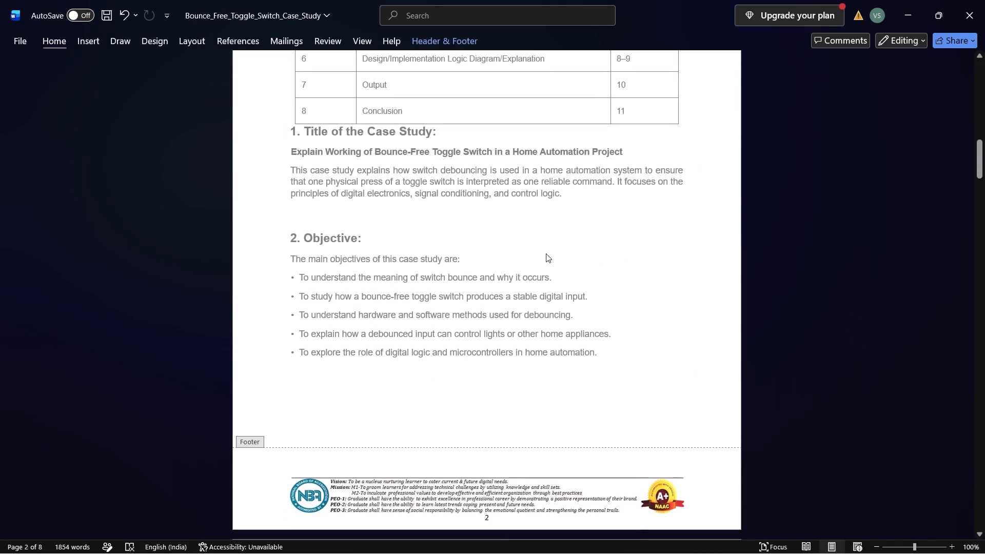
scroll(546, 253, "up", 10)
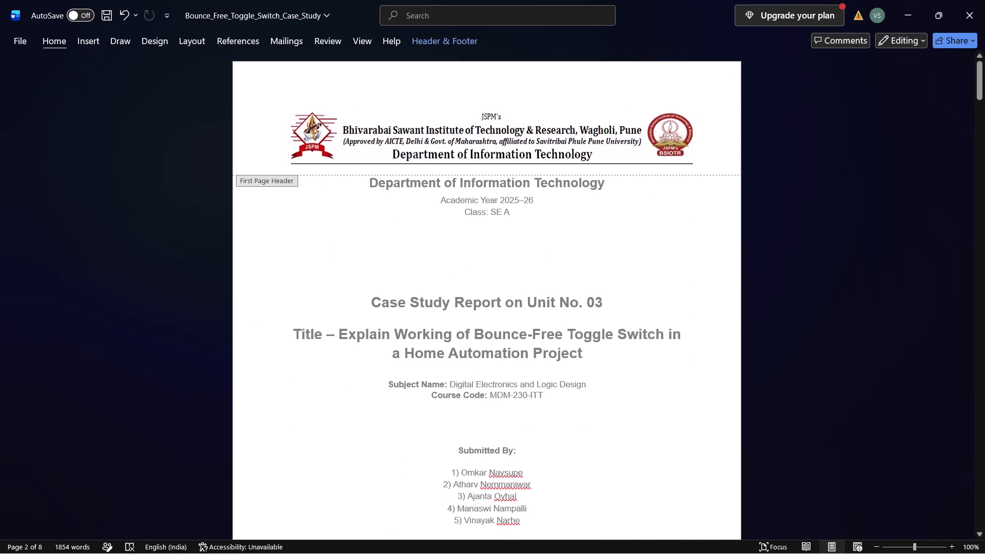
left_click(55, 41)
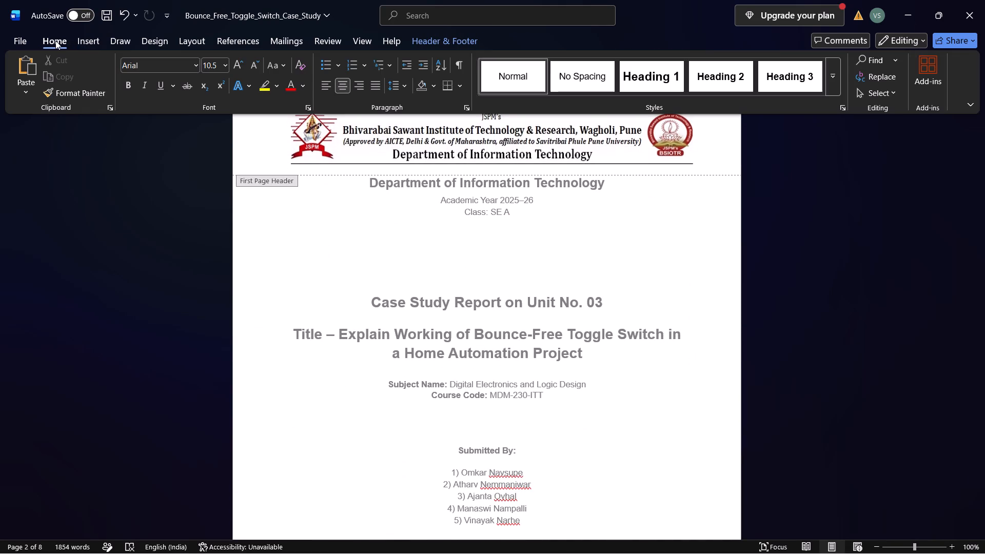
triple_click(507, 210)
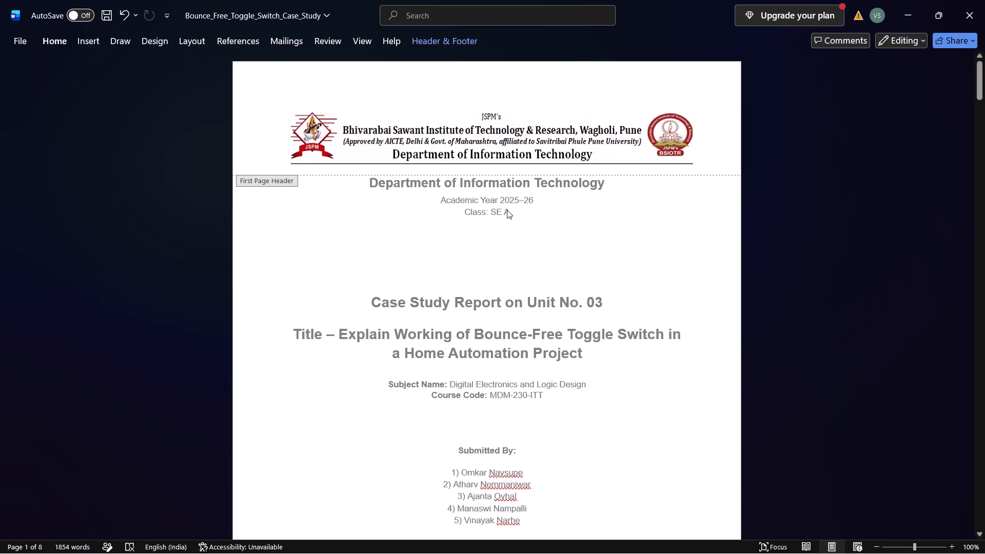
left_click(507, 210)
left_click(530, 220)
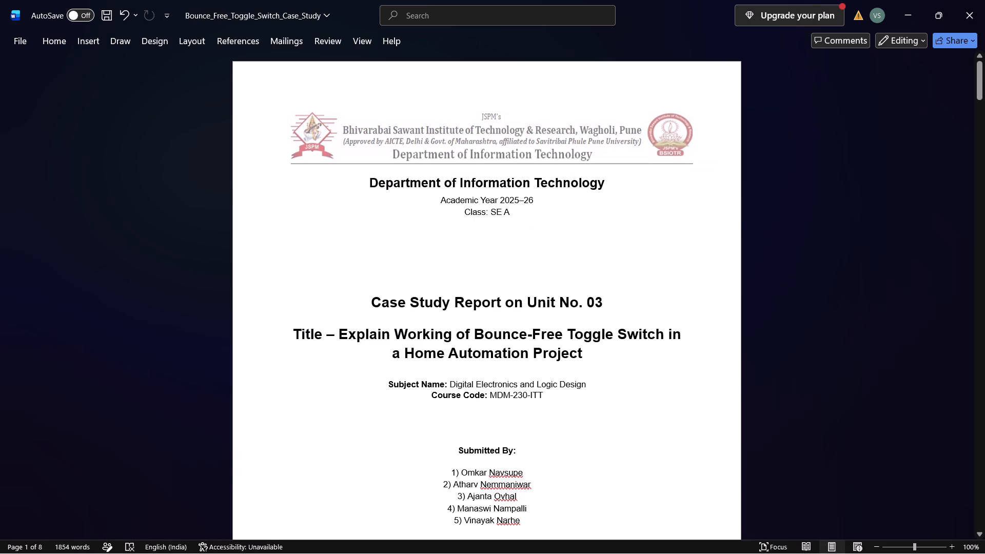
key("BackSpace")
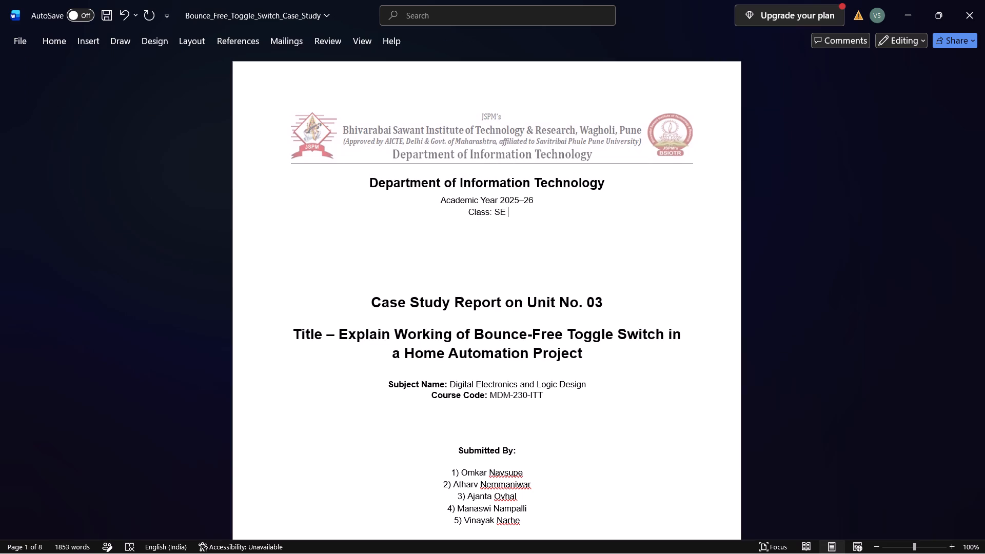
key("shift+b")
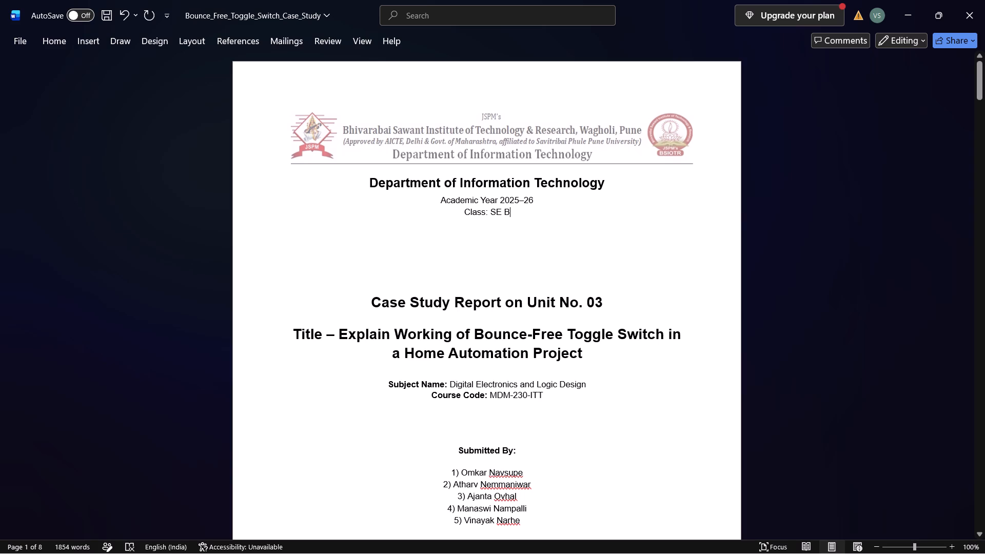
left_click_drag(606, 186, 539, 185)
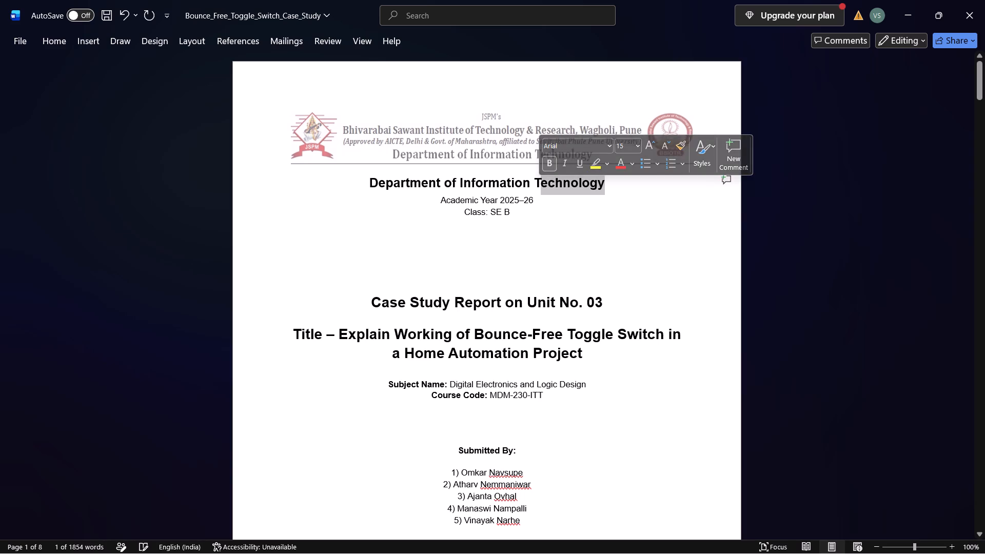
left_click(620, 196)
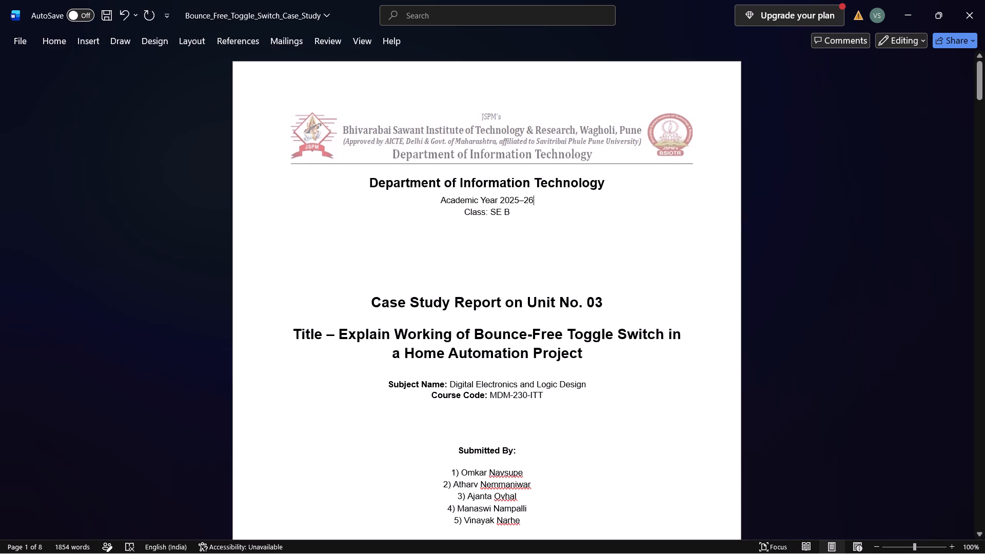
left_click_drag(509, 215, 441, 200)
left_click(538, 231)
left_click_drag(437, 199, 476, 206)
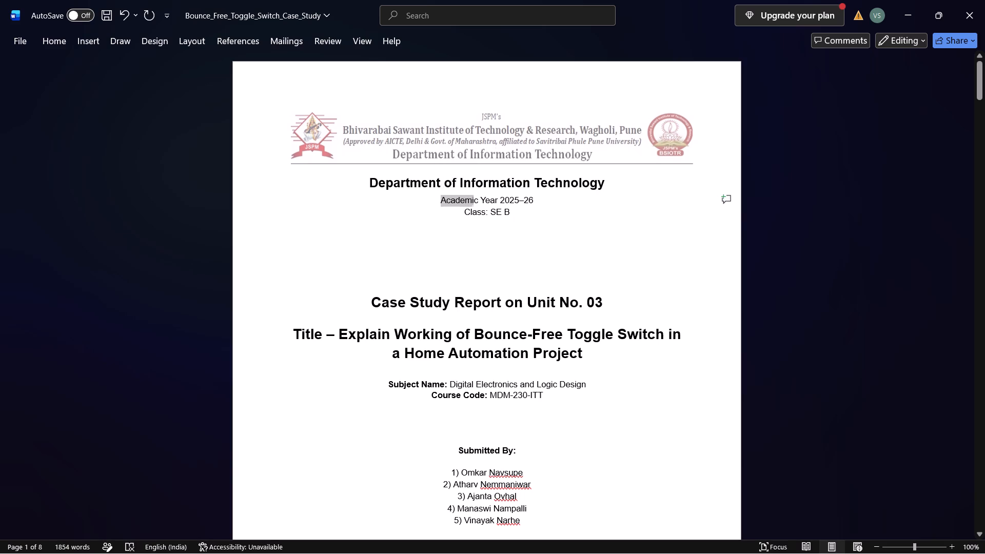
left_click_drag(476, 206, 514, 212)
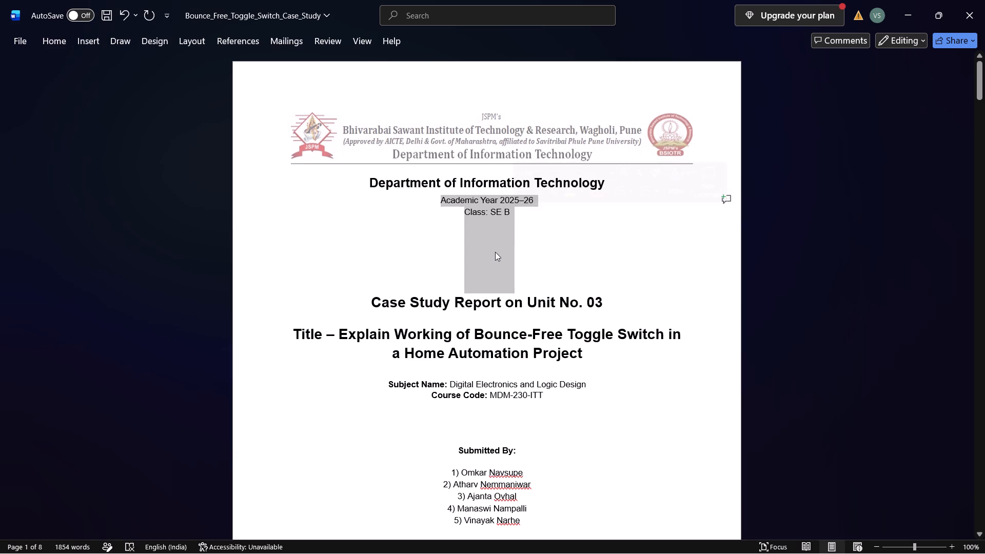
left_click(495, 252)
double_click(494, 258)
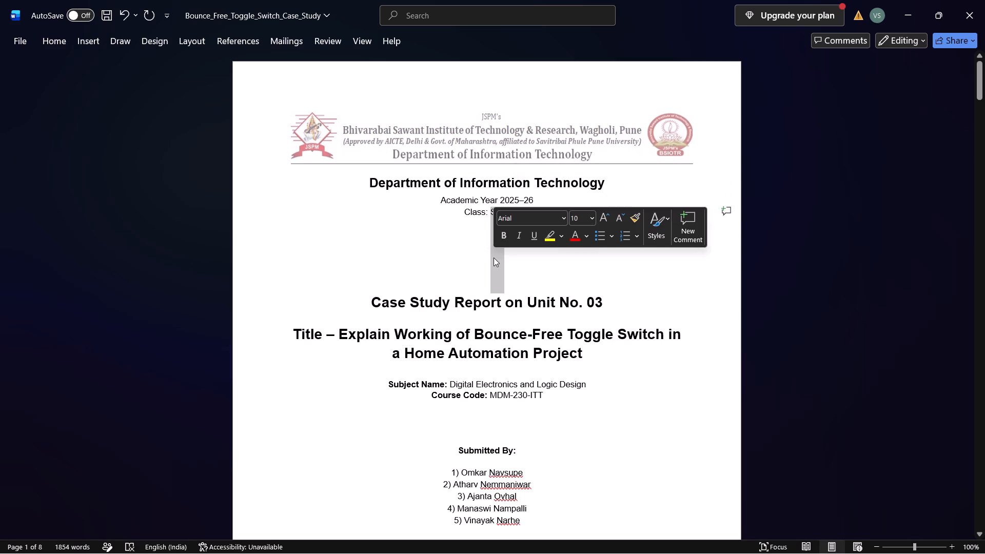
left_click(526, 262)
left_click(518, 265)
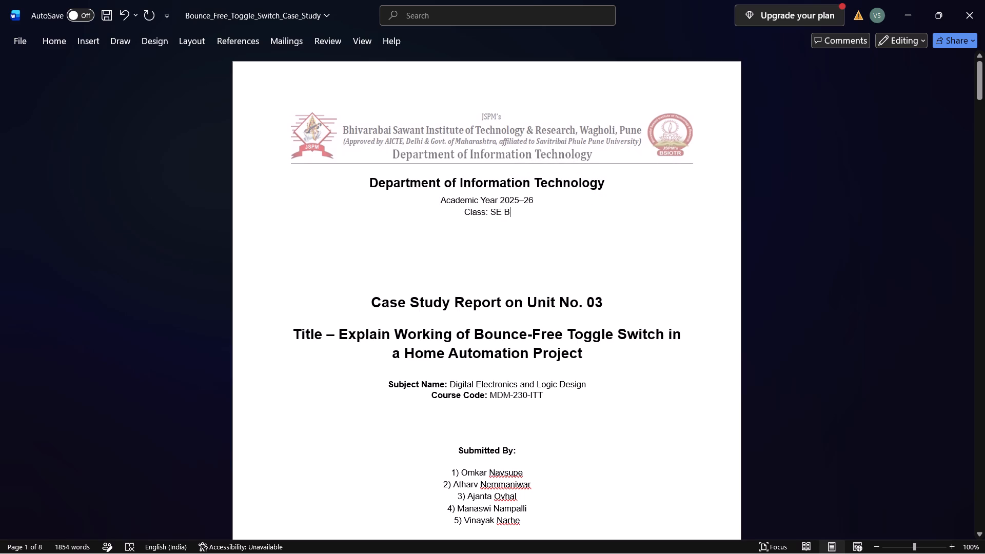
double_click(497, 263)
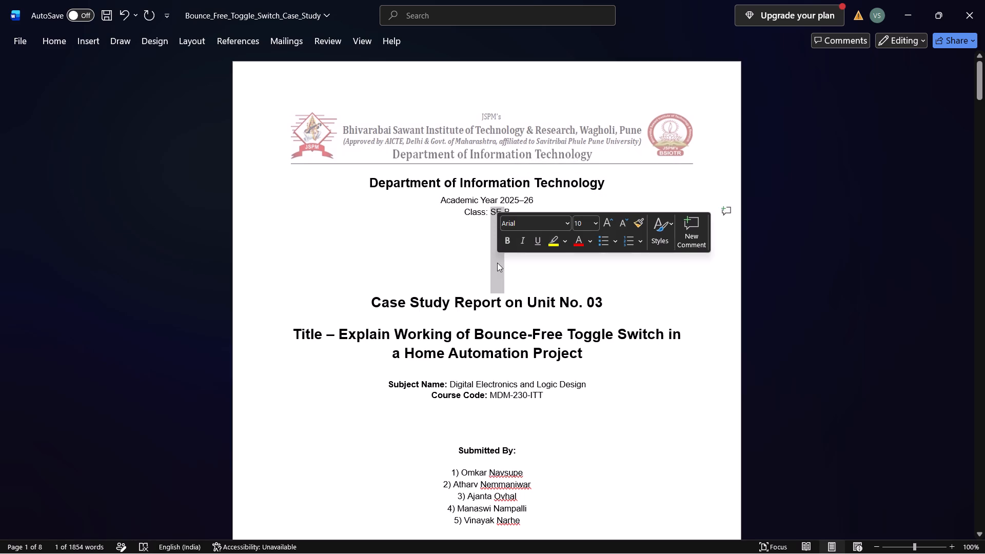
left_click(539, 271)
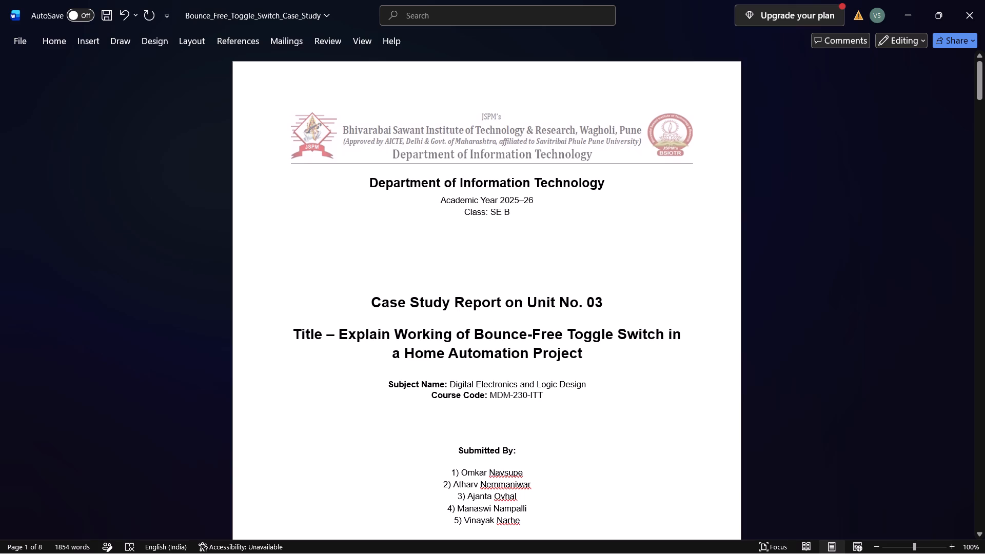
Set the font size of the Academic Year and Class lines on the cover page to 12.
left_click_drag(511, 212, 435, 197)
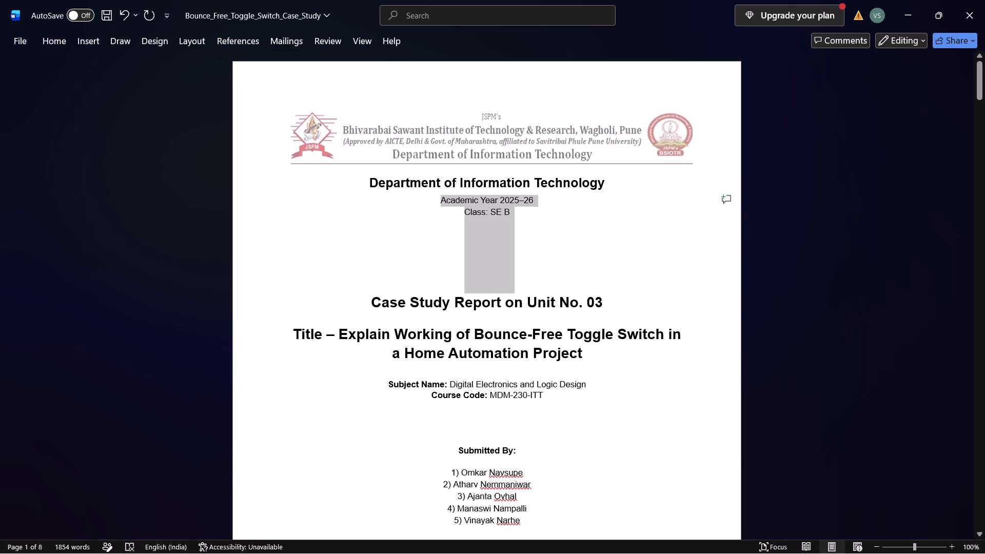
left_click_drag(435, 197, 434, 196)
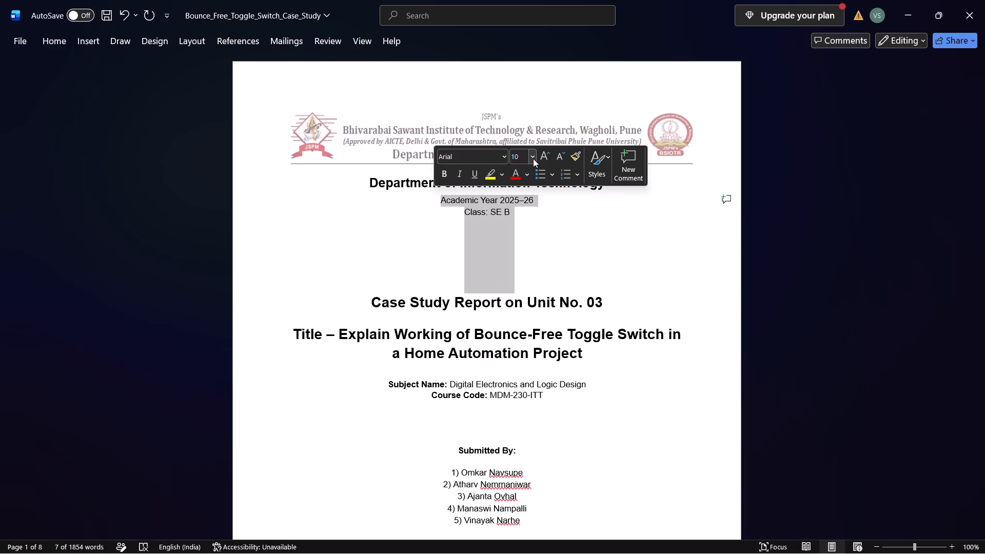
left_click(533, 159)
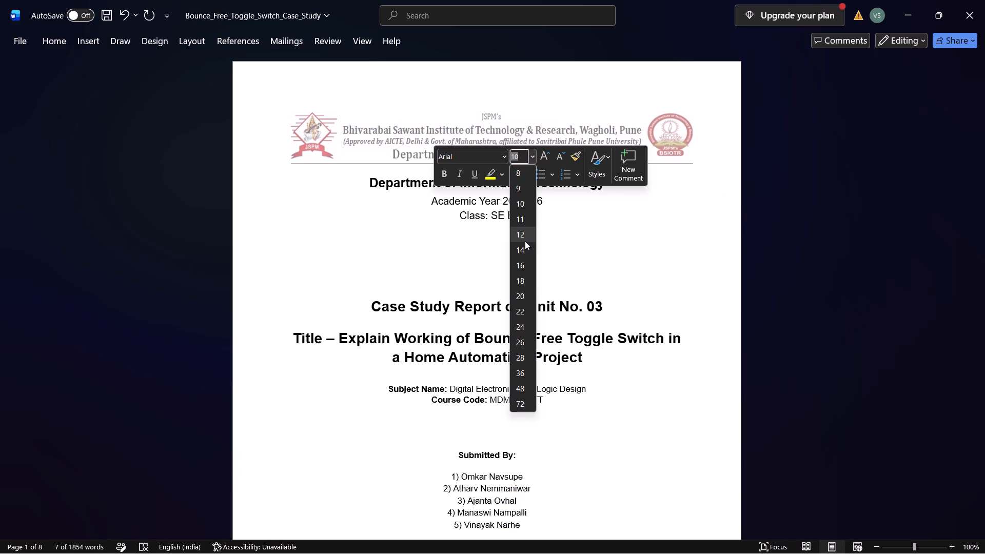
left_click(525, 241)
left_click(582, 242)
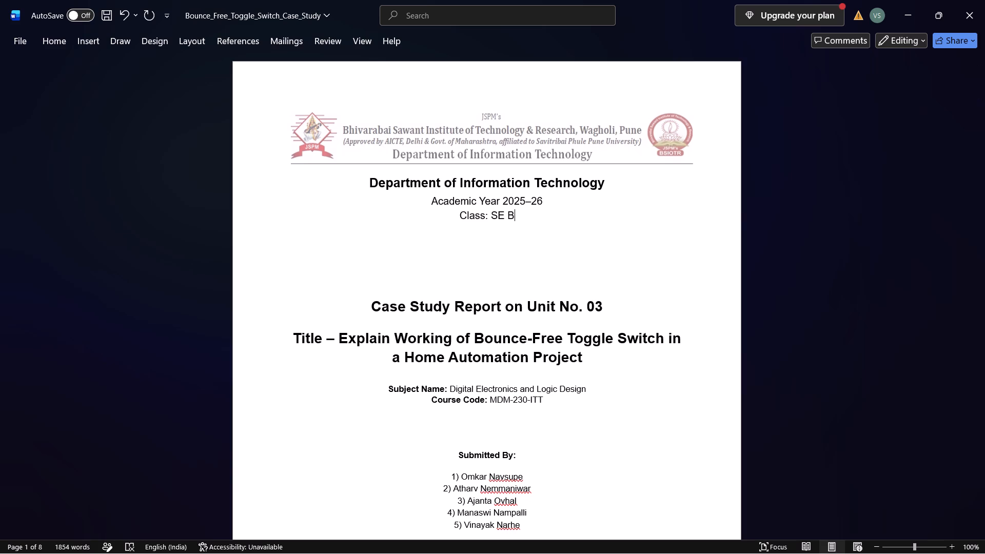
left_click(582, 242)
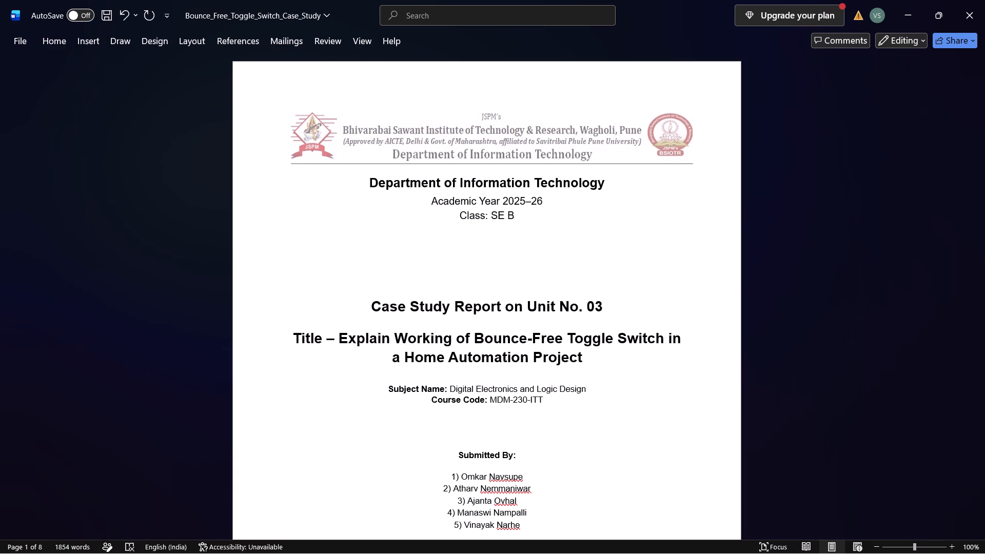
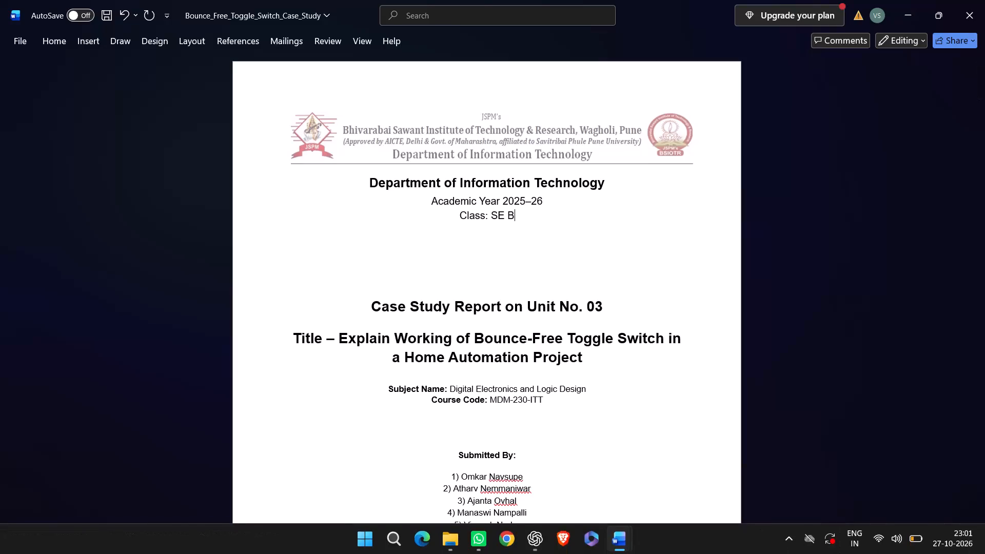
Switch to the Windows Settings page for Bluetooth & devices.
left_click(894, 541)
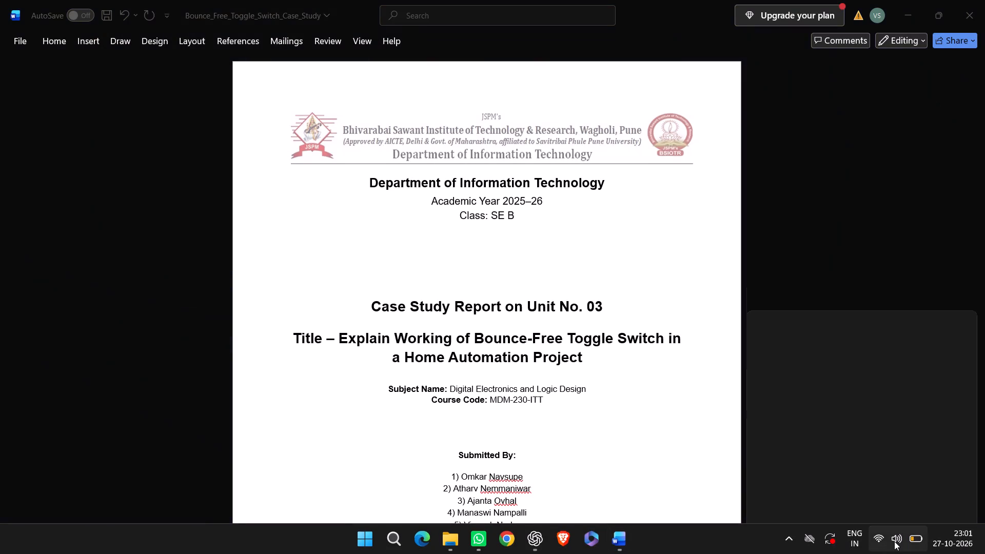
left_click(876, 298)
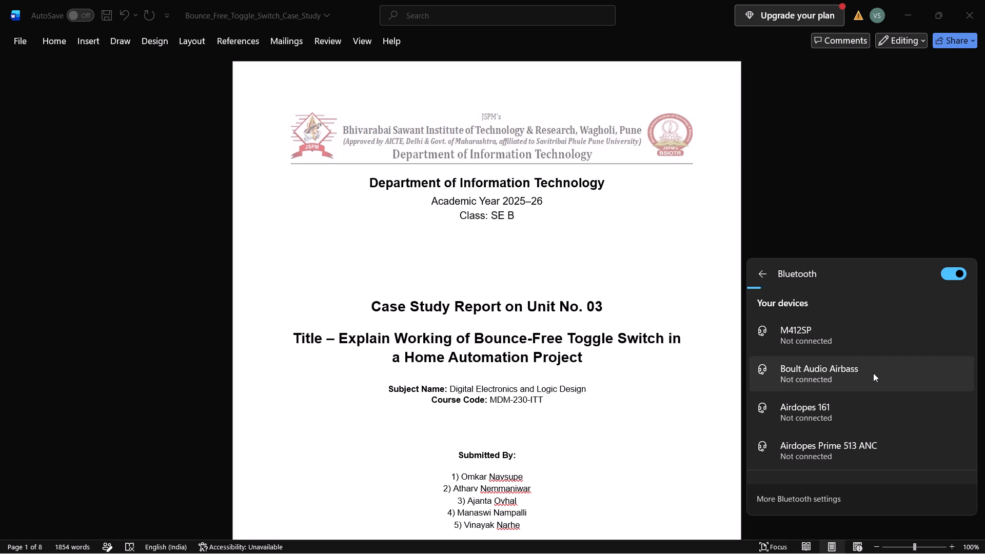
scroll(873, 373, "up", 2)
left_click(815, 494)
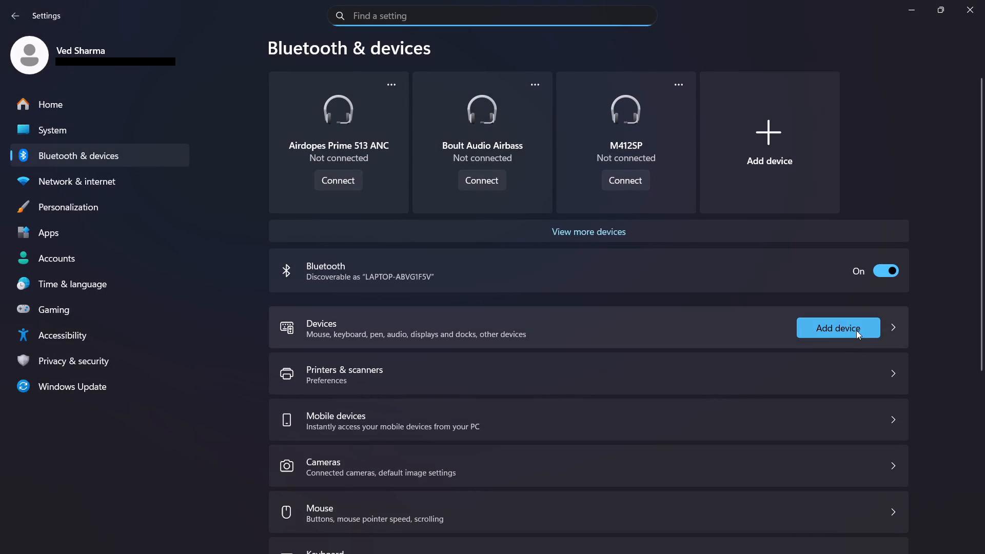
Search for nearby Bluetooth devices to add, including all device types, and close the search.
left_click(856, 330)
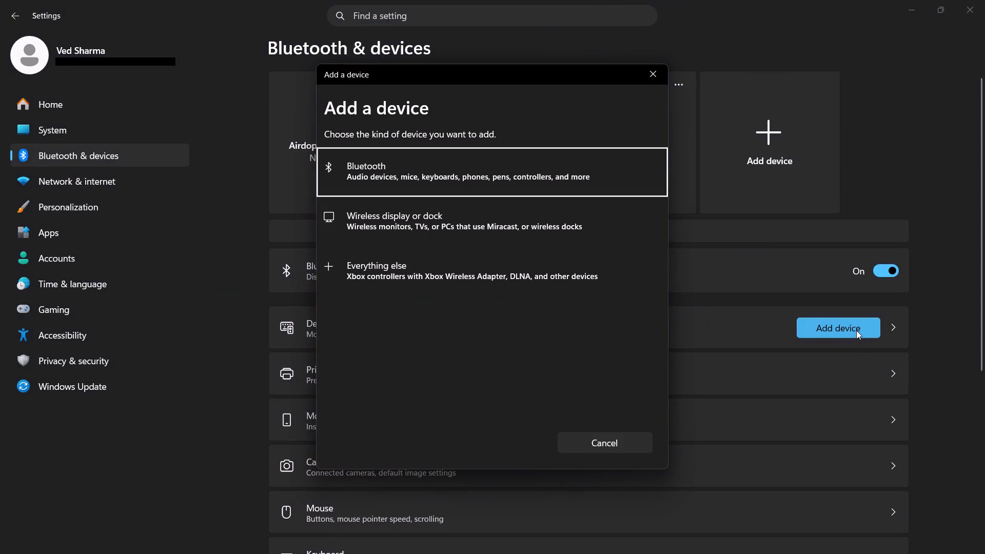
left_click(557, 165)
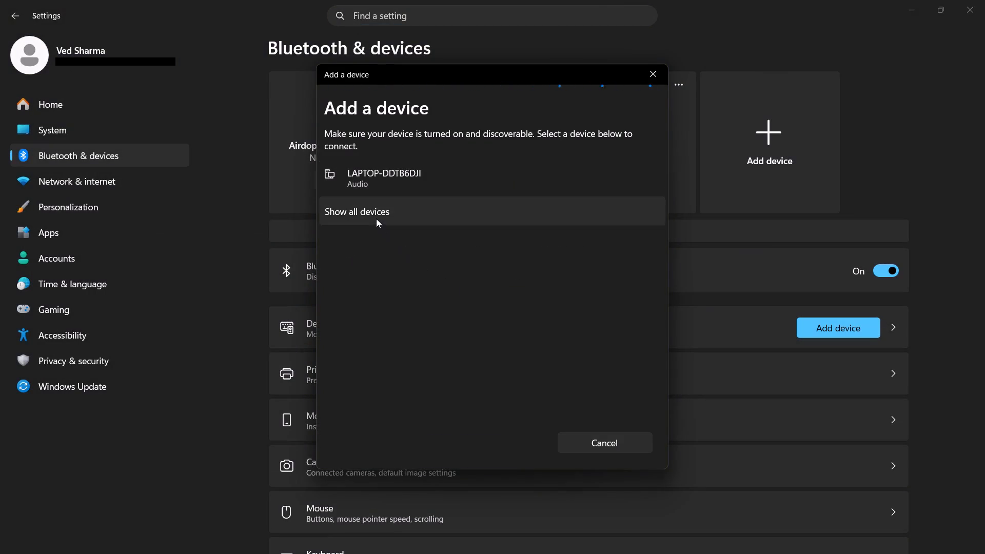
left_click(376, 219)
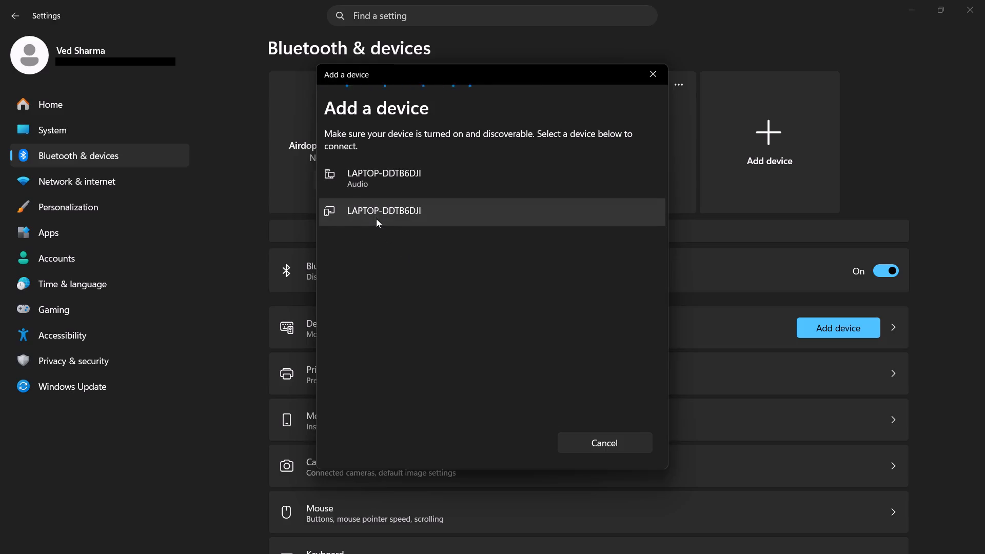
left_click(650, 78)
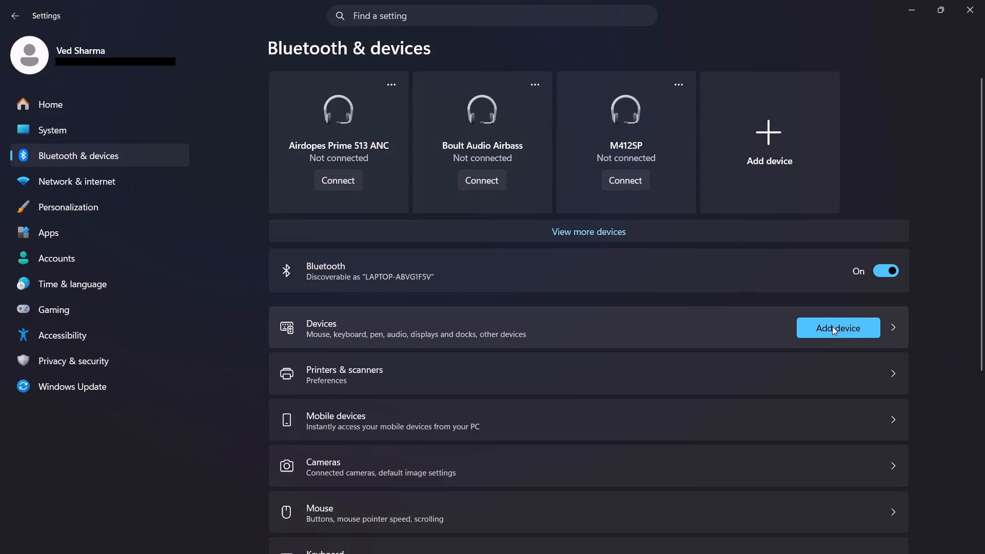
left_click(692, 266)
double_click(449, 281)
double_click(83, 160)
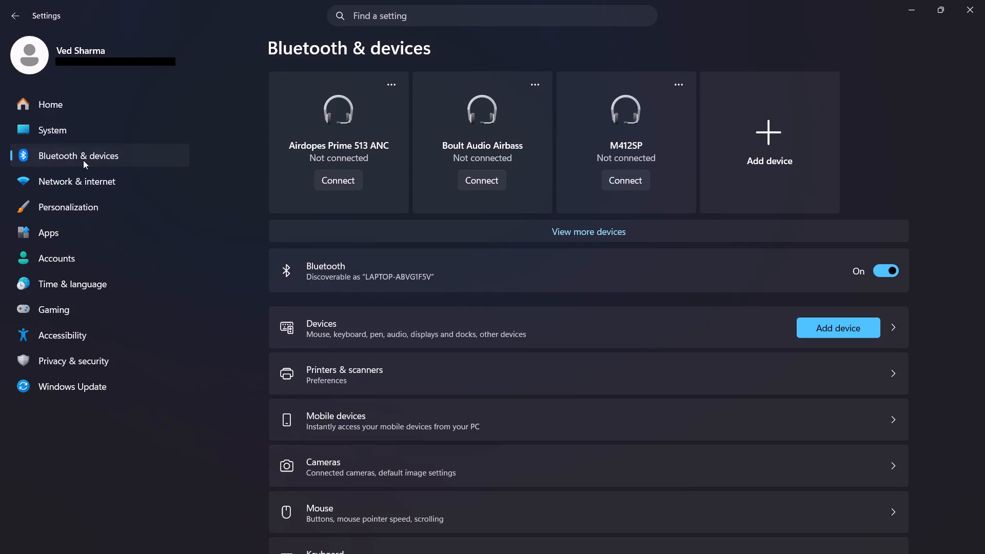
Repeat the search for new Bluetooth devices with all devices shown, and close it.
left_click(783, 115)
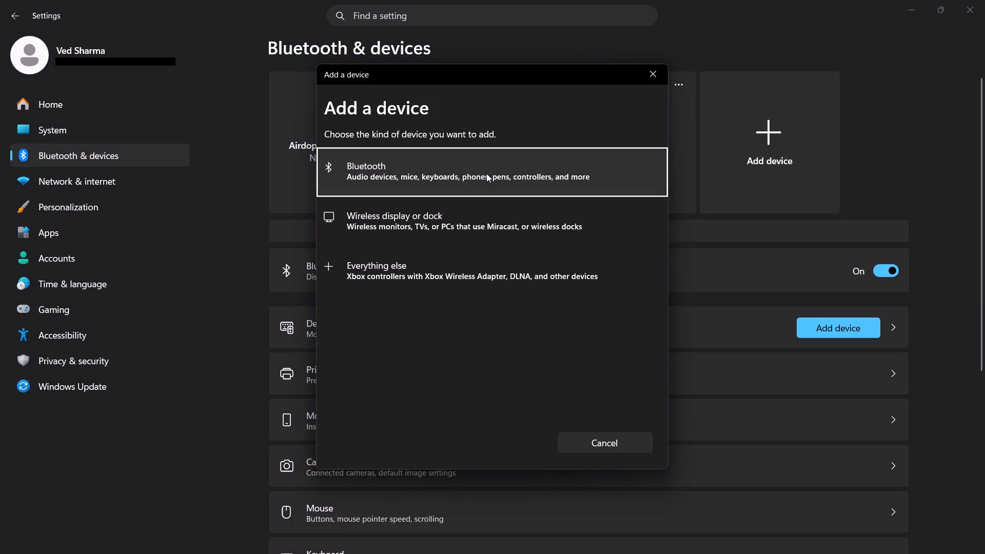
left_click(534, 161)
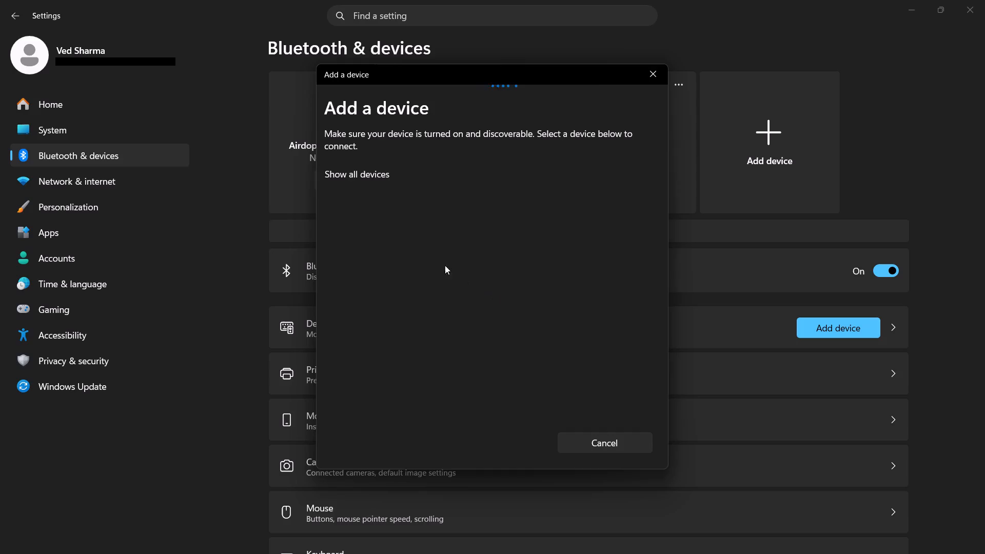
left_click(362, 173)
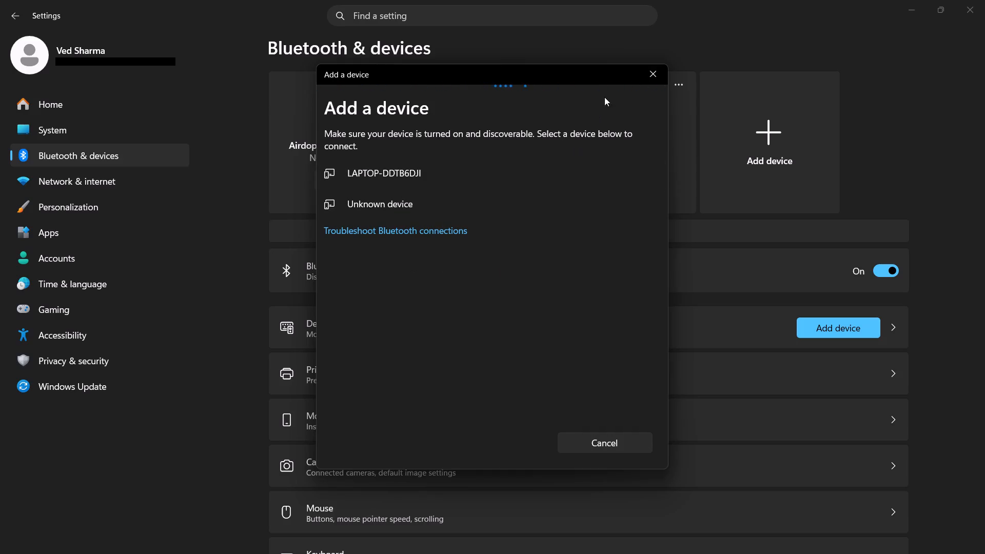
left_click(641, 84)
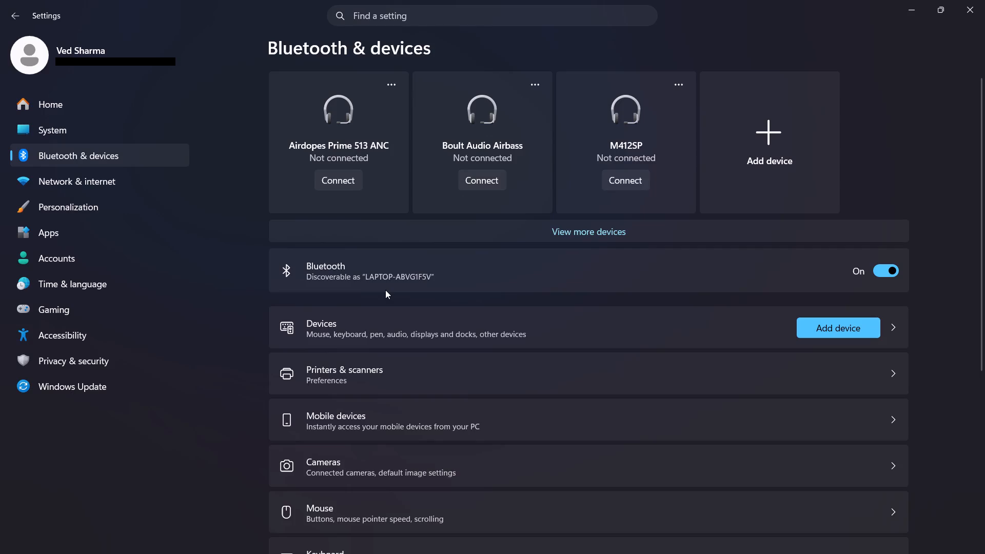
Show the full list of Bluetooth devices already paired with the laptop.
left_click(592, 235)
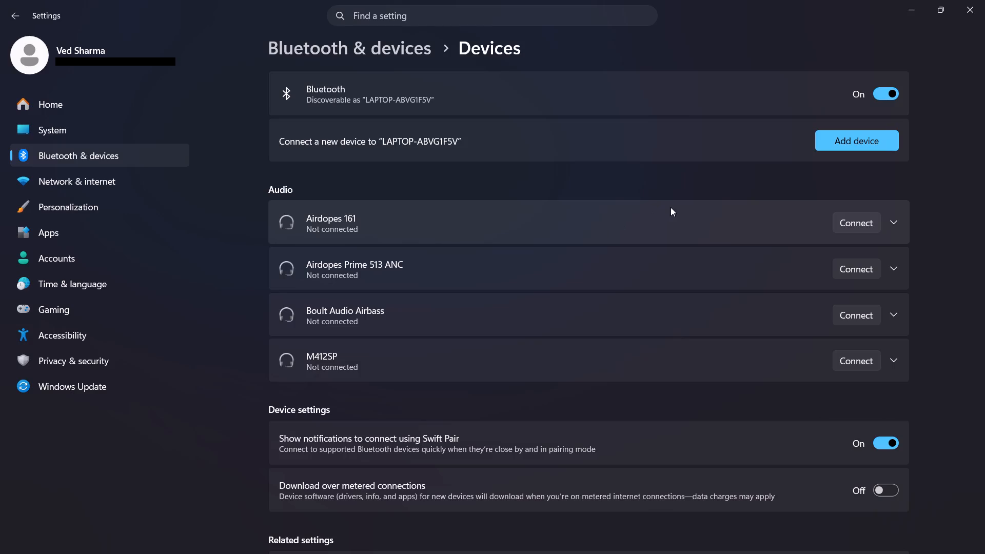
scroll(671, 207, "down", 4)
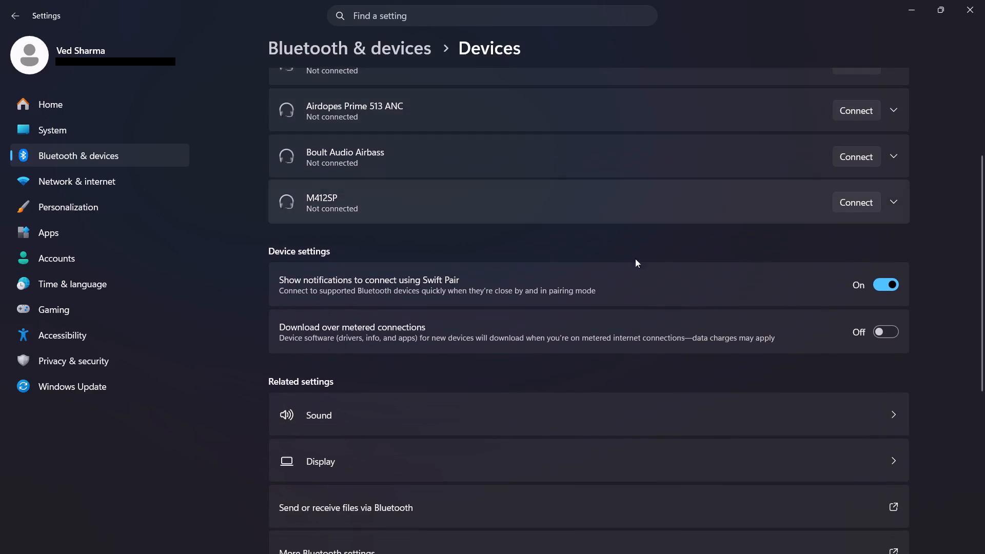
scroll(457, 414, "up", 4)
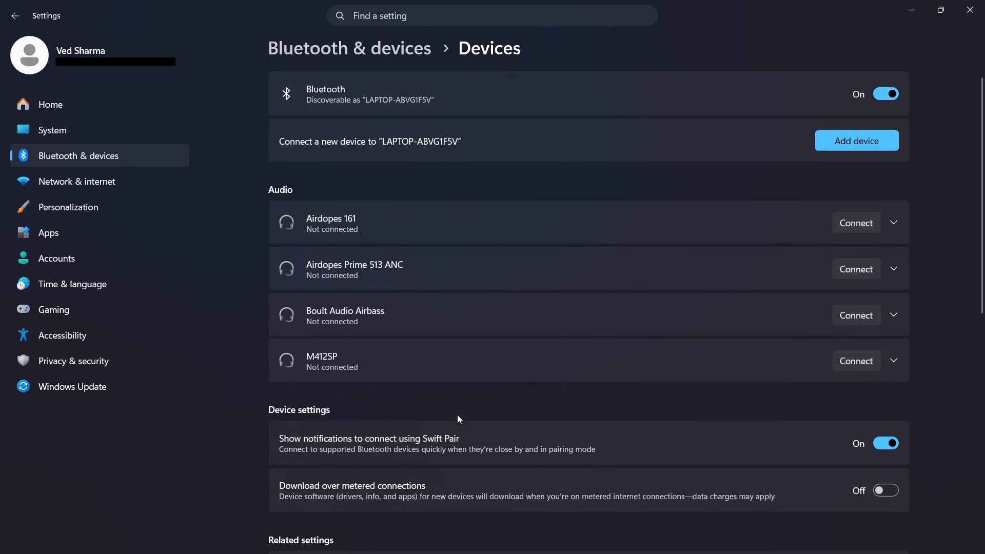
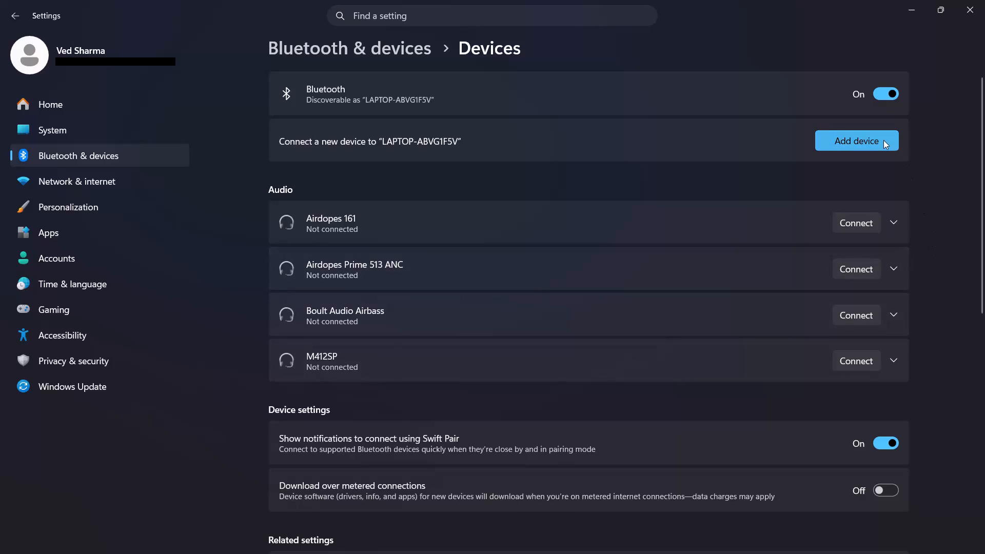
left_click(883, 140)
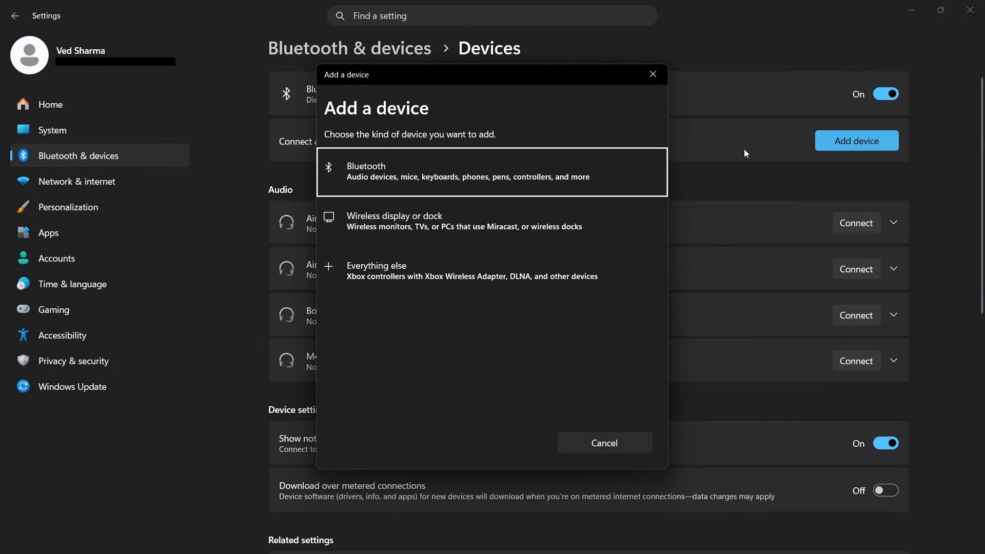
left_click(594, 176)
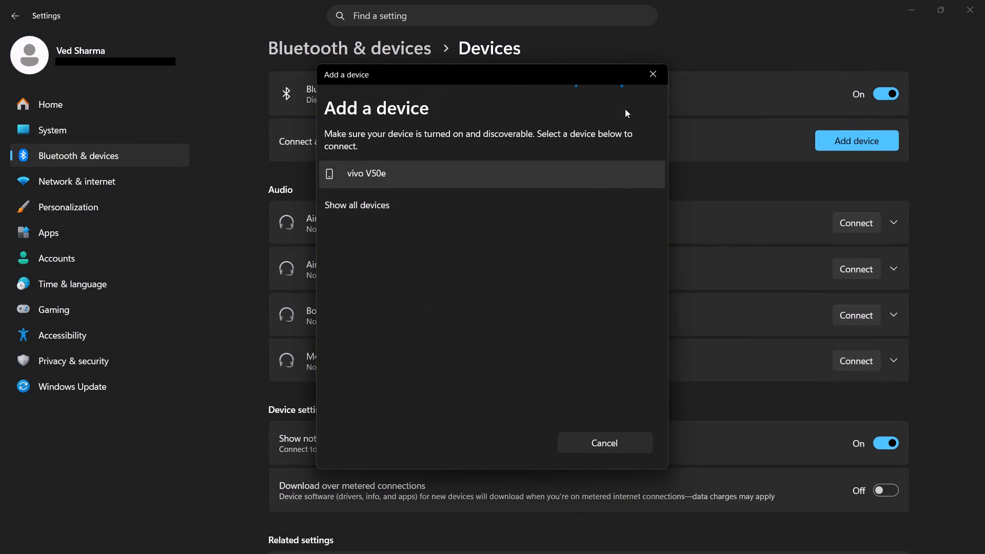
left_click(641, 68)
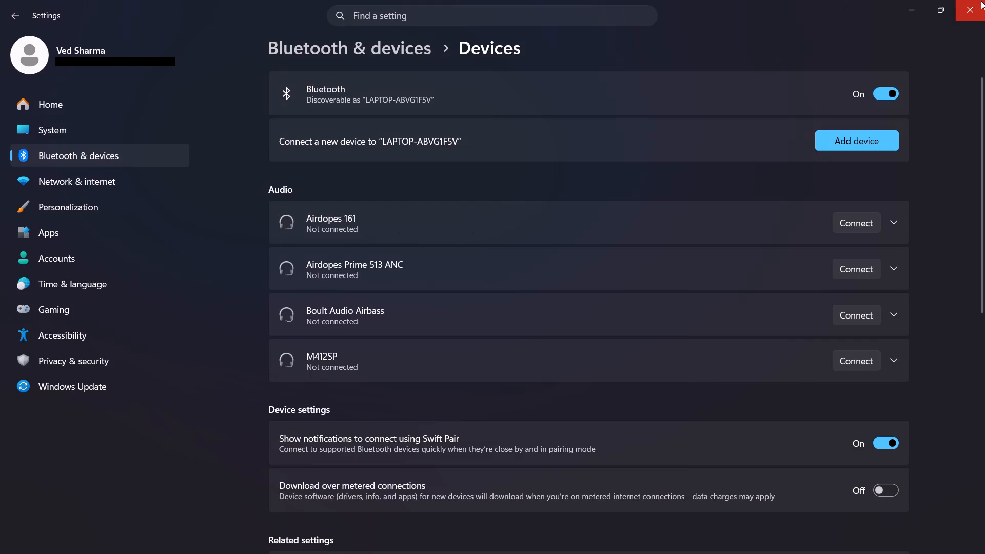
Switch Bluetooth off and close the Settings window to return to the case study report in Word.
left_click(884, 96)
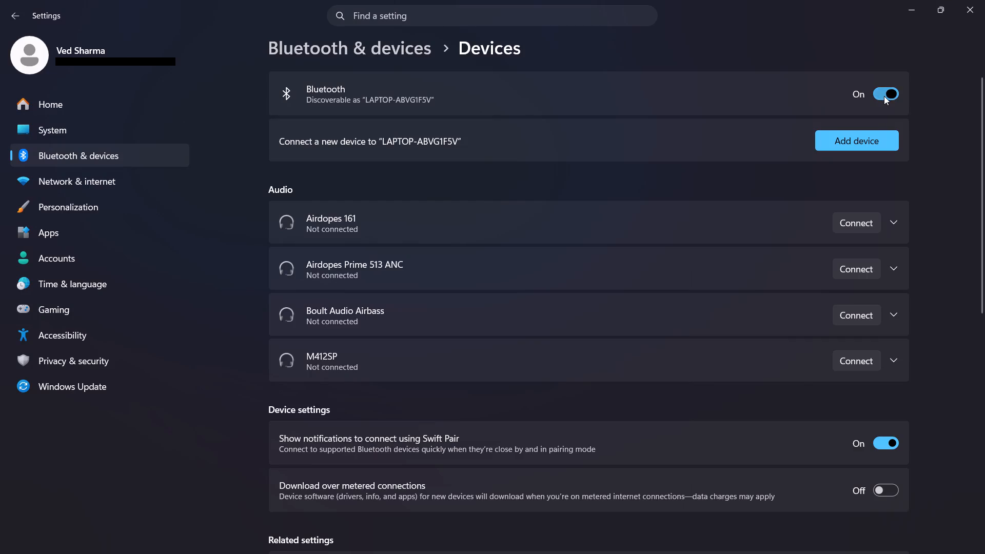
left_click(963, 6)
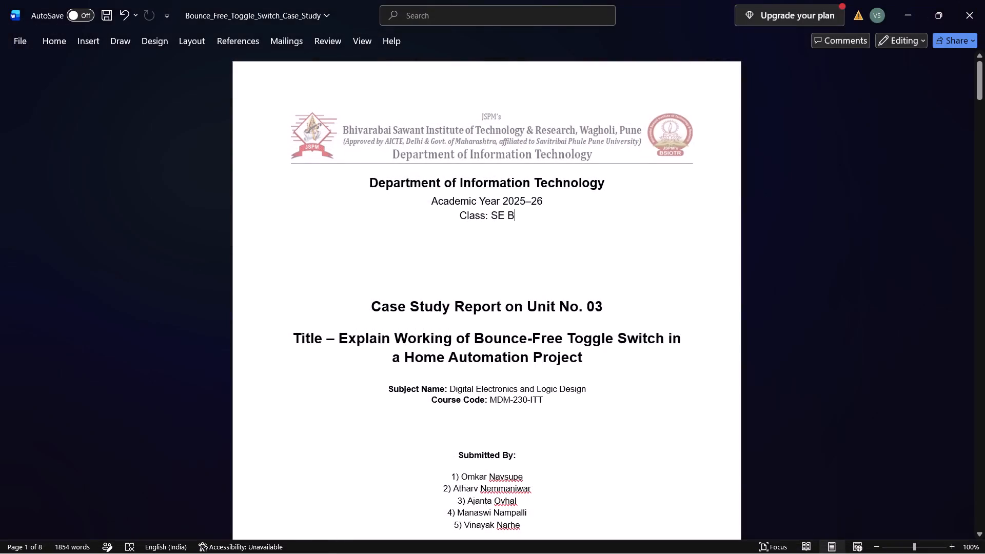
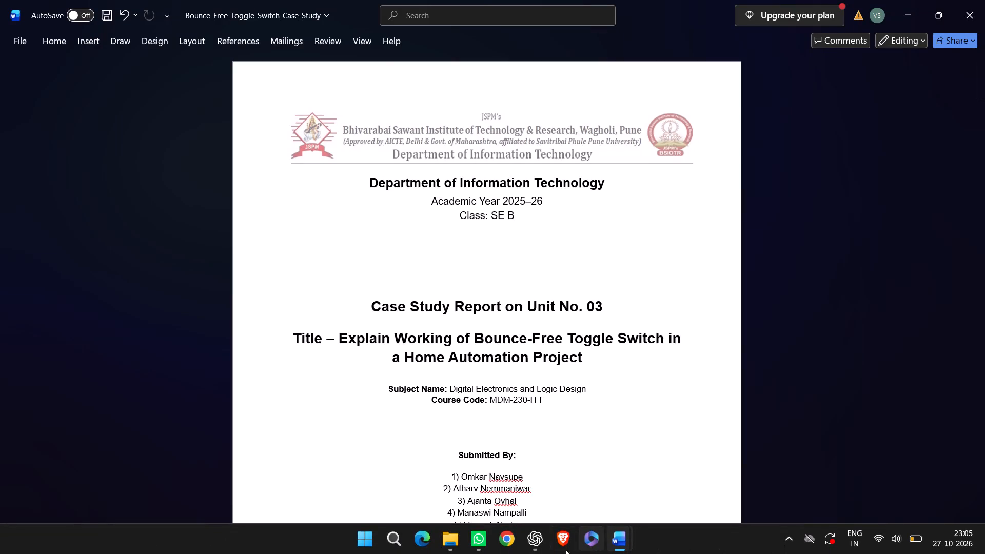
Switch to Chrome and open the YouTube home page.
left_click(506, 539)
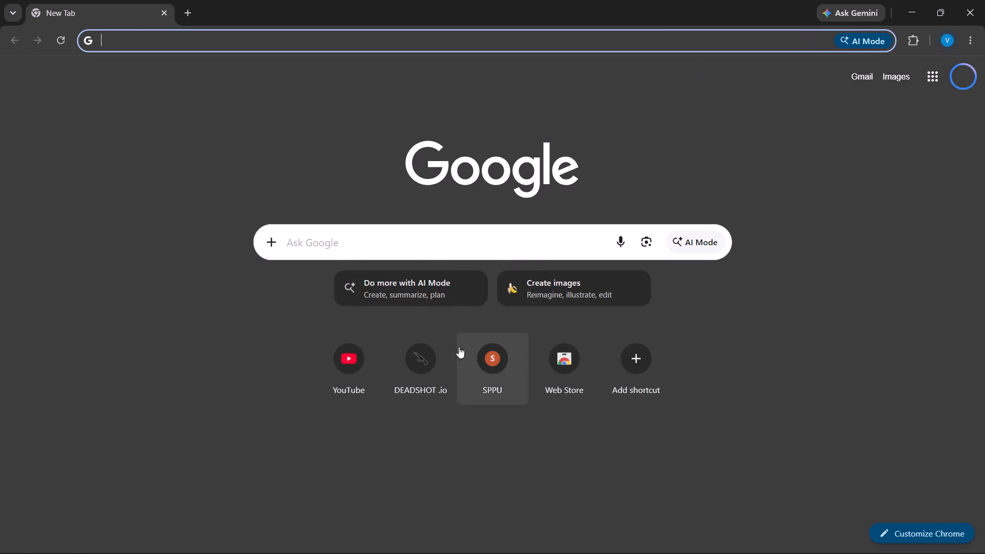
left_click(343, 356)
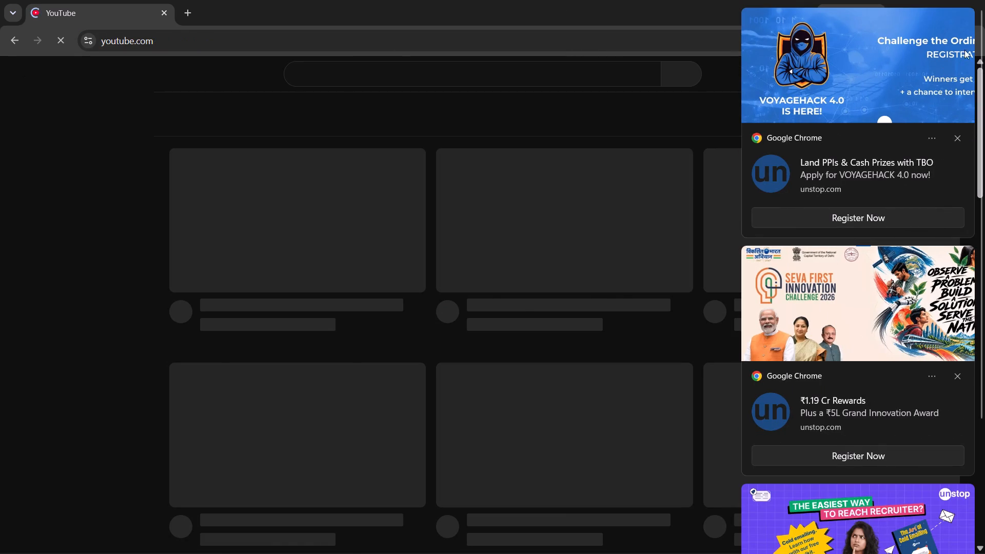
Dismiss all the unstop.com notifications covering the YouTube page.
left_click(957, 140)
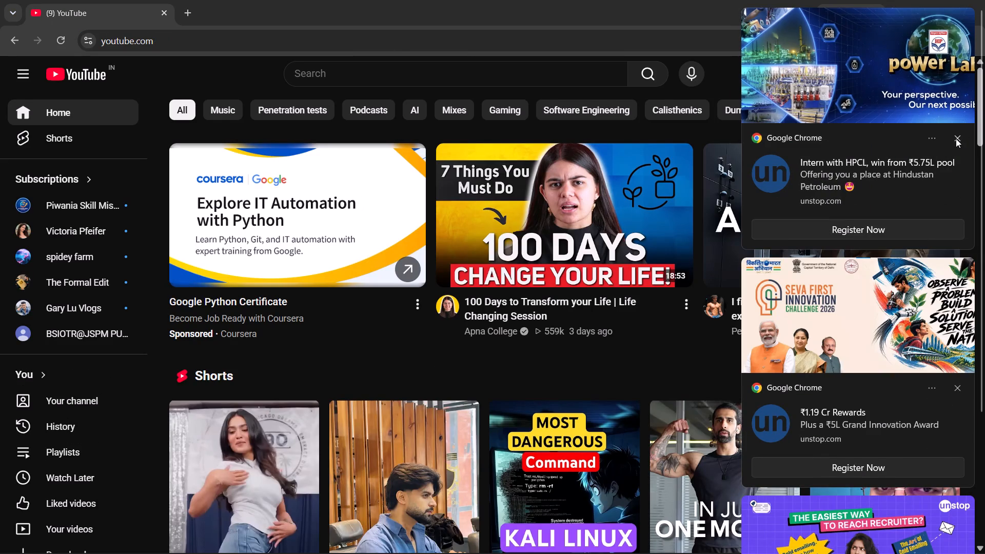
left_click(956, 138)
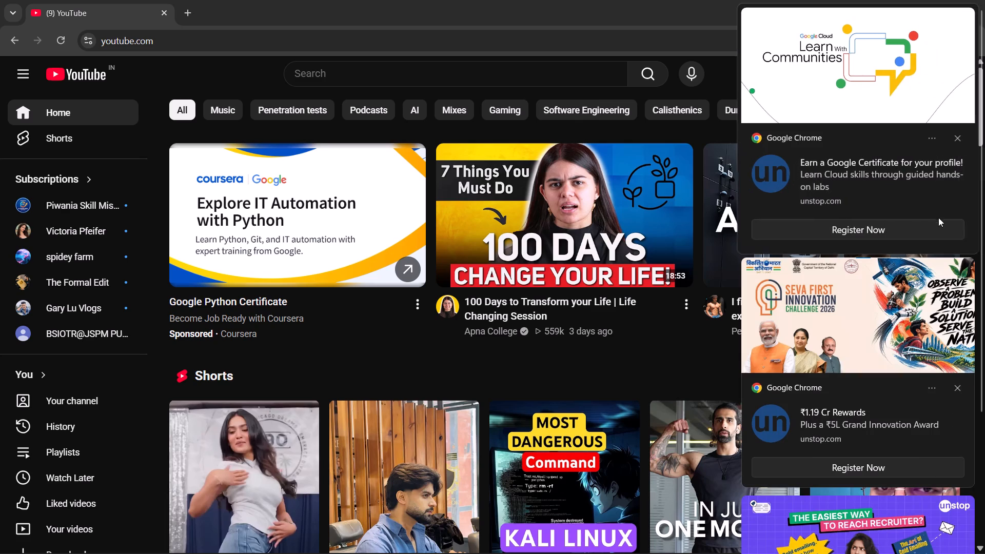
left_click(954, 138)
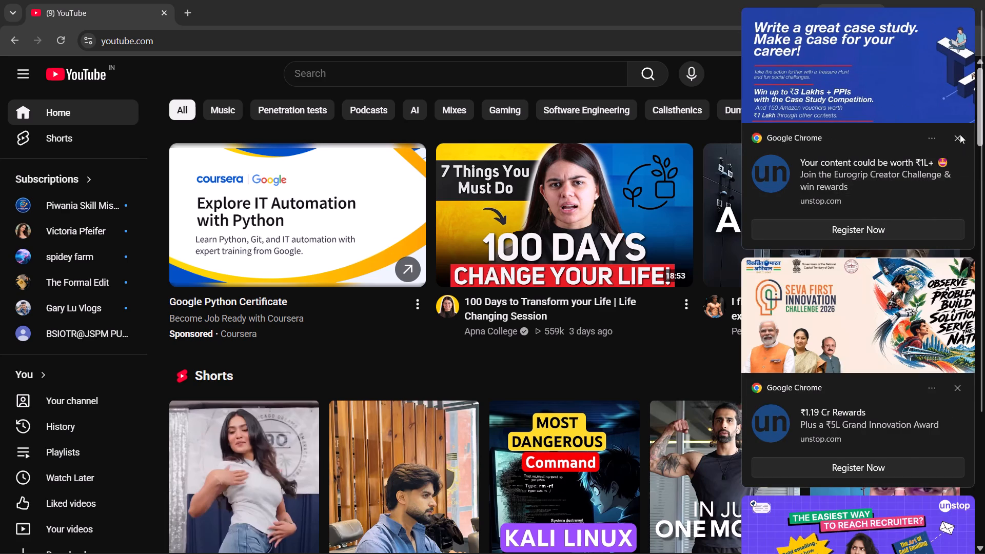
left_click(956, 136)
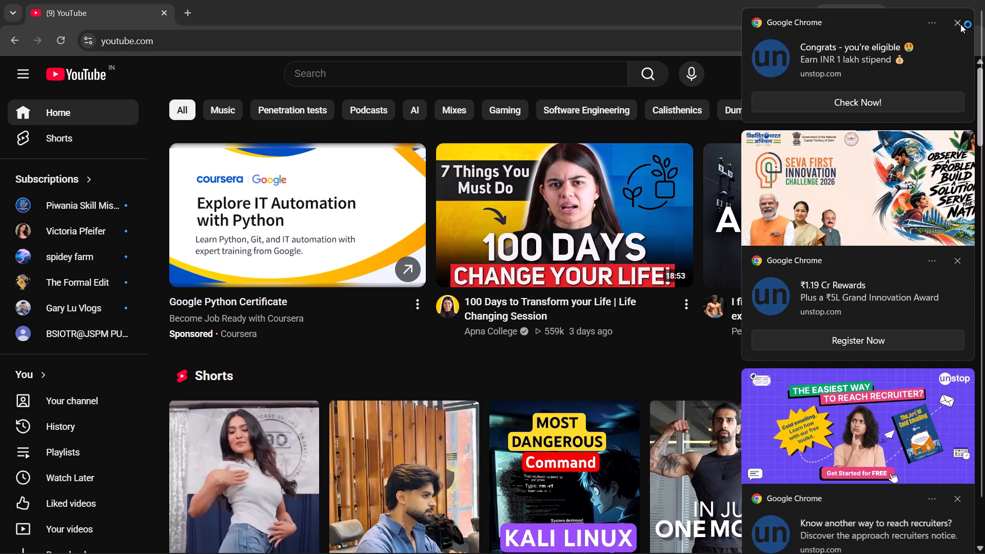
left_click(960, 24)
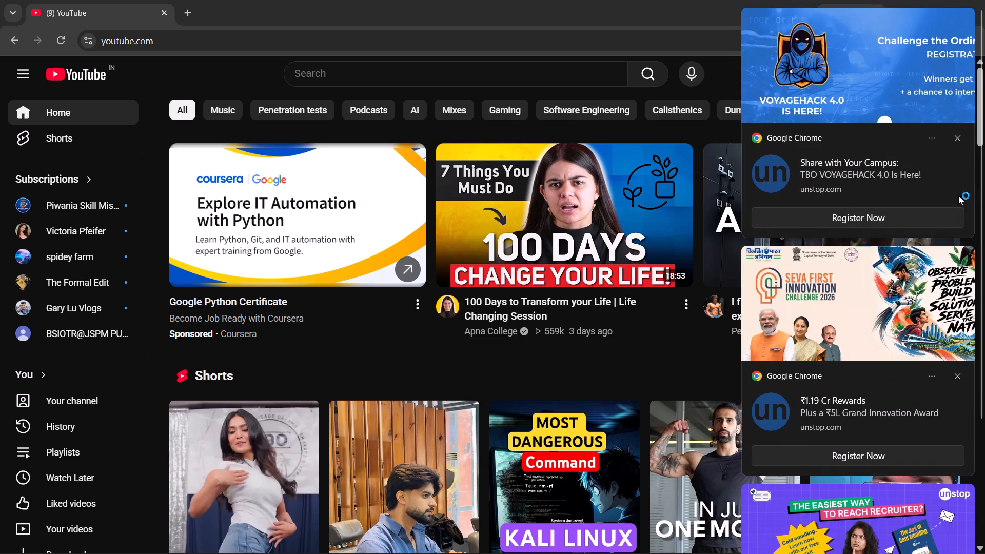
left_click(957, 137)
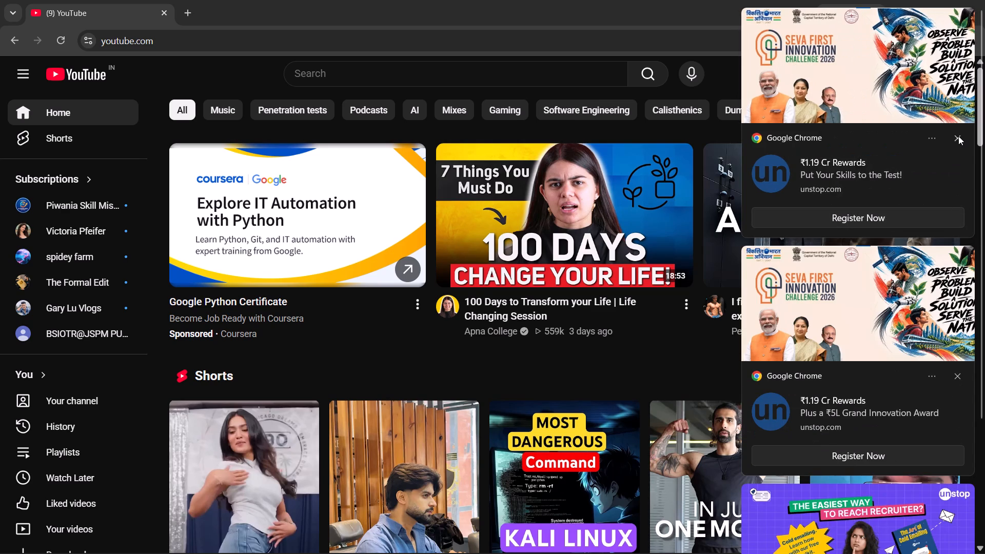
left_click(958, 136)
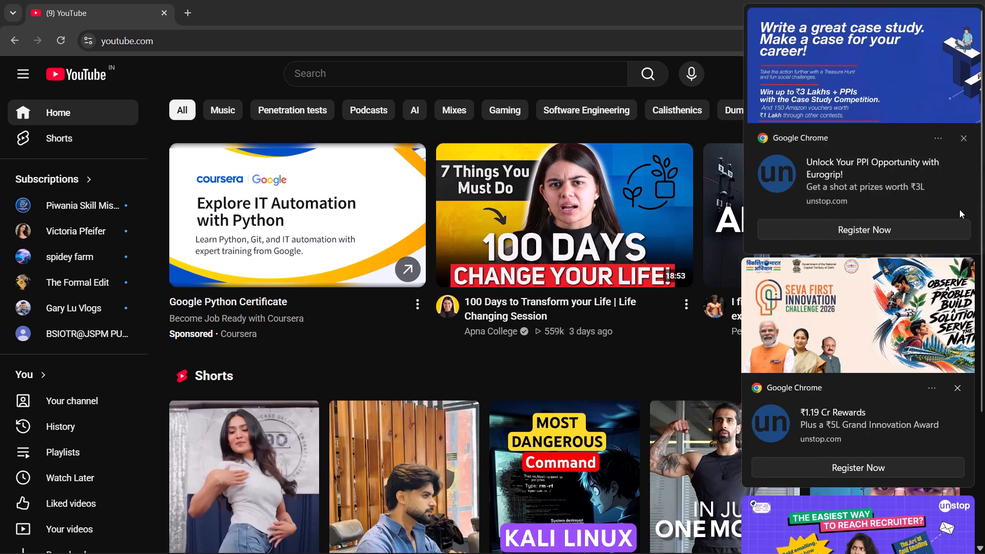
left_click(959, 136)
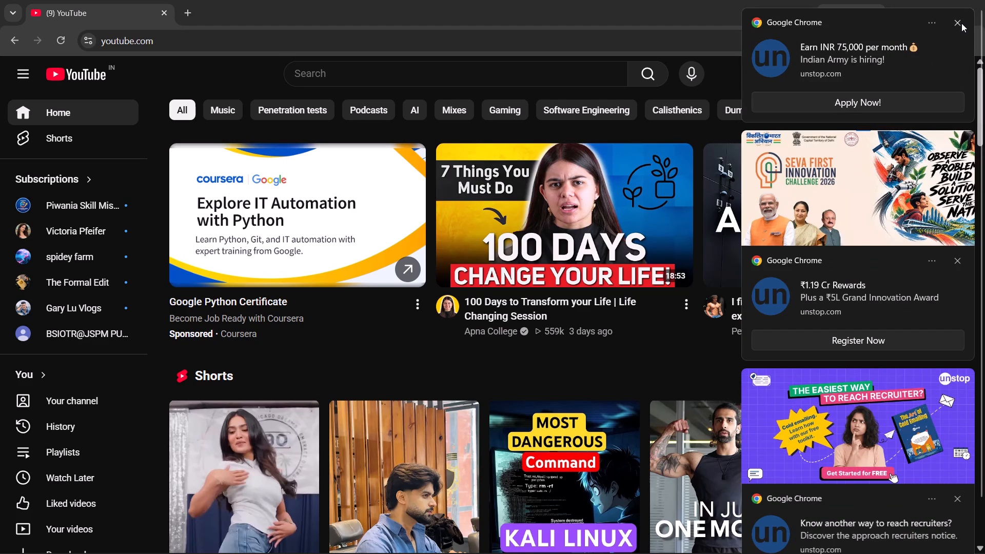
left_click(957, 24)
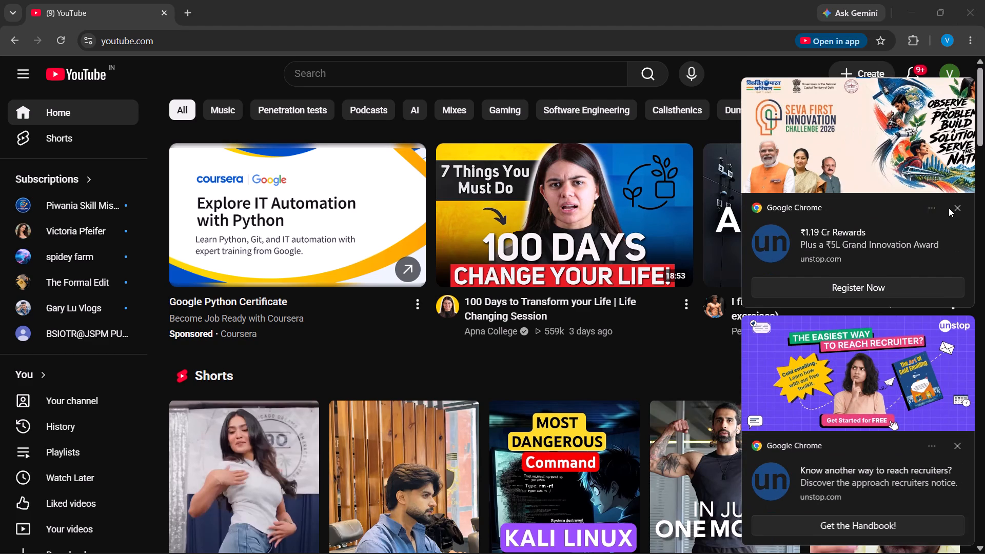
left_click(958, 206)
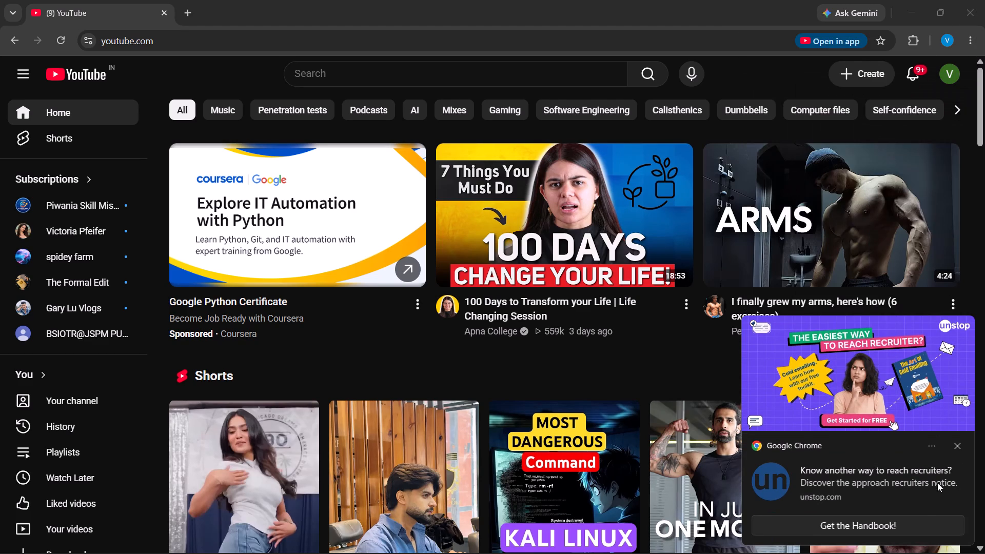
left_click(956, 446)
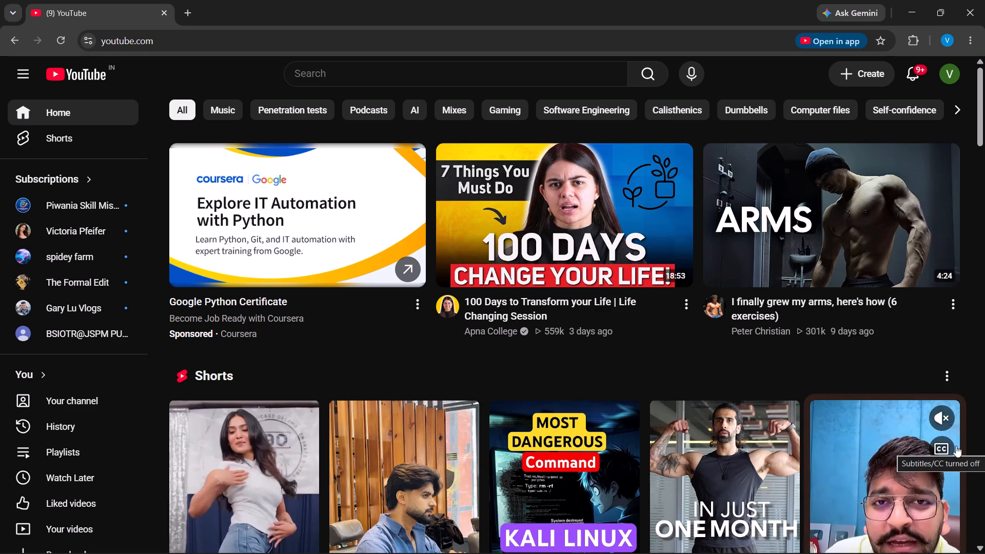
Play the "Mix – Kamariya" music video mix from the YouTube feed, and minimize Chrome to return to the report in Word.
scroll(725, 396, "down", 2)
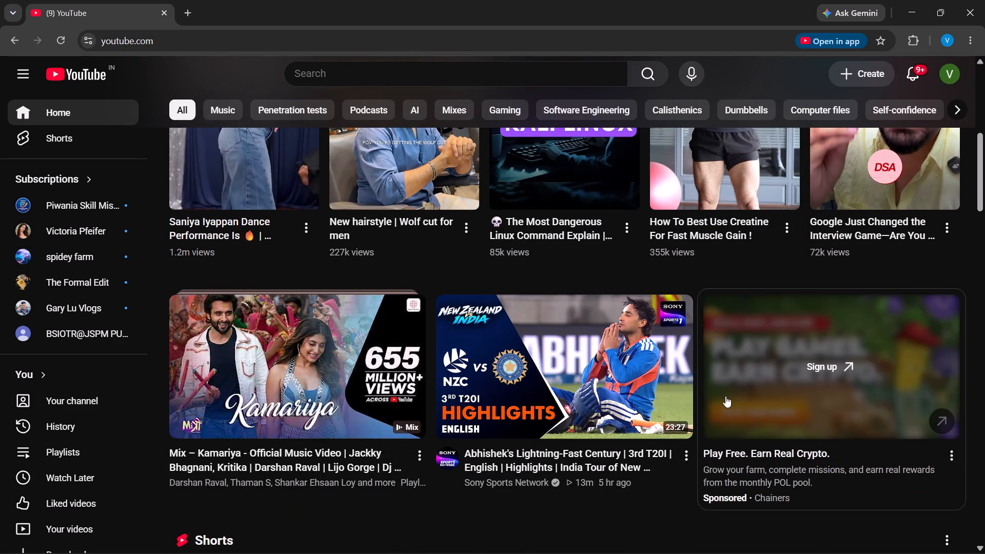
scroll(725, 396, "down", 2)
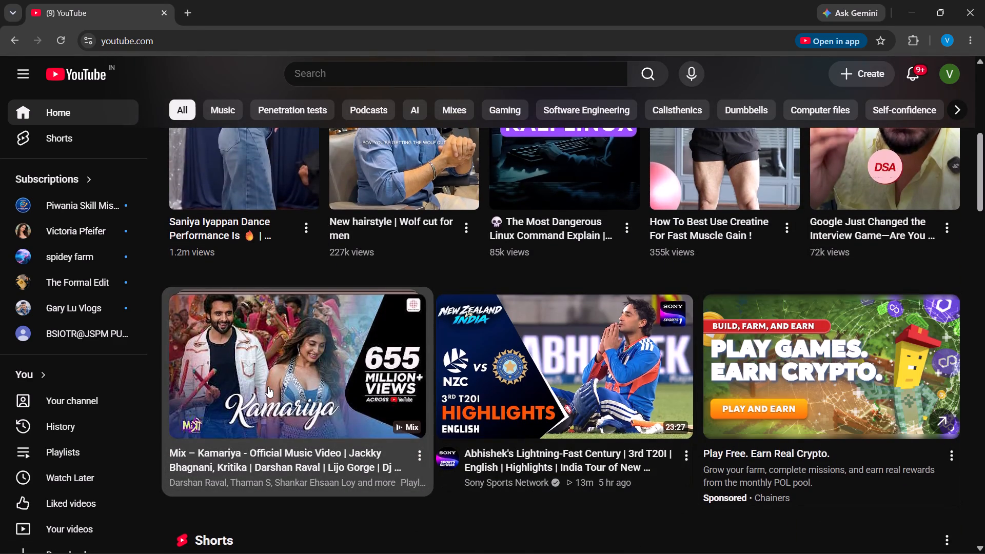
scroll(268, 386, "right", 1)
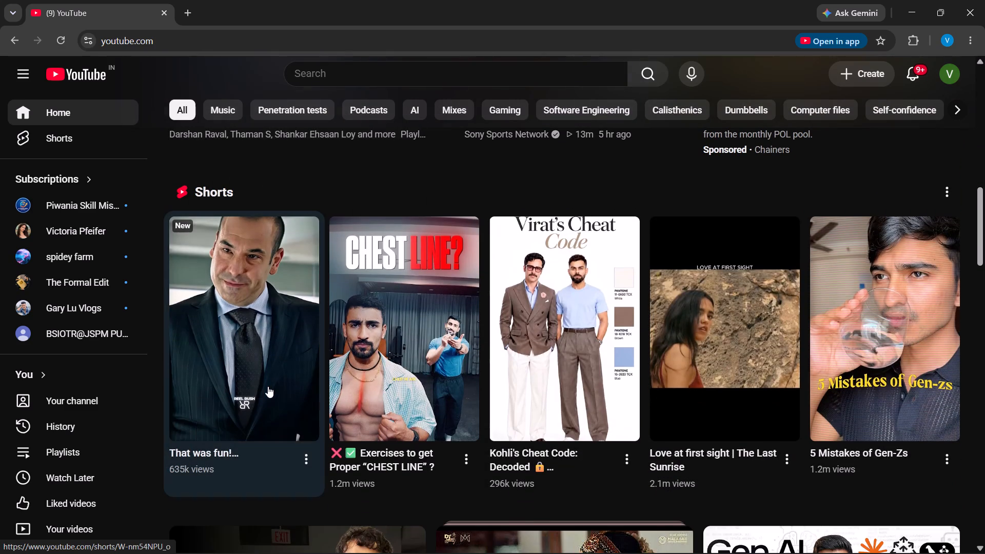
scroll(268, 386, "right", 2)
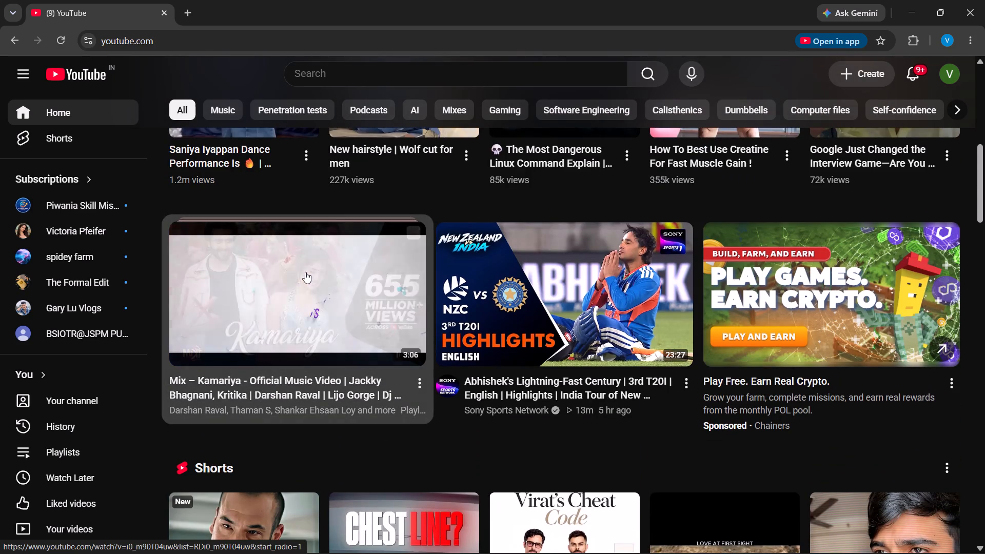
left_click(305, 272)
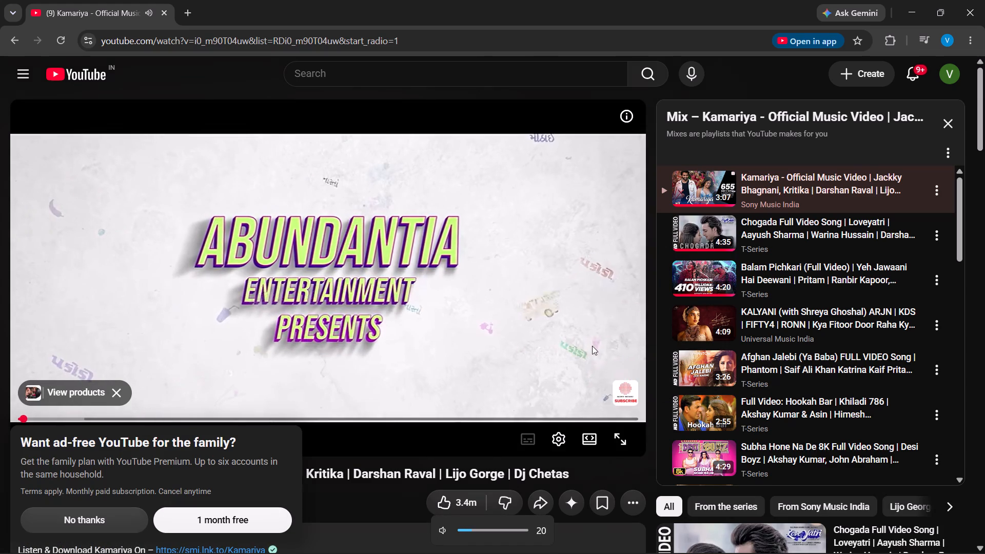
left_click(912, 3)
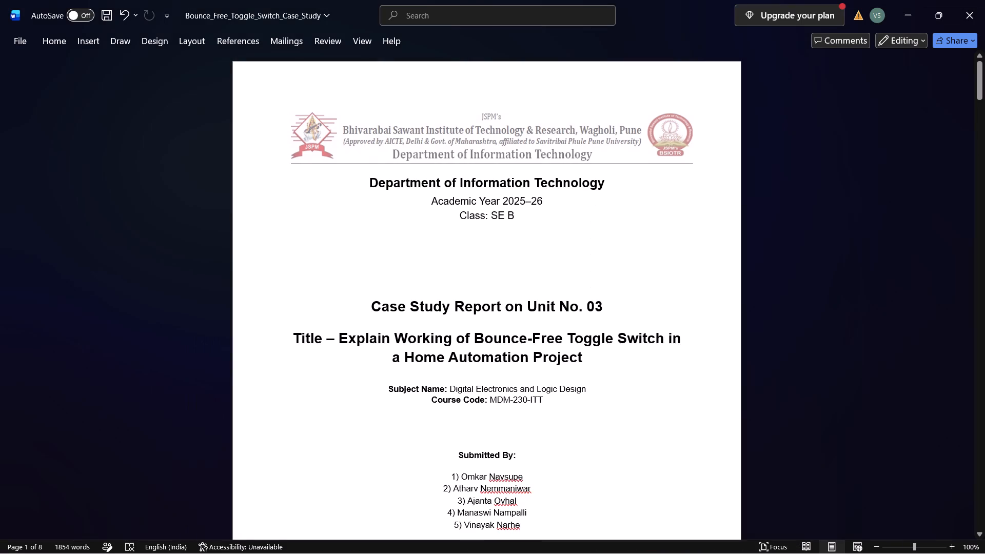
Set the font size of the Subject Name and Course Code lines on the cover page to 12.
scroll(605, 307, "down", 1)
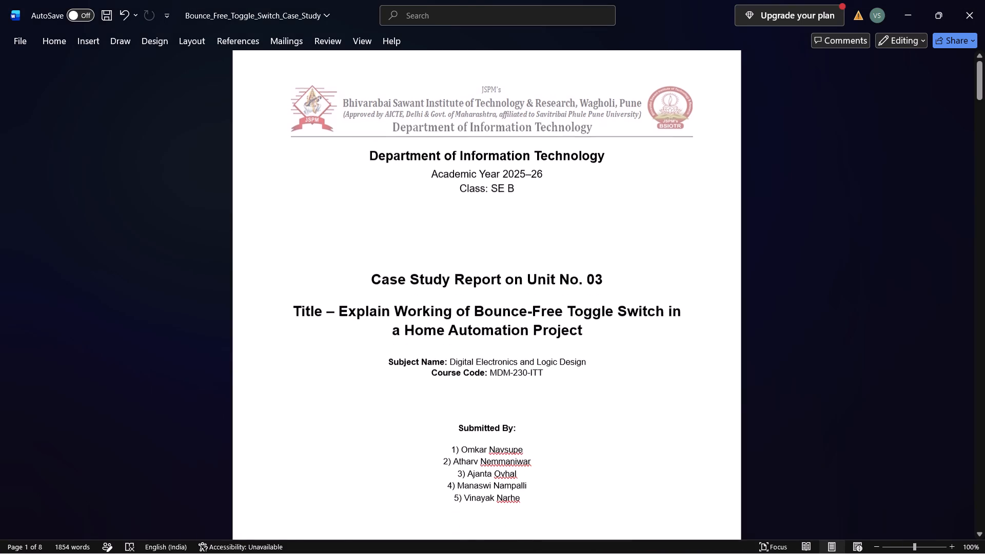
scroll(605, 307, "down", 1)
left_click_drag(546, 310, 393, 291)
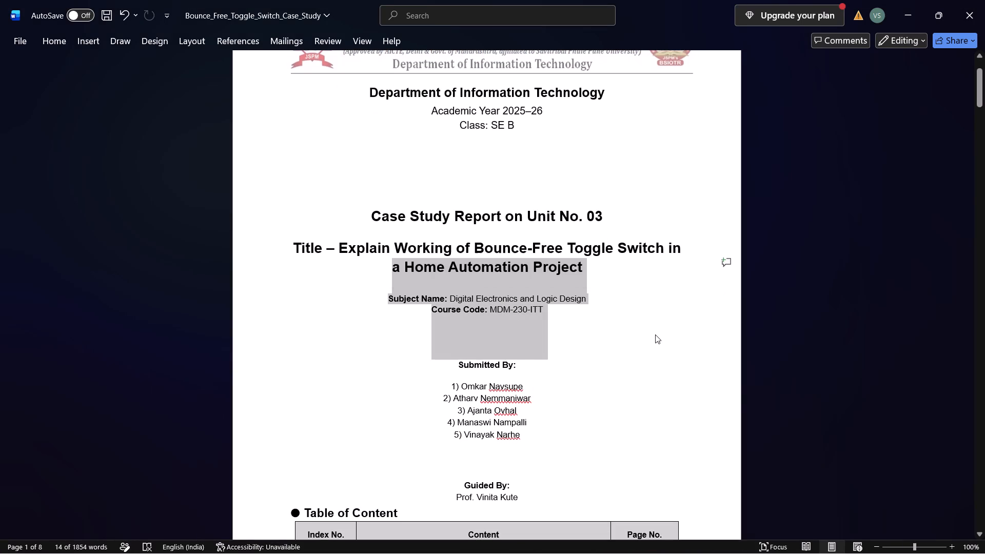
left_click(655, 334)
left_click_drag(544, 311, 387, 300)
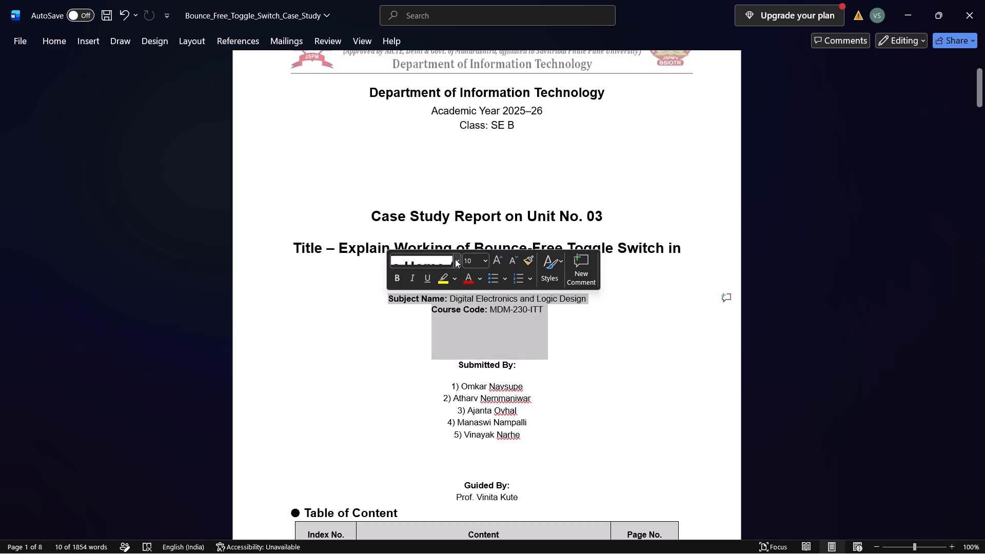
left_click(483, 263)
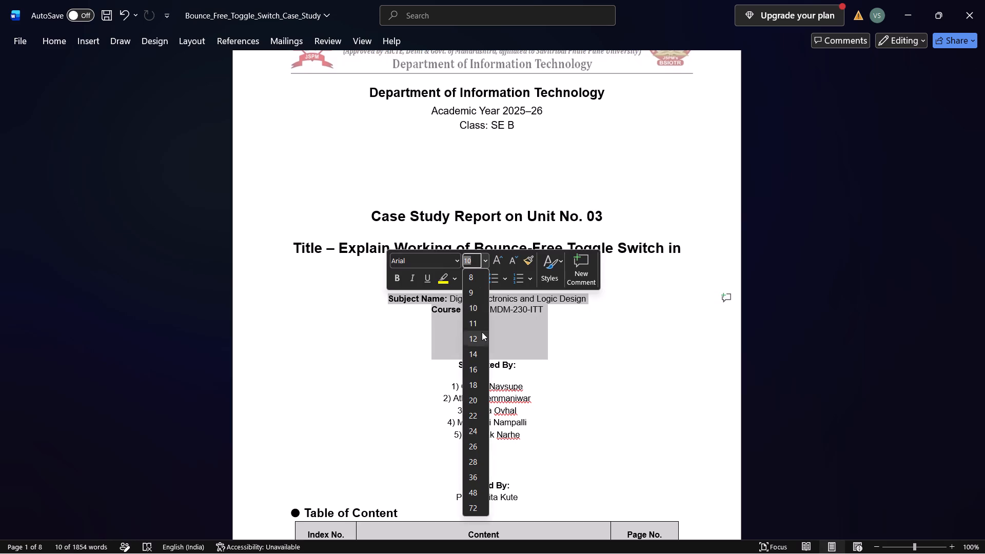
left_click(480, 335)
left_click(631, 377)
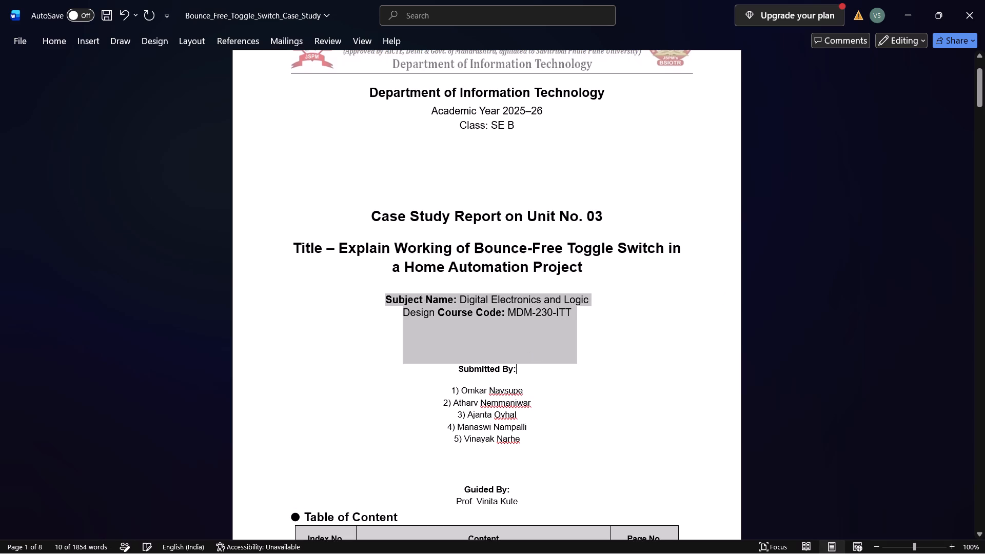
Set the font size of the "Submitted By:" heading and the five student names below it to 12.
scroll(631, 377, "down", 2)
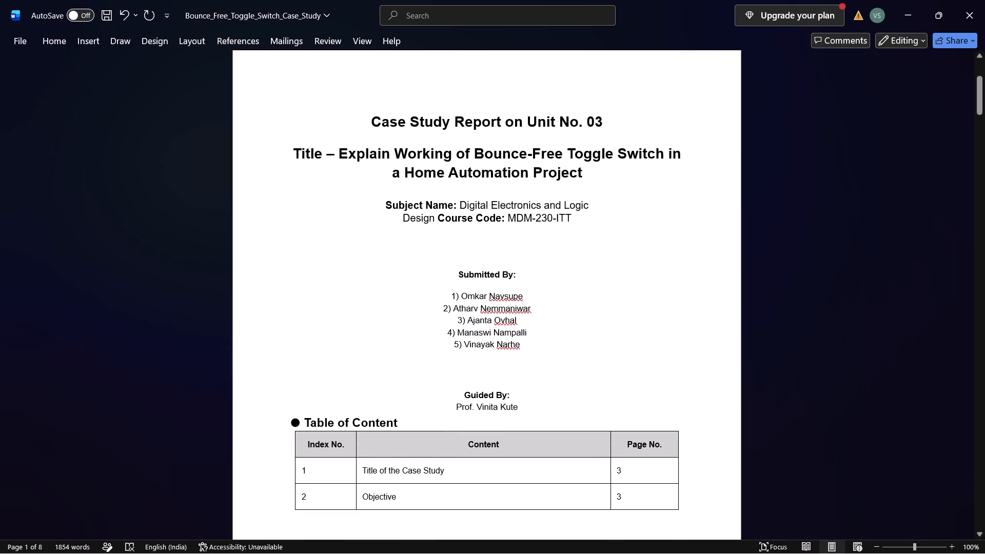
left_click_drag(526, 349, 416, 271)
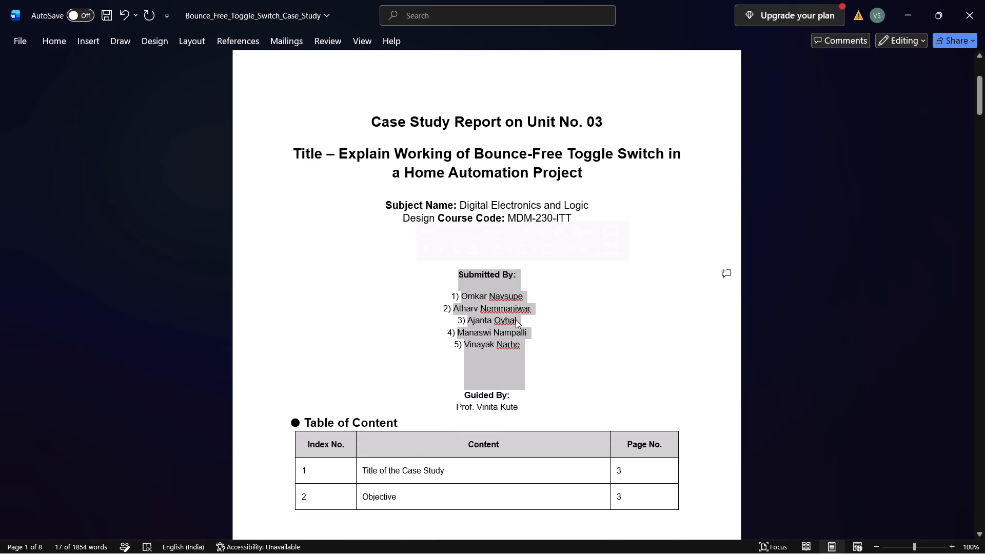
right_click(486, 302)
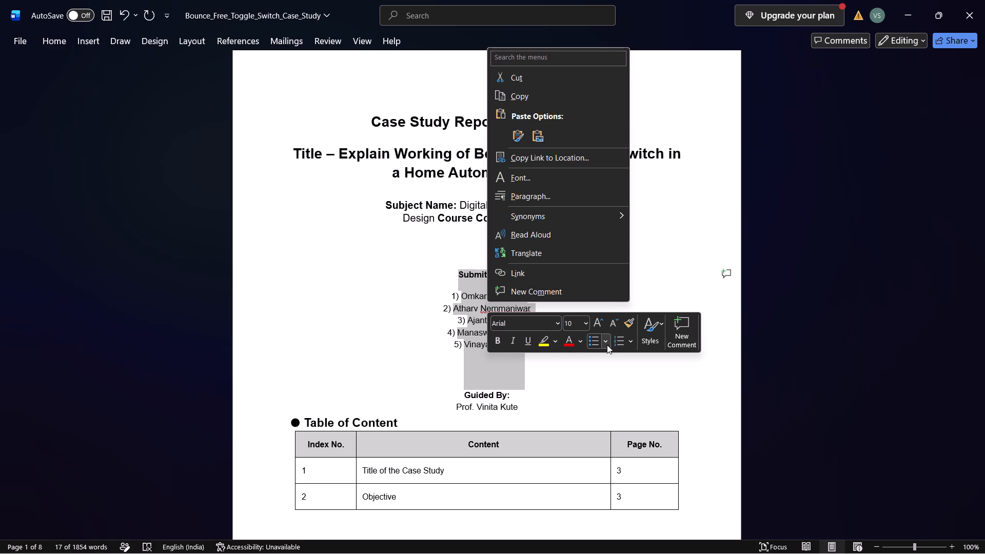
left_click(586, 323)
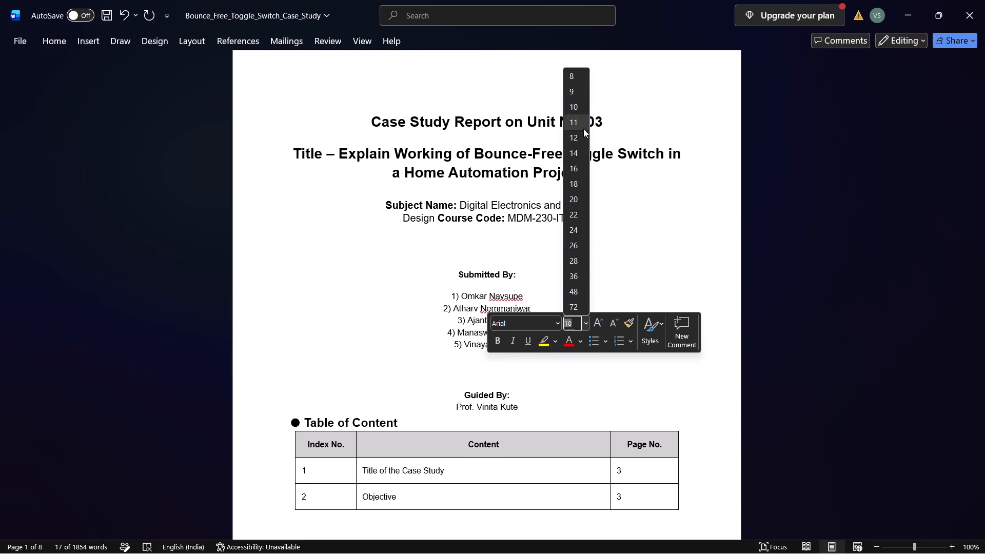
left_click(578, 137)
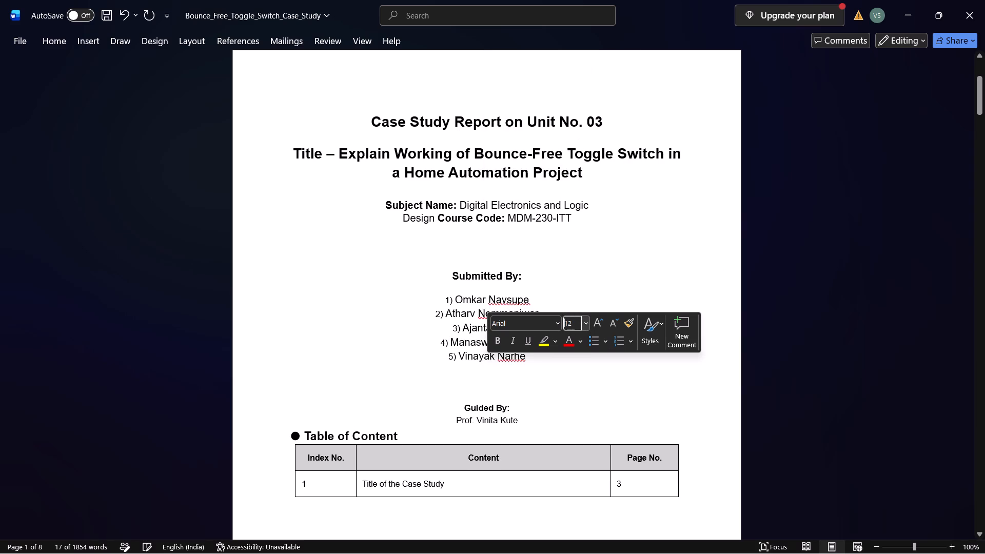
left_click(635, 275)
Set the font size of the "Guided By:" heading and the professor's name below it to 12.
scroll(635, 275, "down", 1)
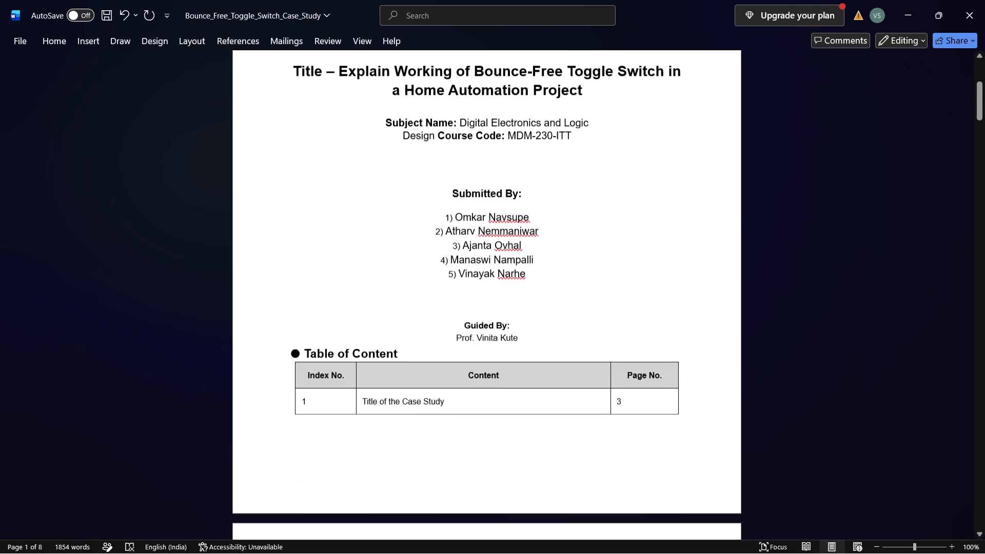
scroll(635, 275, "down", 1)
left_click_drag(524, 340, 511, 340)
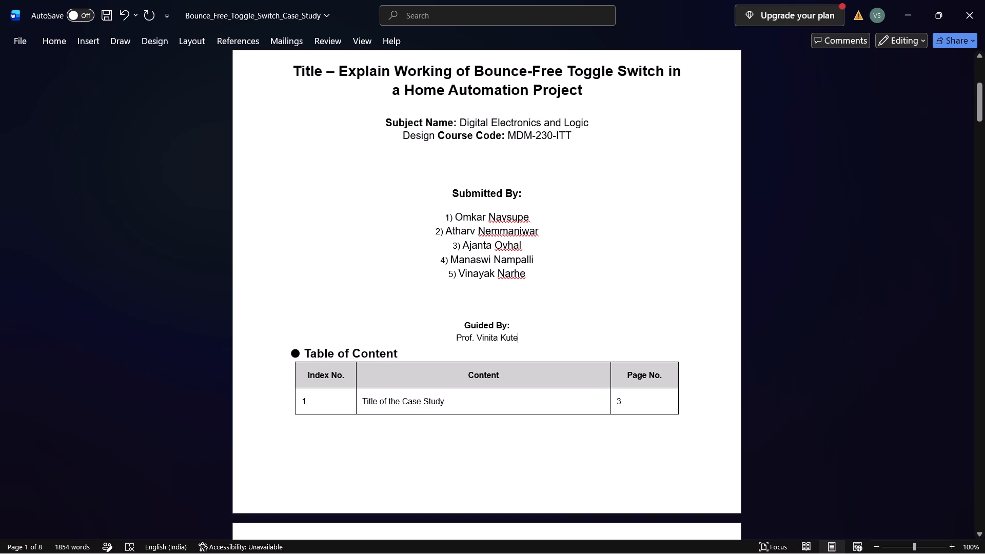
left_click_drag(511, 340, 445, 328)
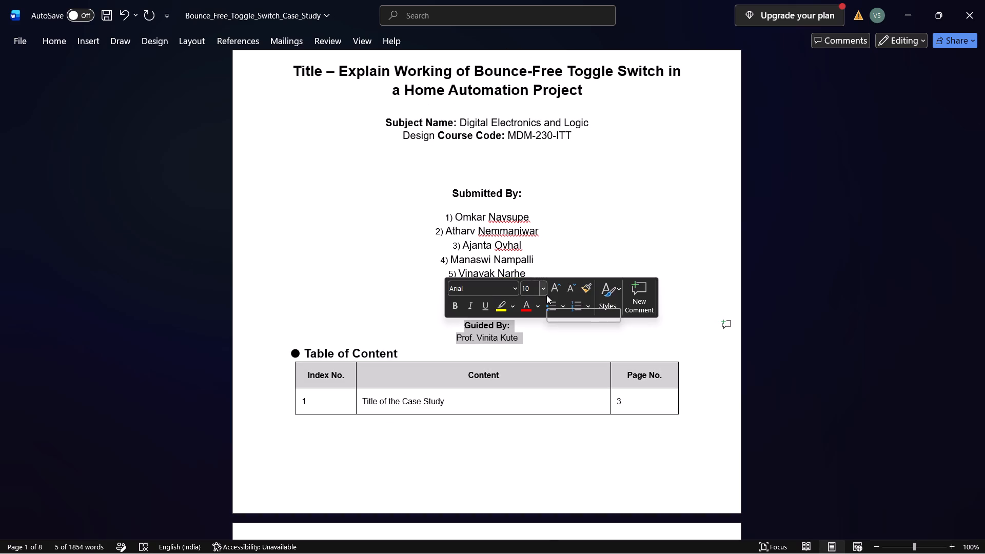
left_click(546, 295)
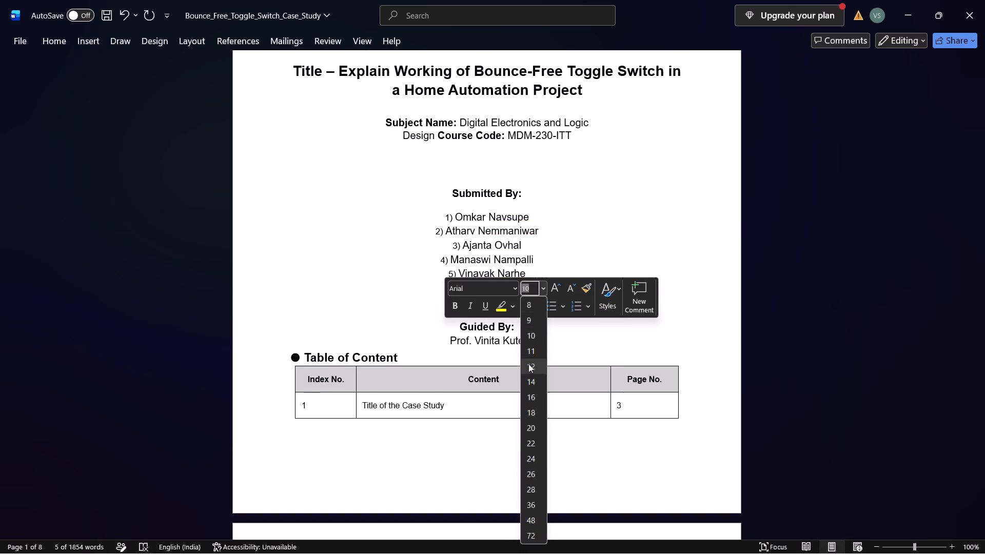
left_click(528, 364)
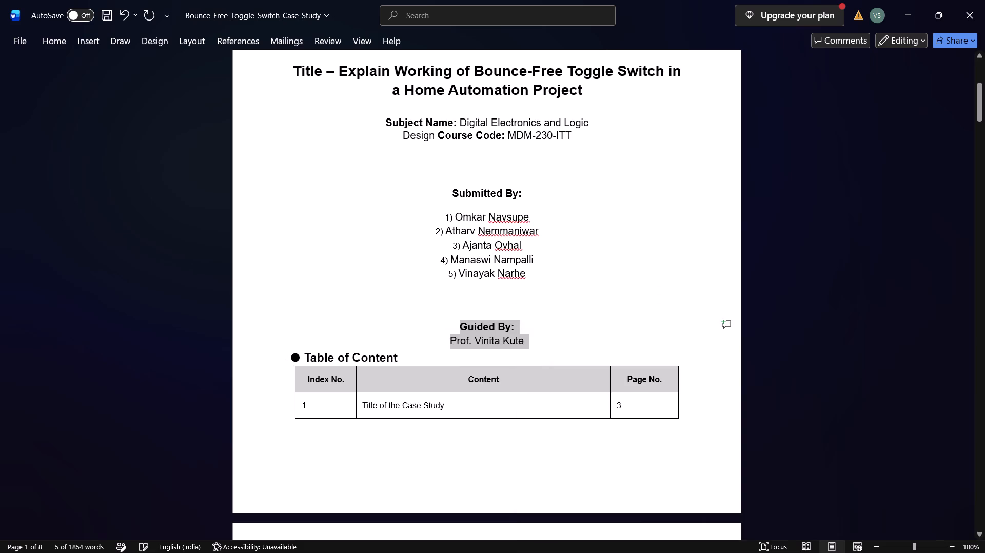
left_click(631, 233)
scroll(631, 233, "right", 1)
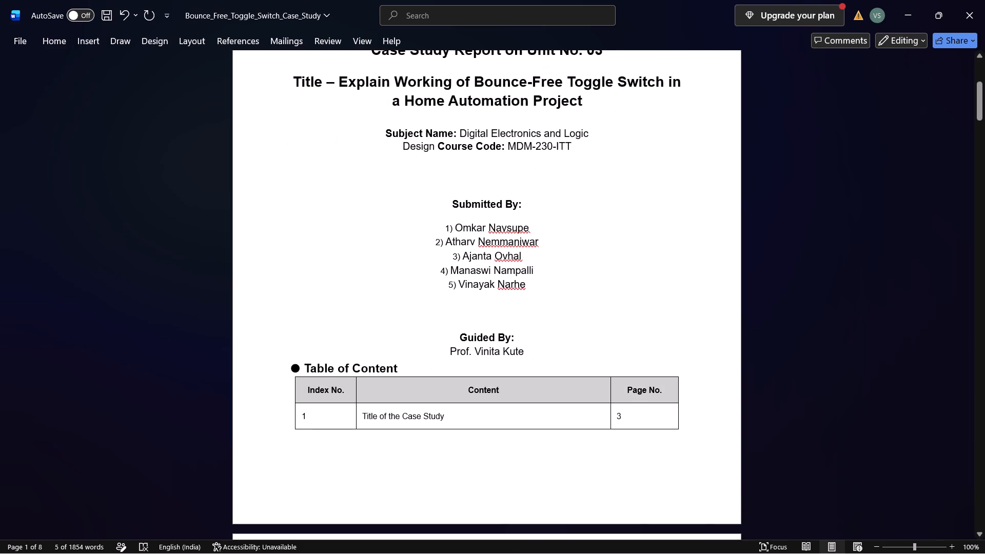
Replace the first student's name in the "Submitted By:" list on the cover page with the new student's name.
left_click(533, 226)
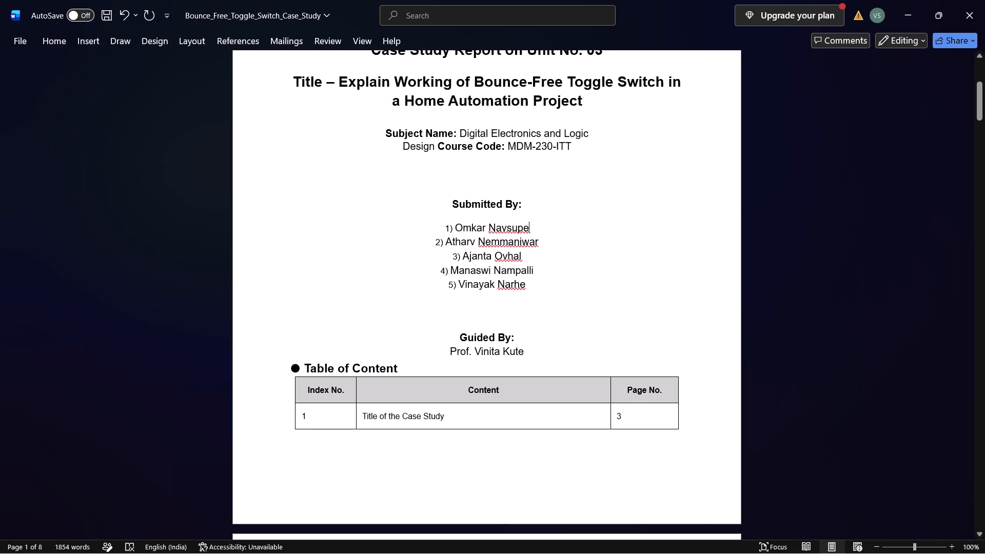
key("BackSpace")
key("BackSpace")
key("BackSpace")
key("BackSpace")
key("BackSpace")
key("BackSpace")
key("BackSpace")
key("BackSpace")
key("BackSpace")
key("BackSpace")
key("BackSpace")
key("BackSpace")
key("BackSpace")
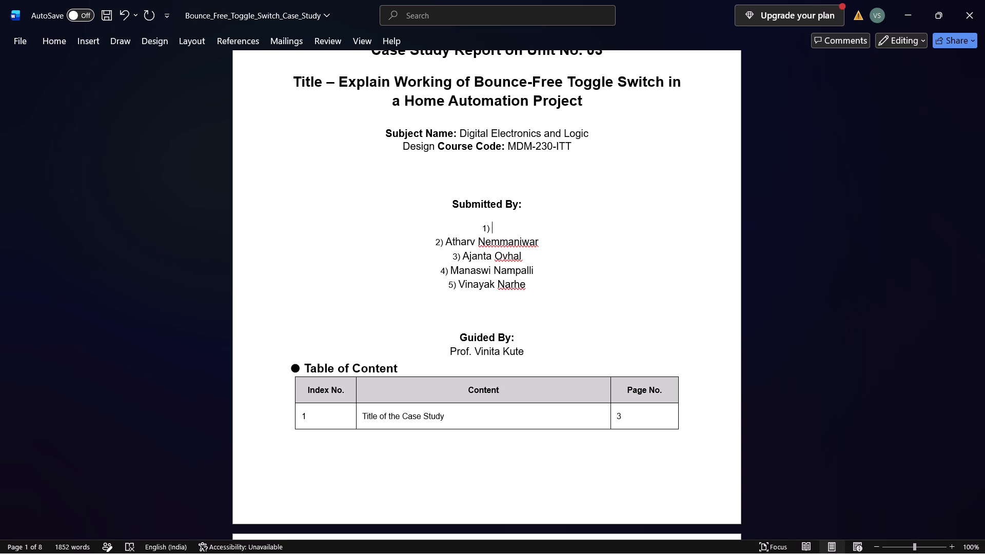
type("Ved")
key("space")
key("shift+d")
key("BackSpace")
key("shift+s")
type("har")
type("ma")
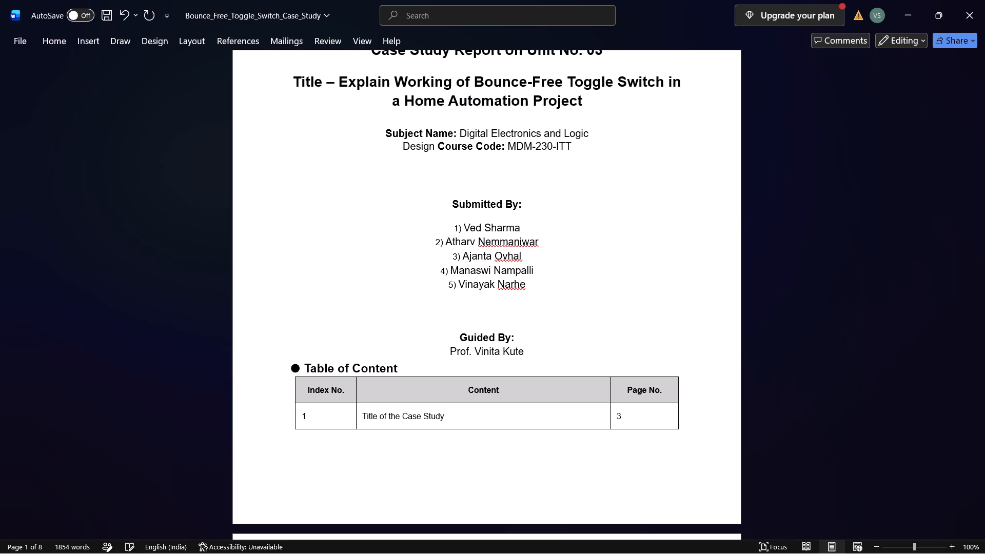
Replace the second student's name in the "Submitted By:" list with the new student's name.
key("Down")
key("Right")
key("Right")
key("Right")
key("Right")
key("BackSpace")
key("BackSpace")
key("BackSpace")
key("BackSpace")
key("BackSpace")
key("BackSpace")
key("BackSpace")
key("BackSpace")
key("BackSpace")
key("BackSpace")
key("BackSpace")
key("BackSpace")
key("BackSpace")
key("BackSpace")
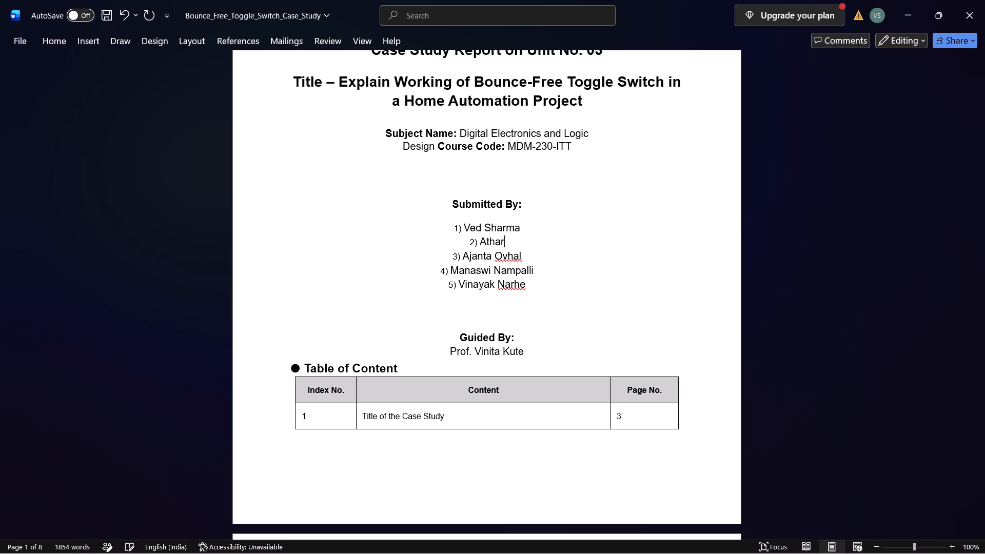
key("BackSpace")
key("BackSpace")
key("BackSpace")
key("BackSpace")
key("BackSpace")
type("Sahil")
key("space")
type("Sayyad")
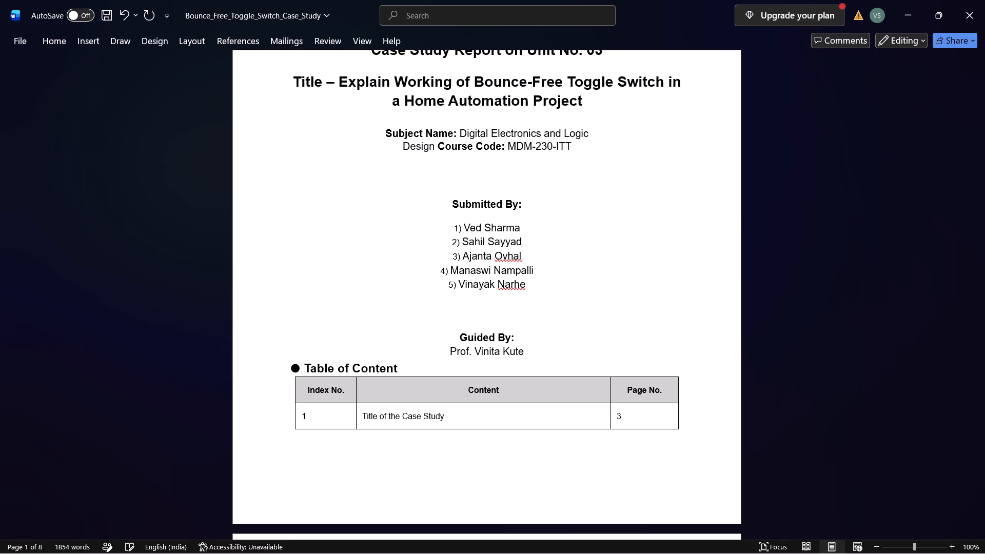
Replace the third student's name in the "Submitted By:" list with the new student's name.
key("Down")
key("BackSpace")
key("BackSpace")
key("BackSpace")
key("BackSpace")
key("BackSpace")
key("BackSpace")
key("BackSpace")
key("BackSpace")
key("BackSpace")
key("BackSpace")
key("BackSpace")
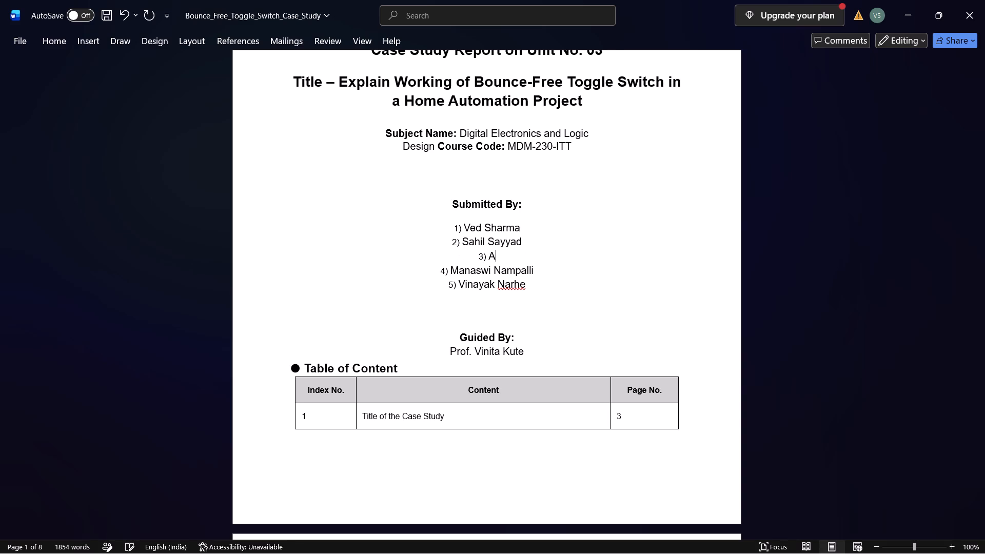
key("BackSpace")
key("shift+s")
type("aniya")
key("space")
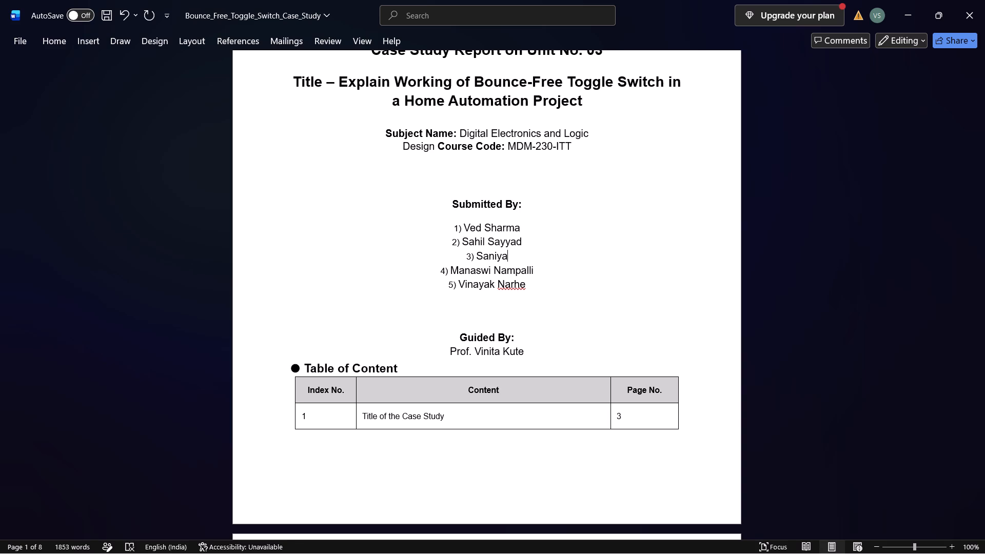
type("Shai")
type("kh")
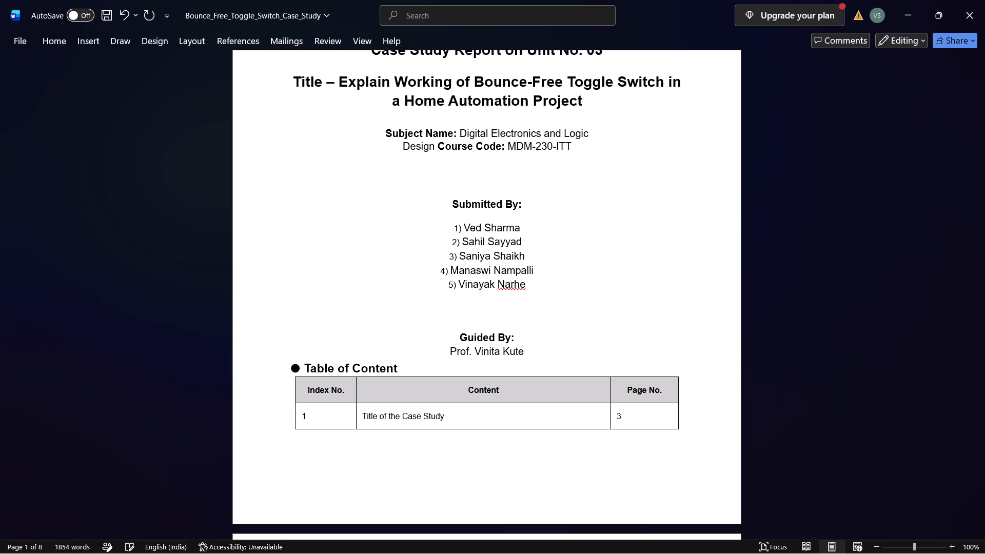
Replace the fourth student's name in the "Submitted By:" list on the cover page with the new student's name.
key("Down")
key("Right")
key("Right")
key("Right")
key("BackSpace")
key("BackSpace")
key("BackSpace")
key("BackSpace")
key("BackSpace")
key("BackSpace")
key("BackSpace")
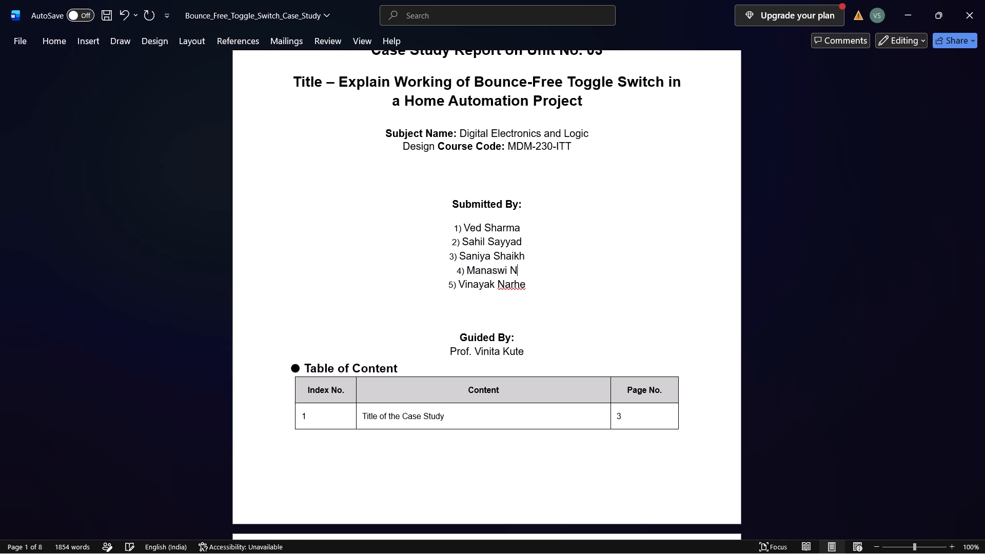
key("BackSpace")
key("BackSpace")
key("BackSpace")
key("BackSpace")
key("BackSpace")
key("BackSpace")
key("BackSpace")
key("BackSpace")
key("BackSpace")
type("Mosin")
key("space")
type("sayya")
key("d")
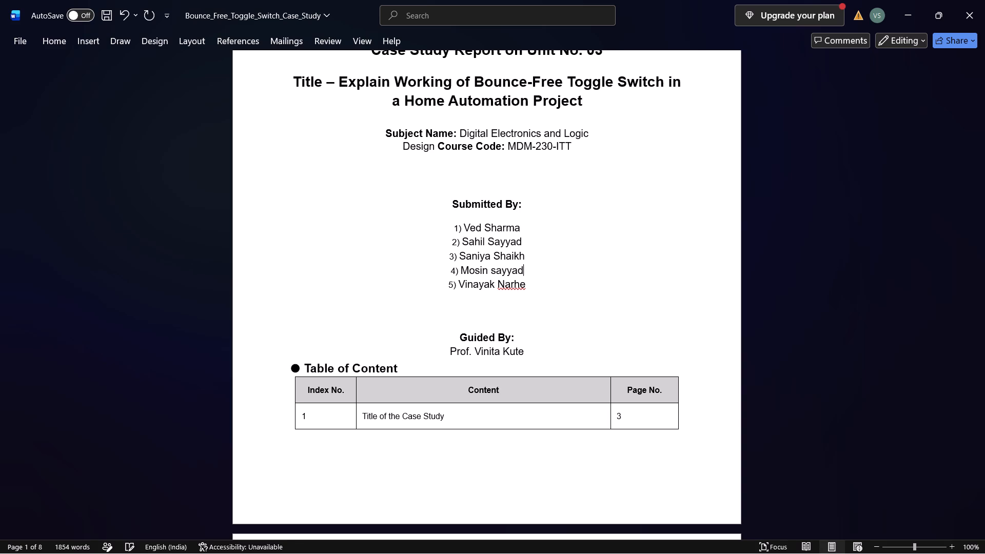
Capitalize the first letter of the fourth student's surname in the "Submitted By:" list.
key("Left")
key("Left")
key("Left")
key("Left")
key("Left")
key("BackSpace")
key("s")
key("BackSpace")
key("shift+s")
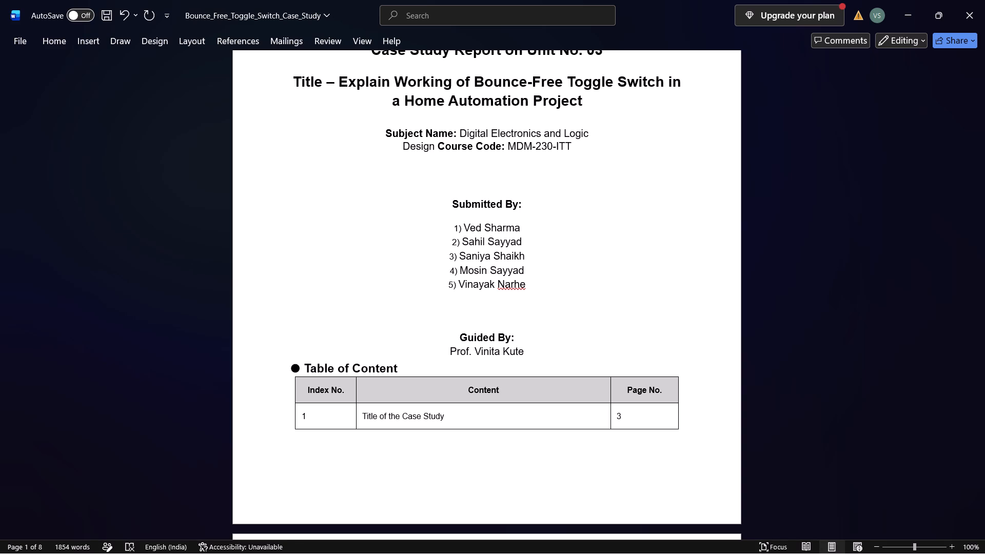
Replace the fifth student's name in the "Submitted By:" list with the new student's name.
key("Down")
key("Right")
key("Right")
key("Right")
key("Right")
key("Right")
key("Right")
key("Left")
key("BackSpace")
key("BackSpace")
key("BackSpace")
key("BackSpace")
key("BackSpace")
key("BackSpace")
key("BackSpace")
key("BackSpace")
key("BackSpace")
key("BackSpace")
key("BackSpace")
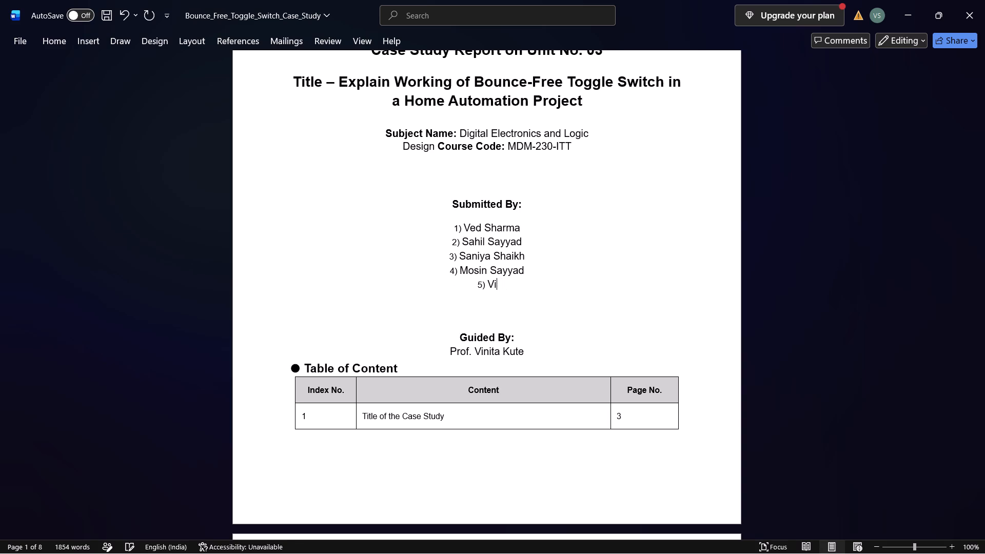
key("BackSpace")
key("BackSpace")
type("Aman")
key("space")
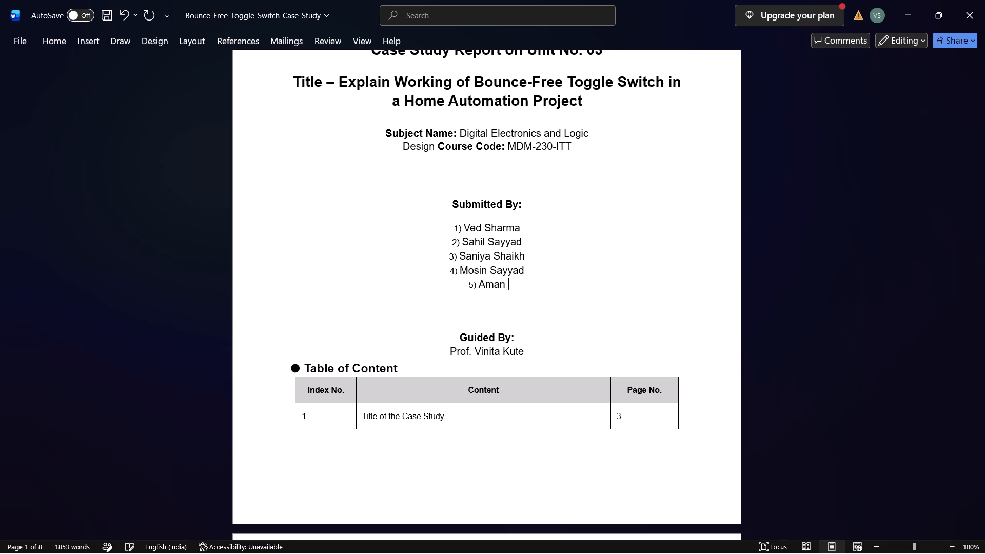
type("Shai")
Complete the surname of the fifth student in the "Submitted By:" list.
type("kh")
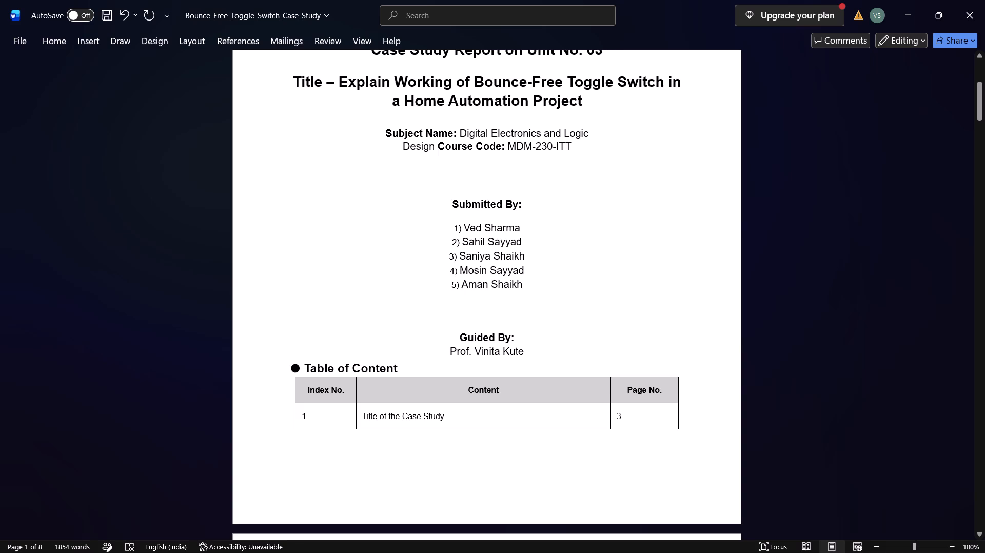
Open the first page header for editing and set the institute banner's text wrapping to Tight.
scroll(625, 200, "right", 1)
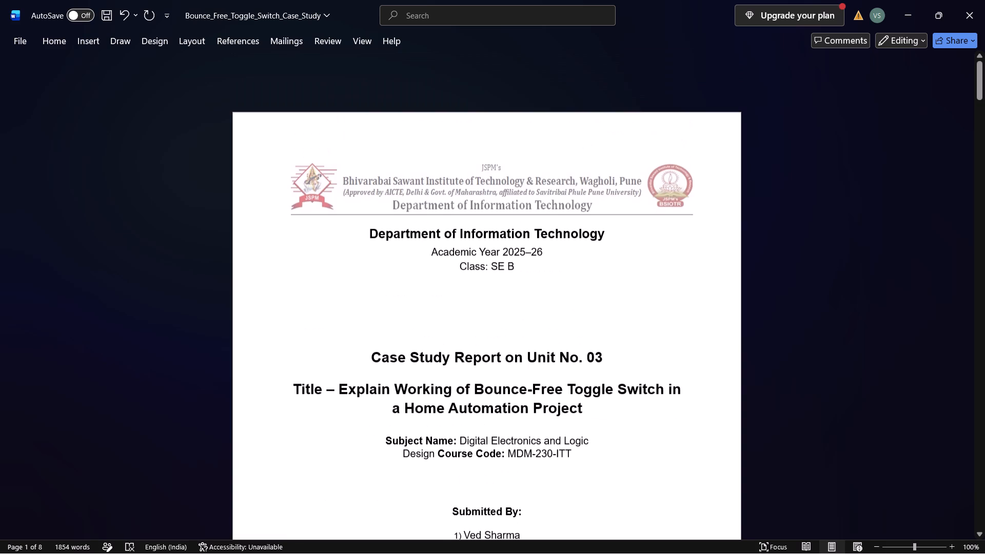
scroll(625, 200, "right", 1)
triple_click(535, 140)
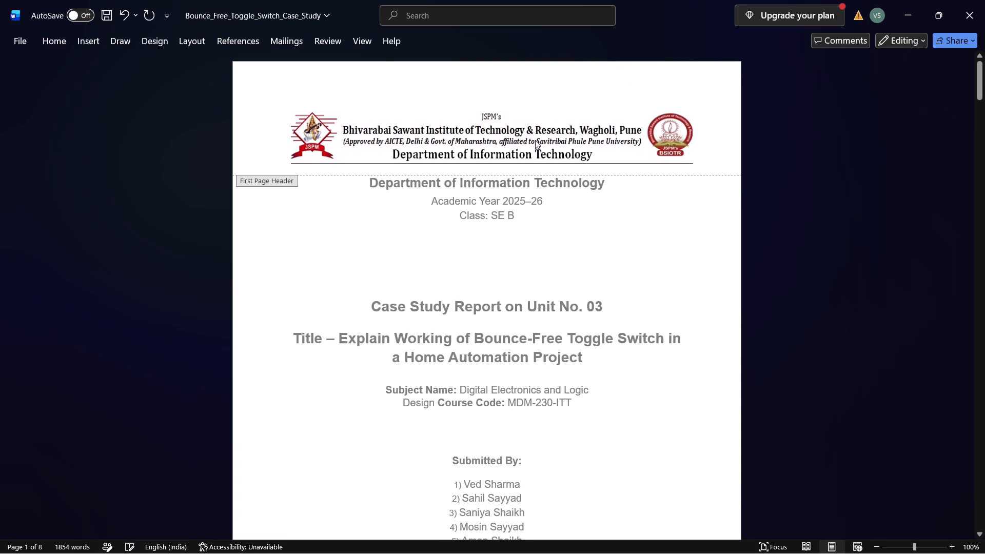
left_click(535, 140)
left_click(503, 132)
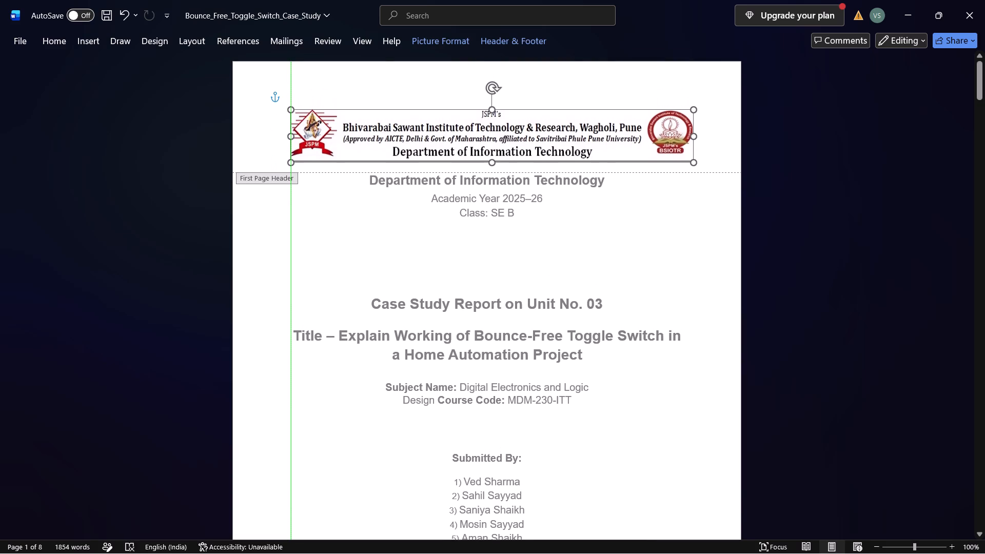
left_click(713, 113)
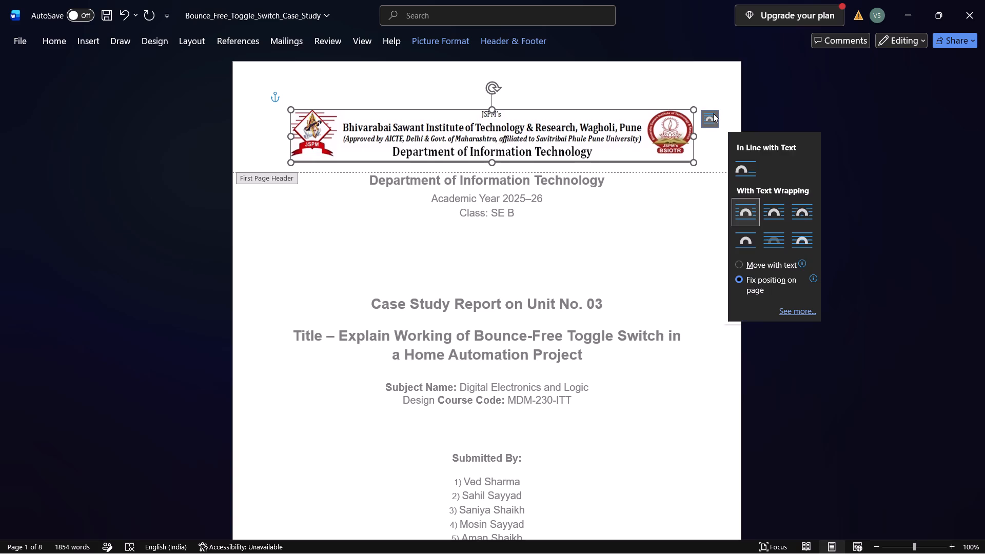
left_click(773, 207)
left_click(872, 229)
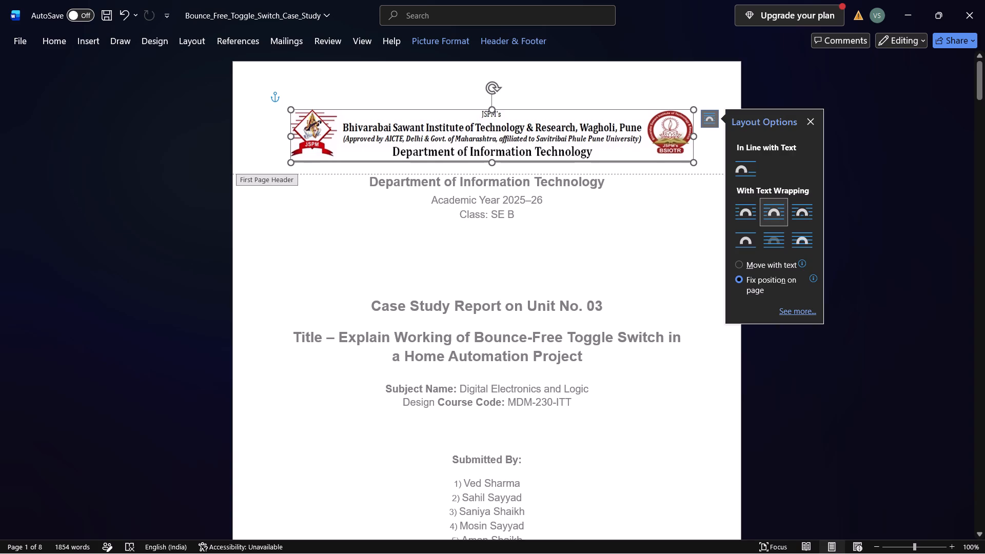
Move the institute banner higher in the first page header, centred horizontally on the page, and return to the body text.
left_click_drag(539, 143, 533, 118)
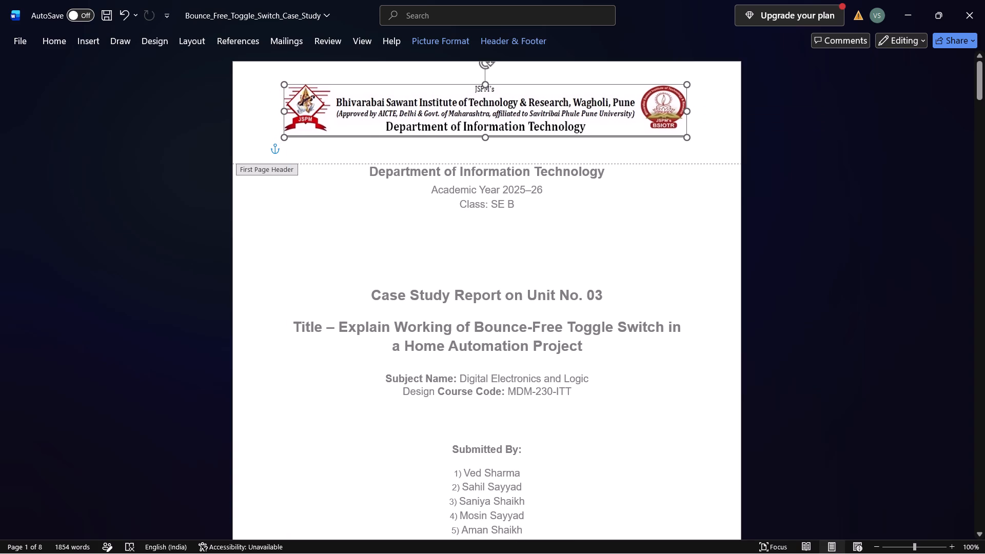
left_click_drag(533, 118, 538, 111)
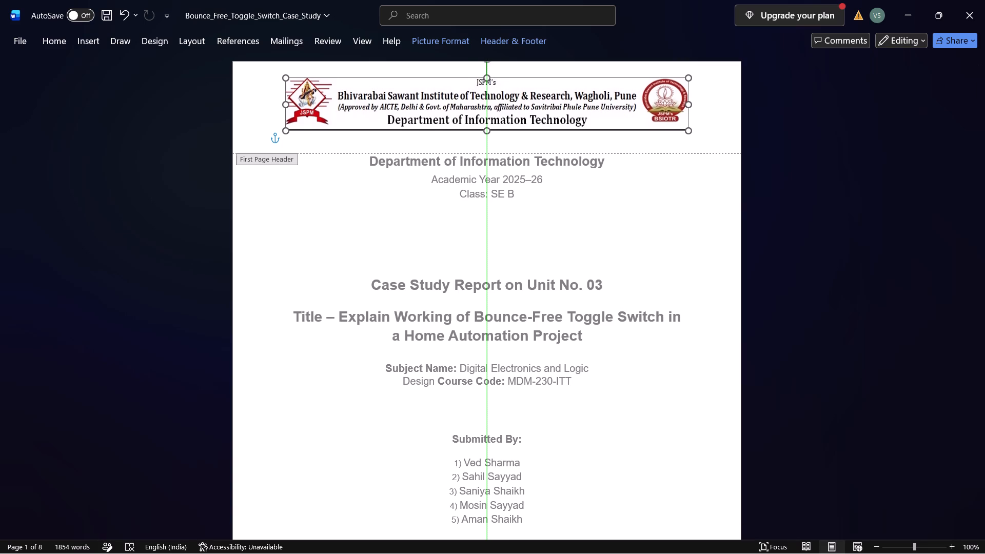
left_click_drag(538, 111, 538, 110)
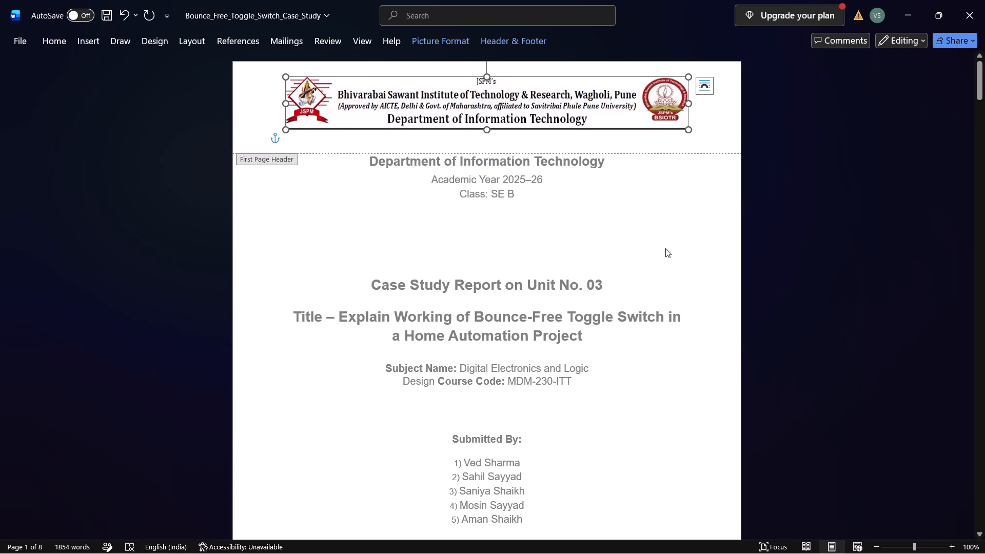
left_click(655, 245)
scroll(655, 245, "up", 1)
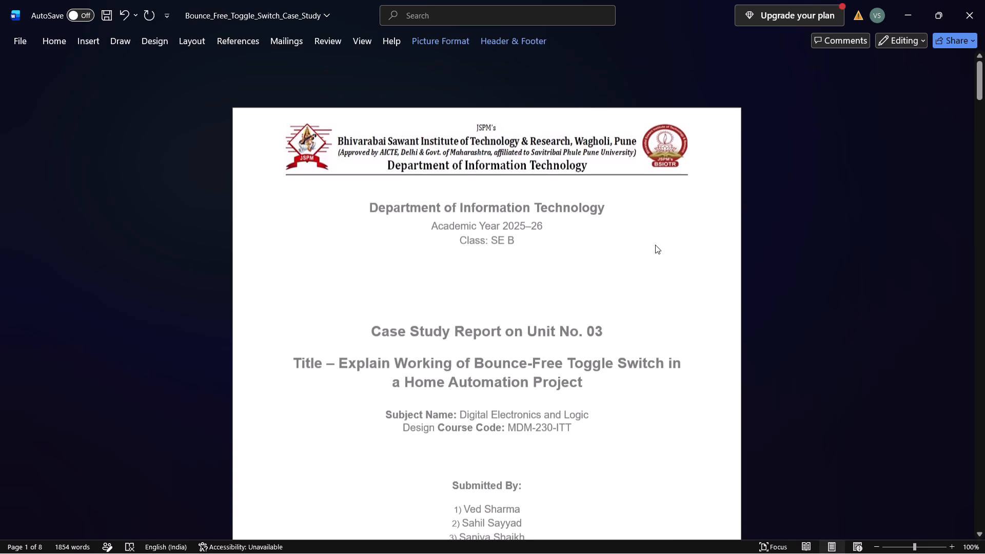
scroll(655, 245, "up", 3)
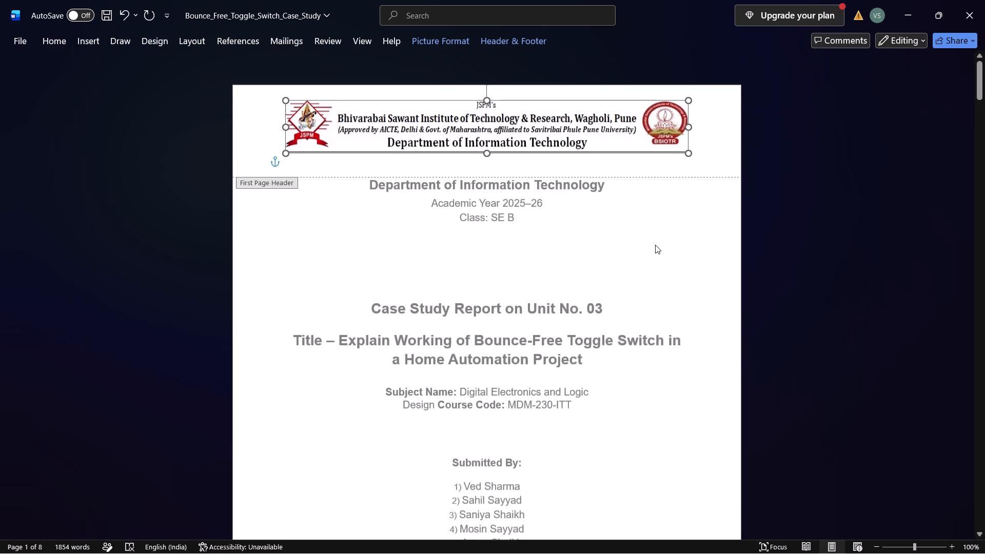
left_click_drag(506, 106, 506, 107)
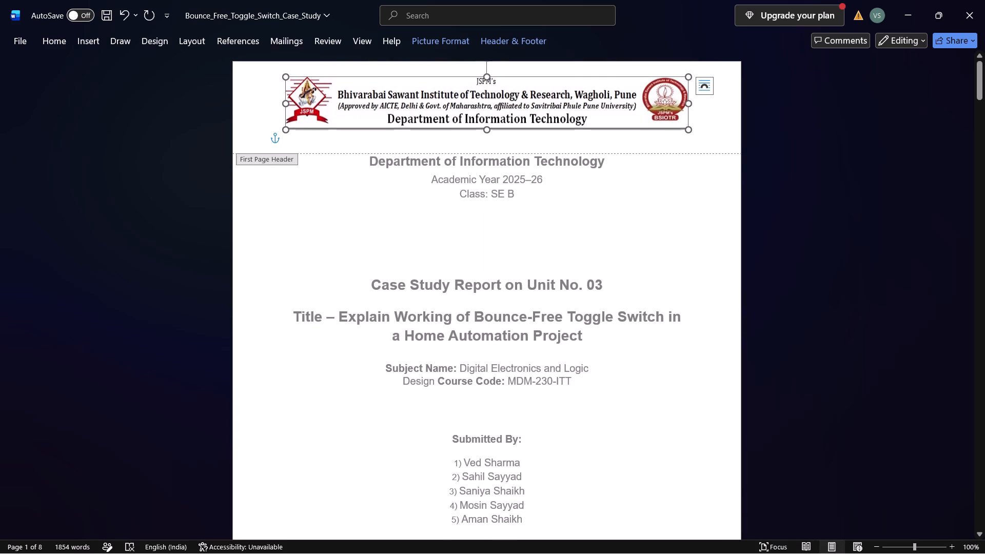
left_click_drag(506, 107, 506, 114)
left_click(606, 213)
triple_click(606, 213)
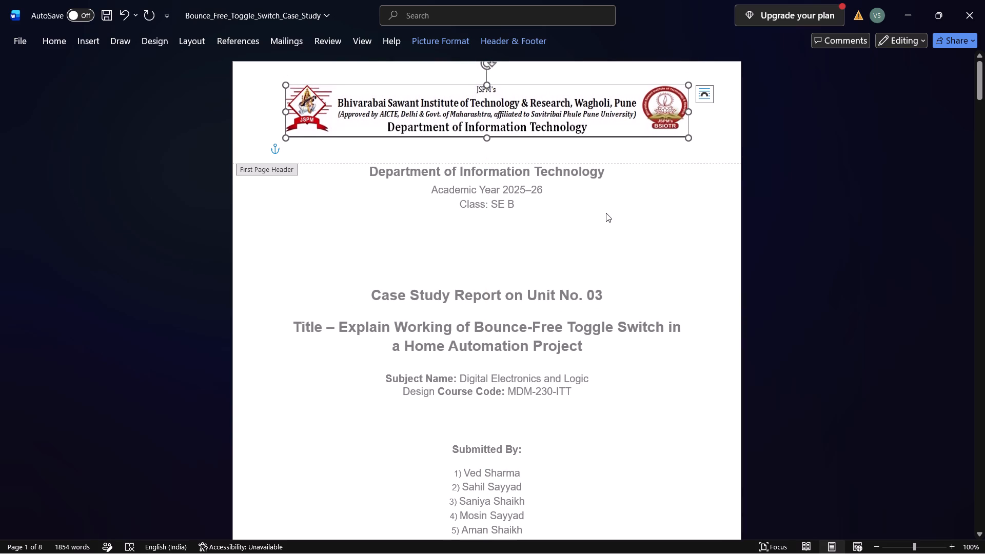
left_click(606, 213)
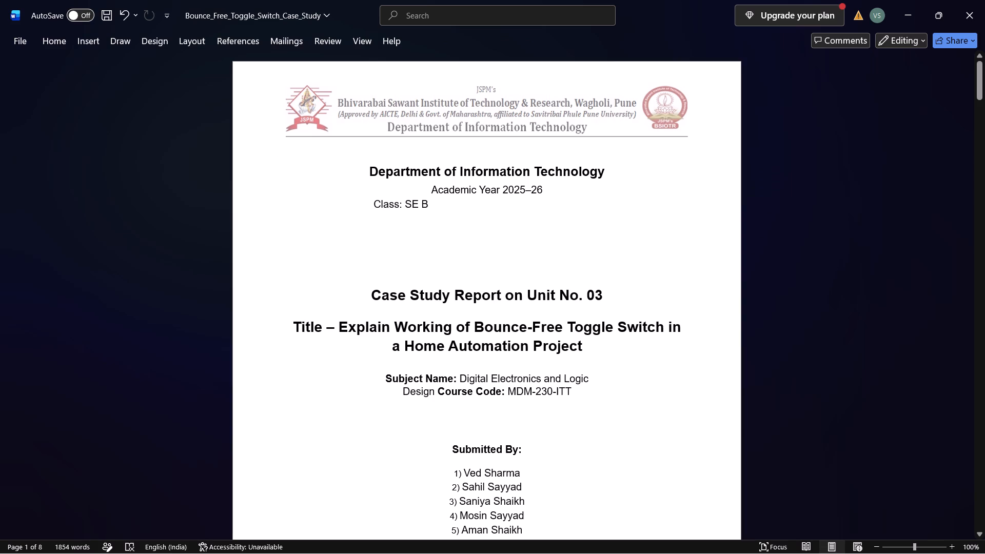
Review the report's pages through to the end, examining the header and footer banners and the section layout.
scroll(654, 402, "down", 1)
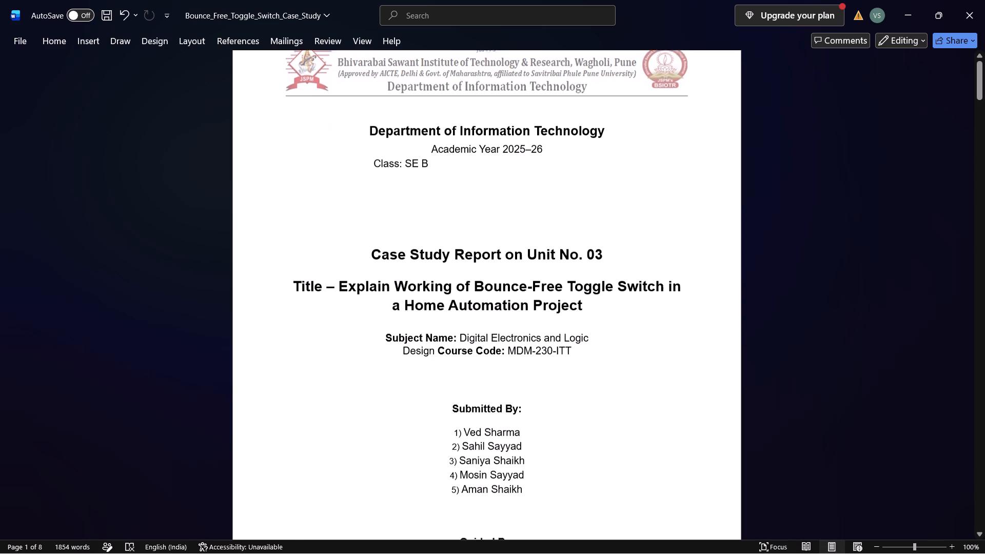
scroll(654, 402, "down", 10)
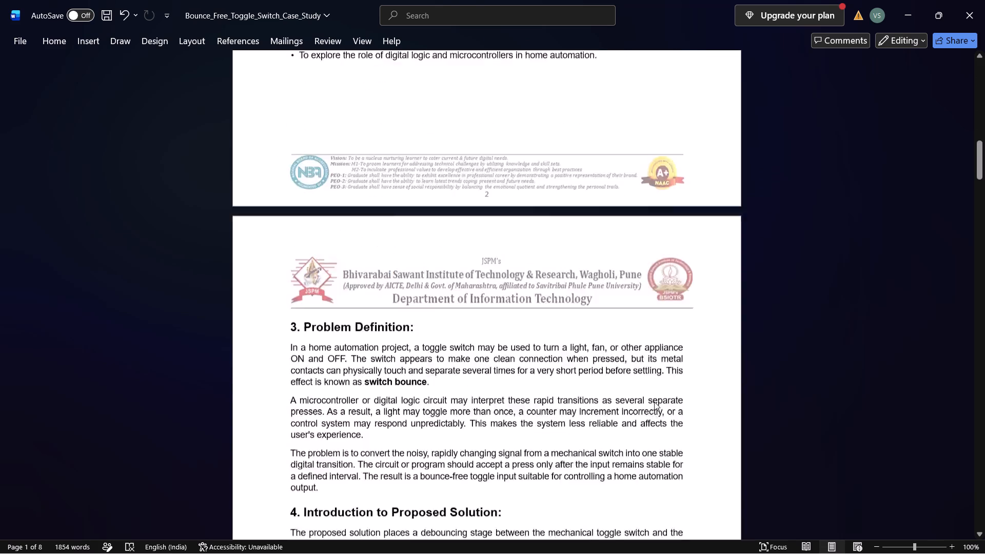
scroll(654, 402, "down", 8)
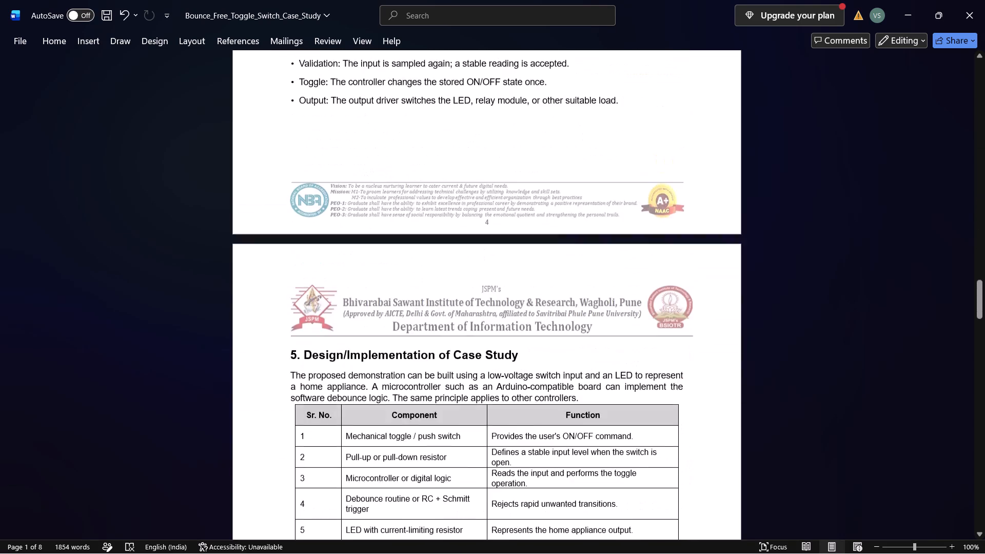
scroll(654, 402, "down", 16)
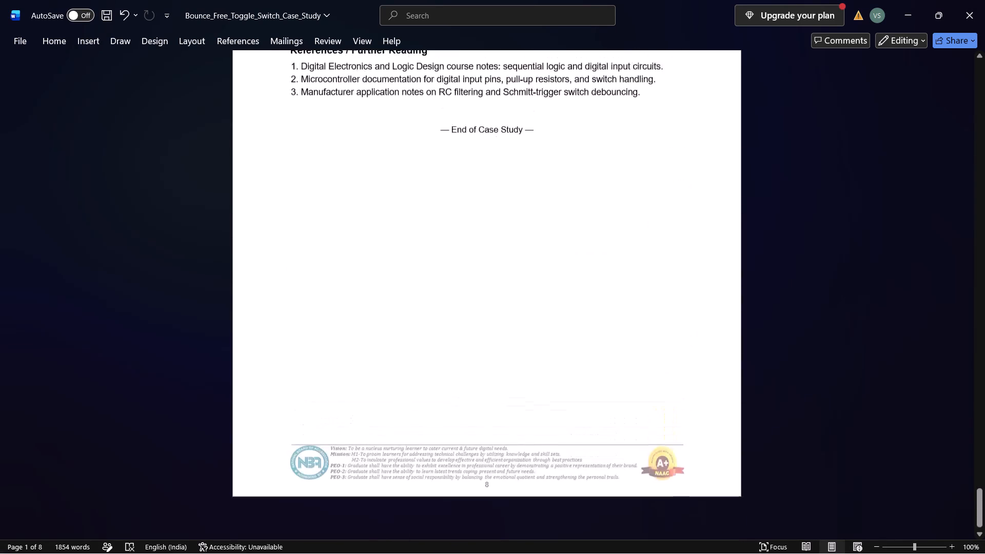
scroll(654, 402, "up", 4)
scroll(654, 402, "down", 1)
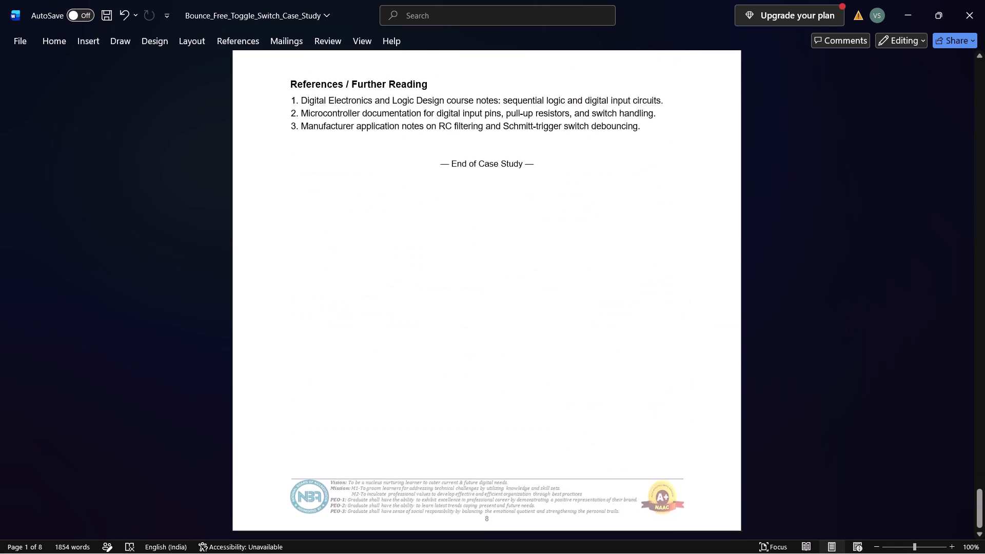
scroll(654, 402, "up", 9)
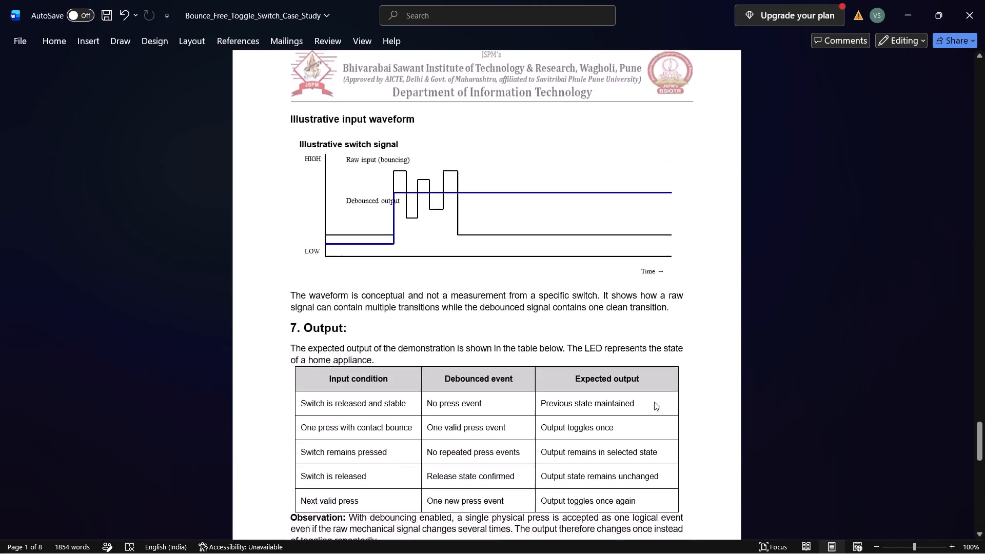
Review the report from the Output section back to the cover page, examining the section layout and where the Table of Content starts.
scroll(654, 402, "up", 9)
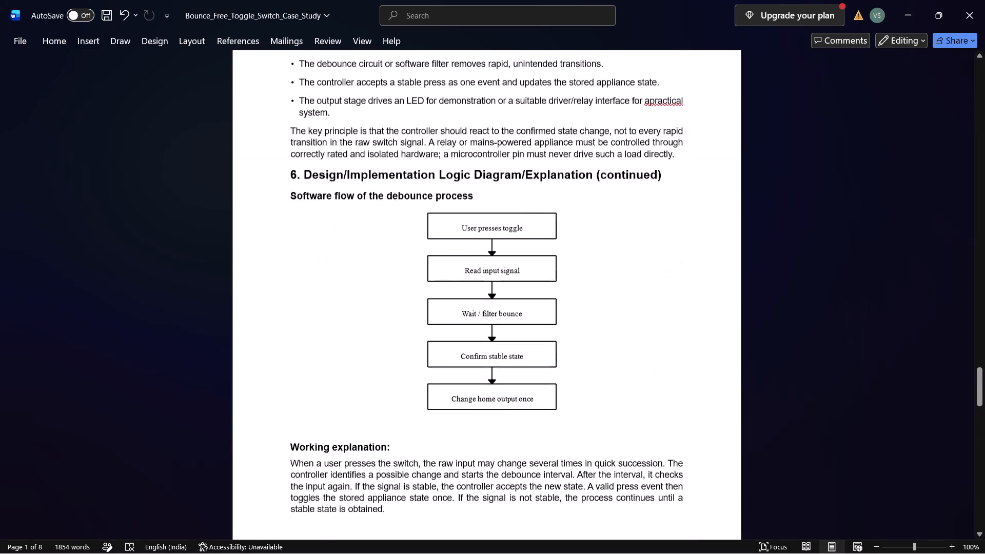
scroll(654, 402, "up", 4)
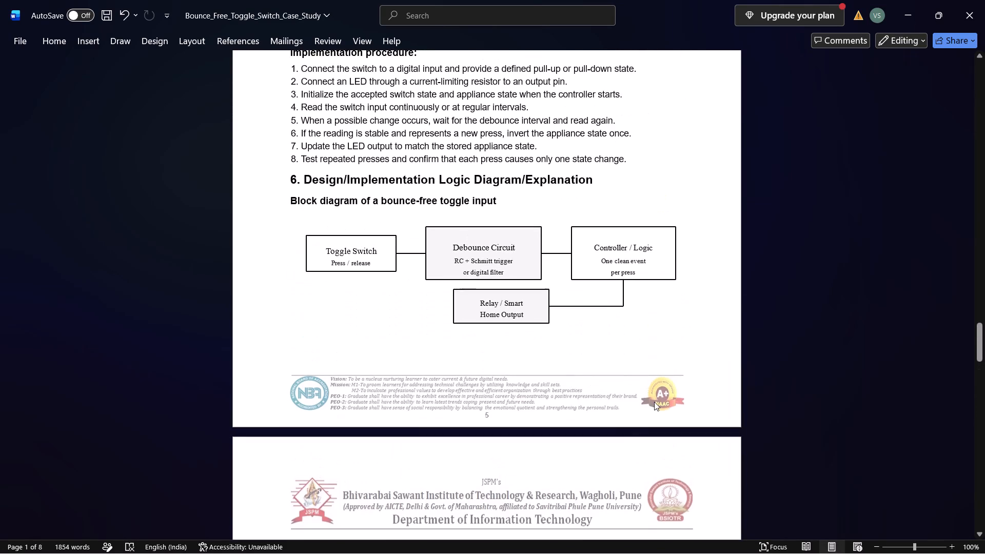
scroll(654, 402, "up", 8)
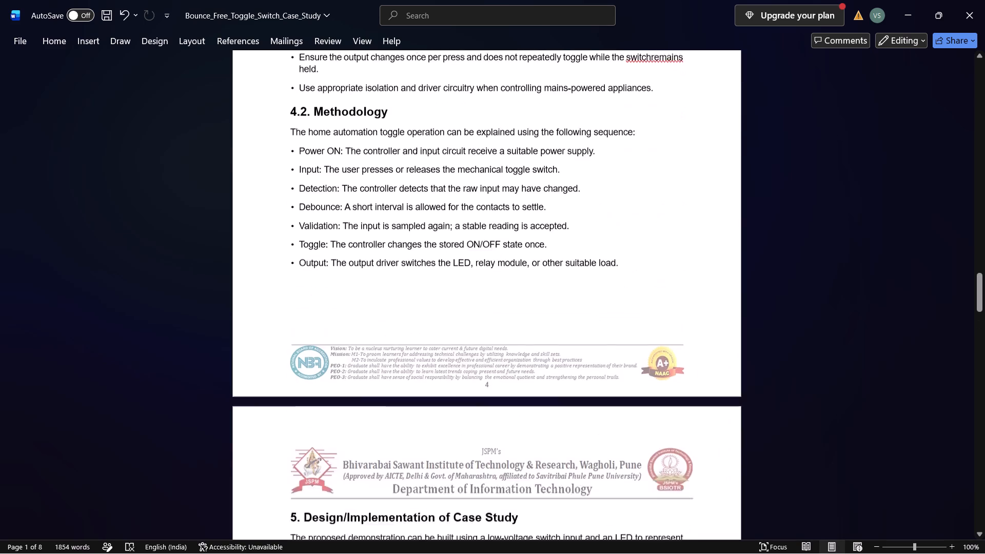
scroll(654, 402, "up", 10)
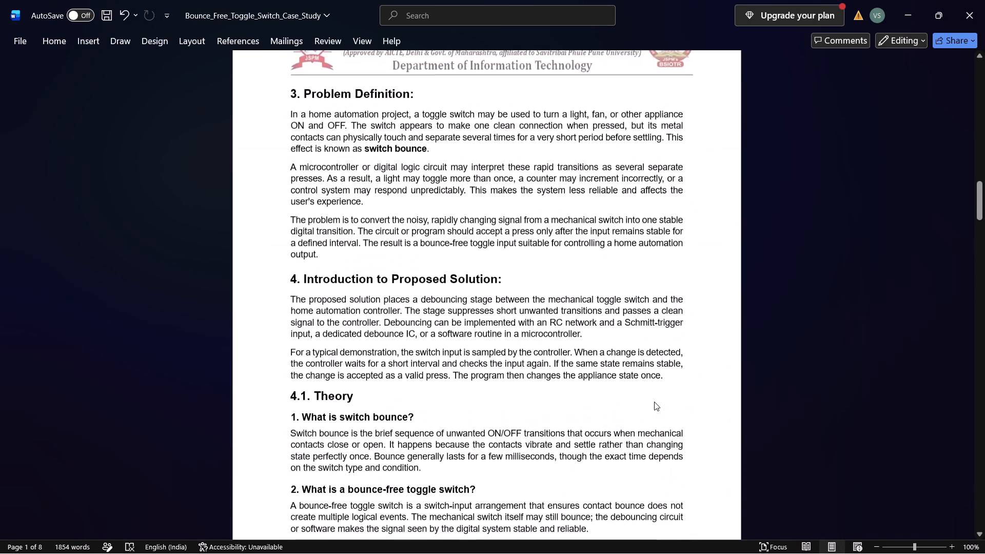
scroll(654, 402, "up", 11)
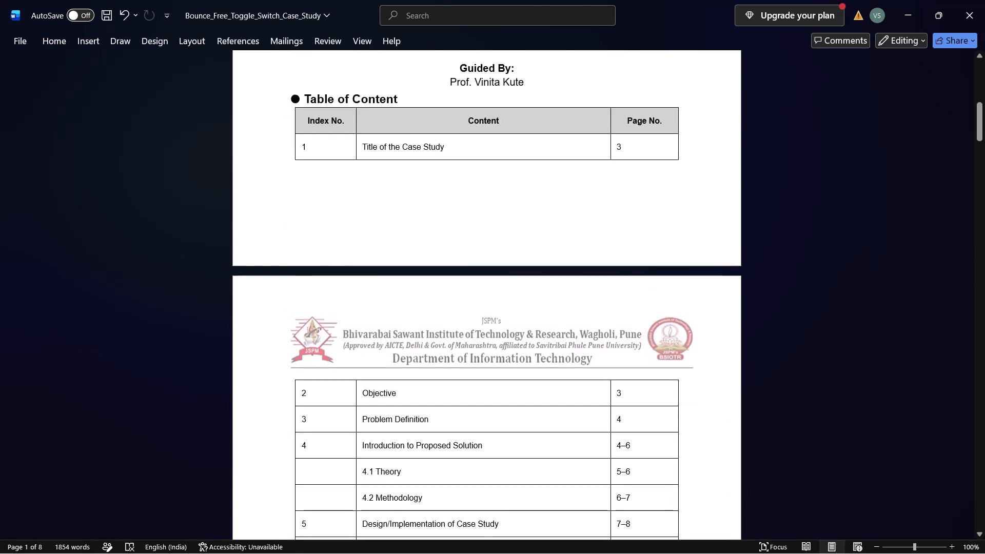
scroll(654, 402, "up", 5)
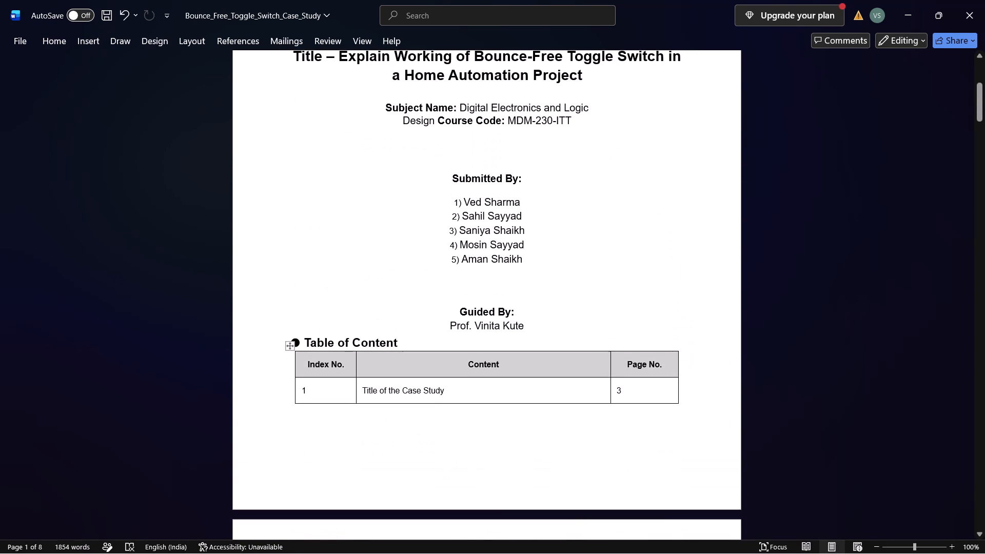
scroll(654, 402, "down", 2)
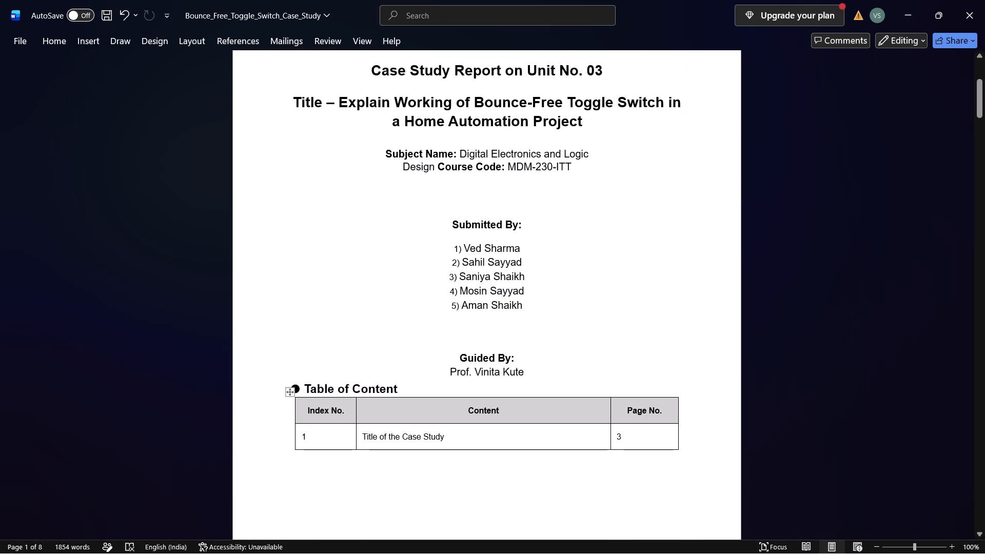
scroll(654, 402, "down", 1)
Insert eight blank lines below the guide's name on the cover page to move the Table of Content onto the second page.
left_click(529, 373)
key("Return")
key("Return")
key("Return")
key("Return")
key("Return")
key("Return")
key("Return")
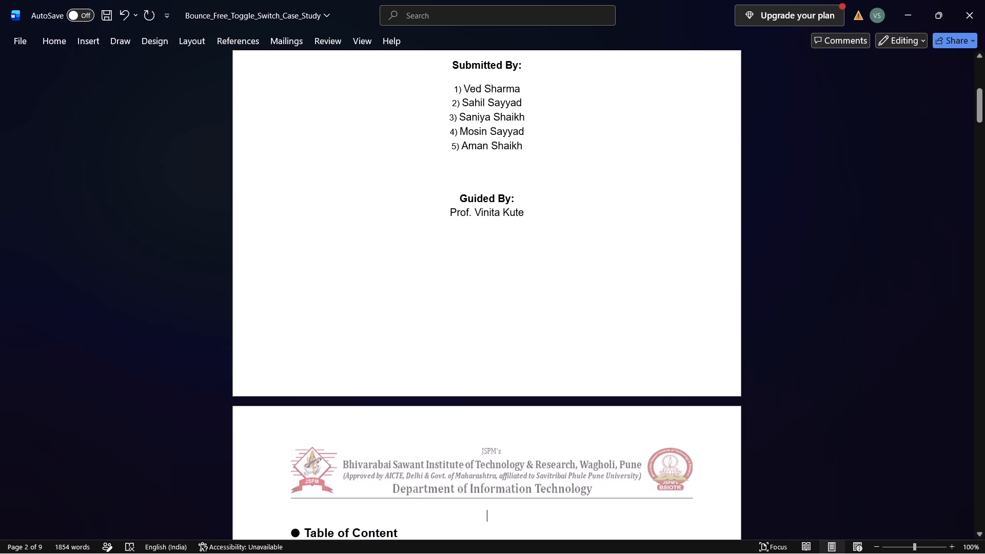
key("Return")
key("Up")
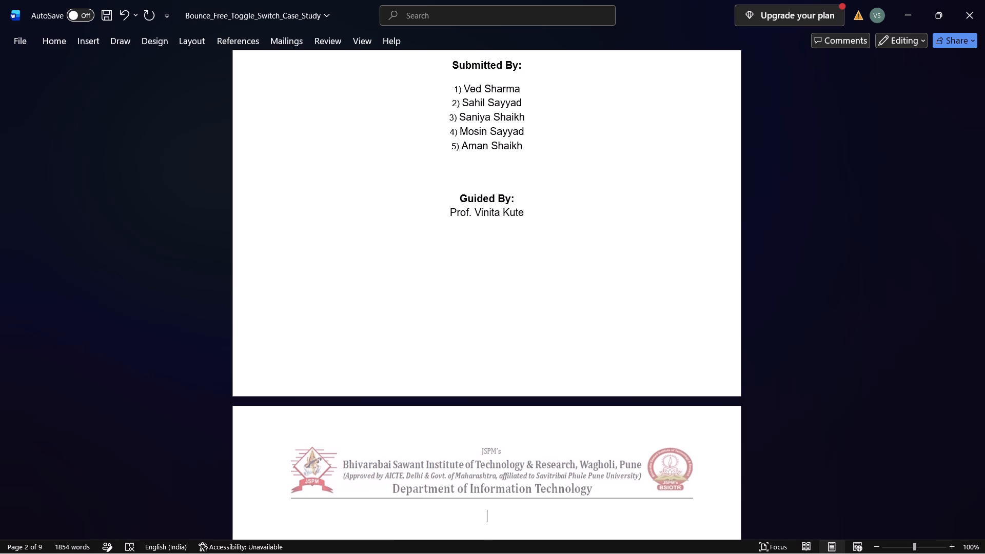
key("Up")
key("Up")
Copy the Vision/Mission footer banner from the DELD Unit-3 CS document and paste it into the body near the bottom of the report's cover page.
triple_click(520, 369)
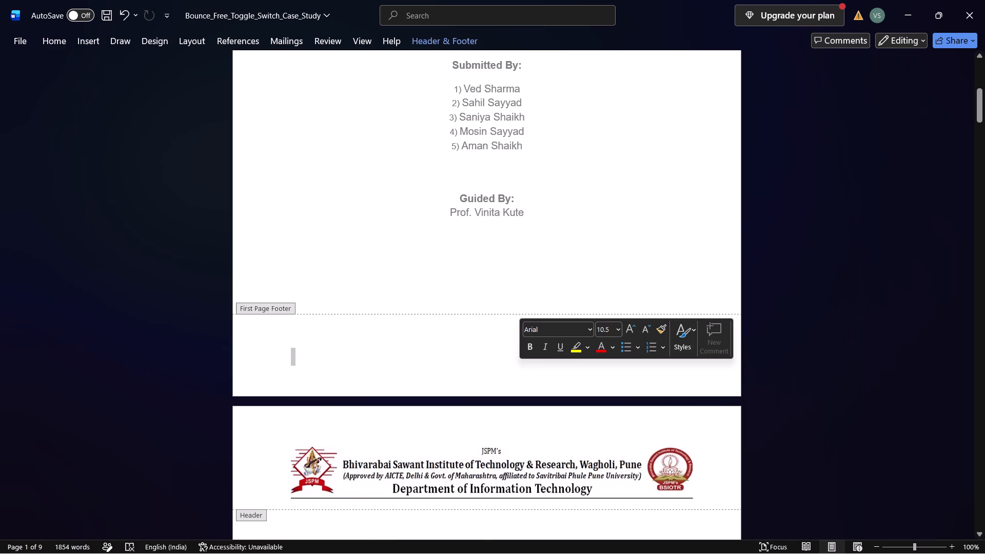
key("alt+Tab")
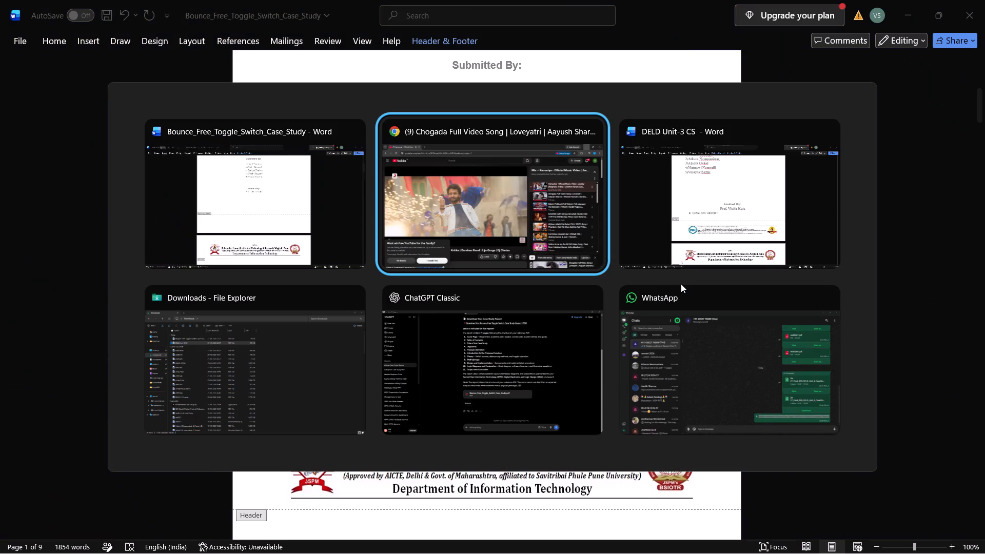
key("alt+Tab")
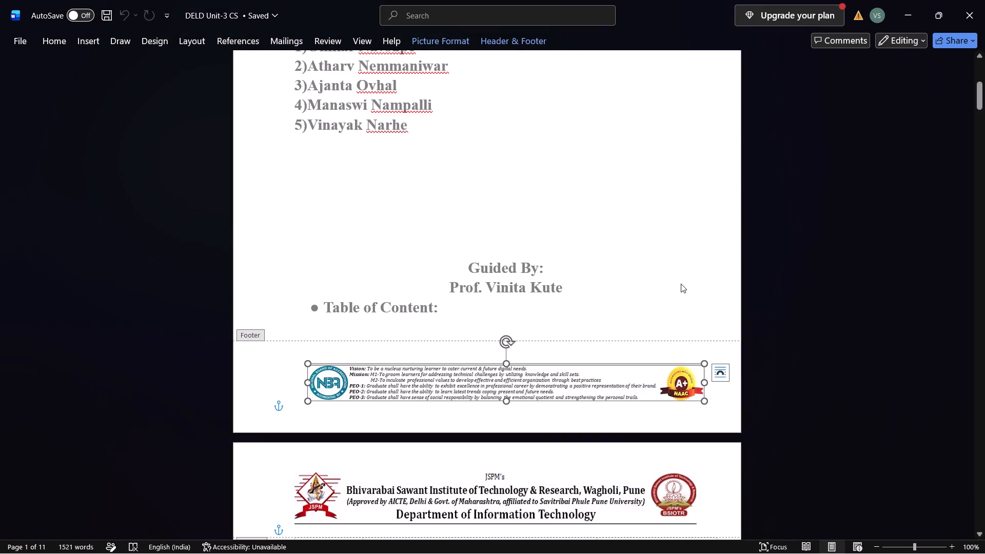
left_click(558, 384)
key("ctrl+c")
key("alt+Tab")
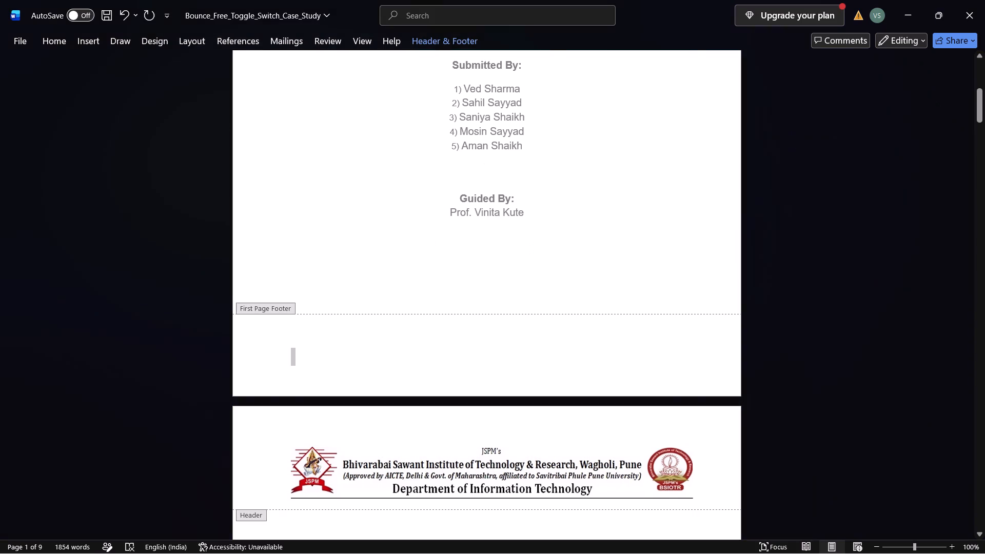
left_click(427, 344)
double_click(427, 344)
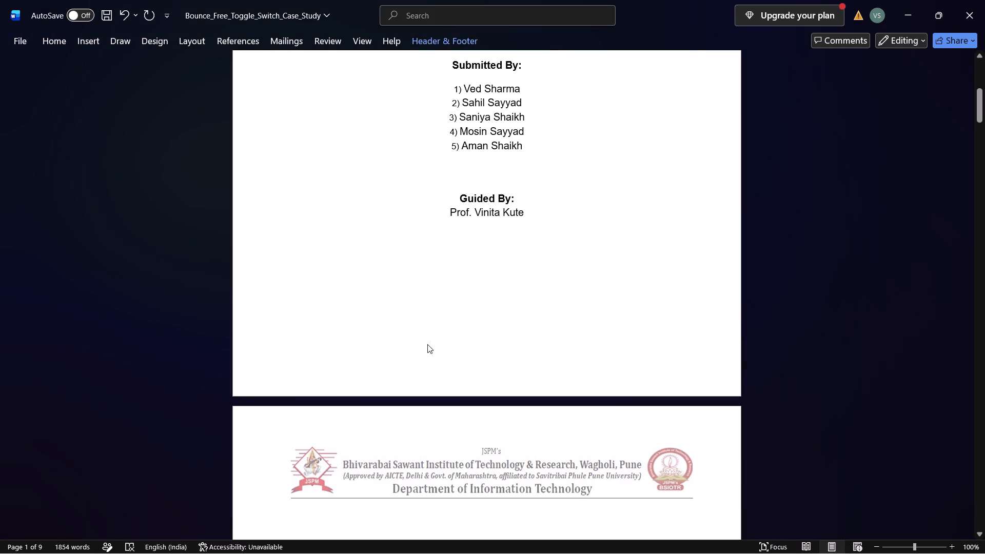
key("ctrl+v")
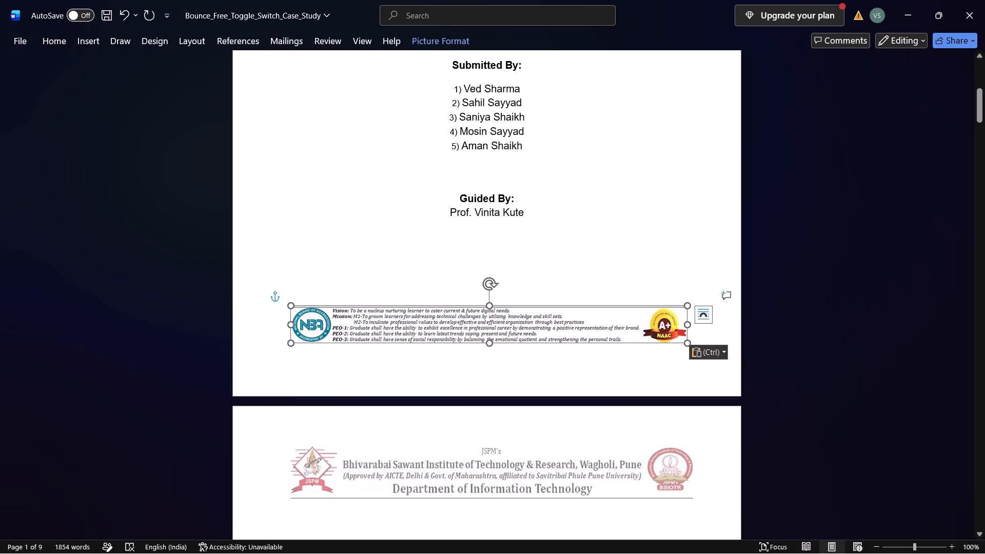
Move the pasted Vision/Mission banner slightly lower on the cover page and set its text wrapping to Tight.
left_click_drag(498, 331, 504, 353)
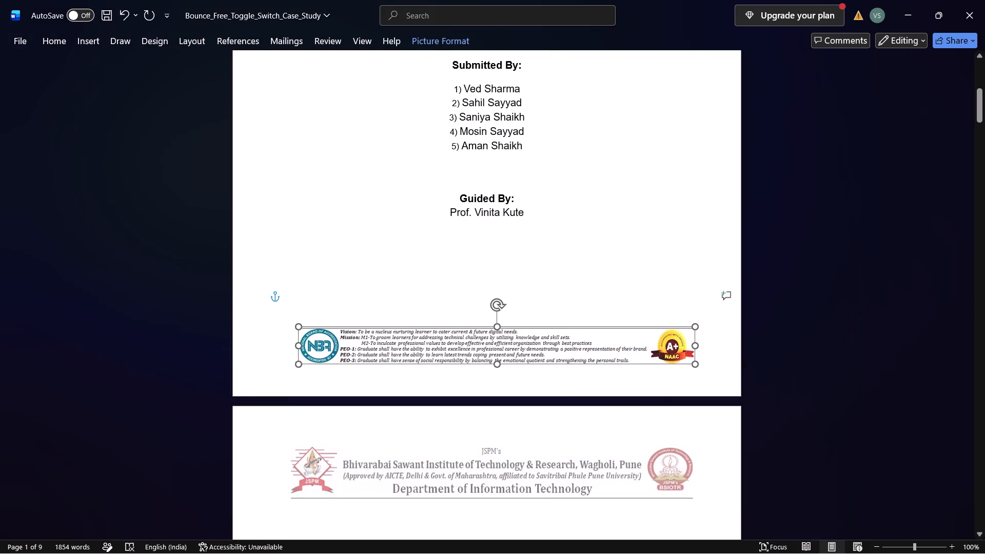
left_click_drag(504, 353, 503, 348)
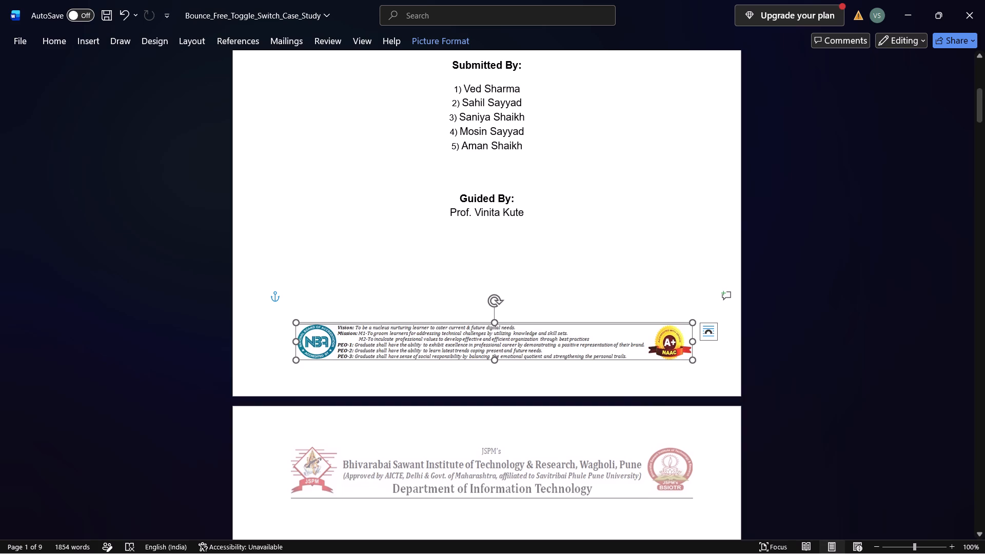
left_click(712, 336)
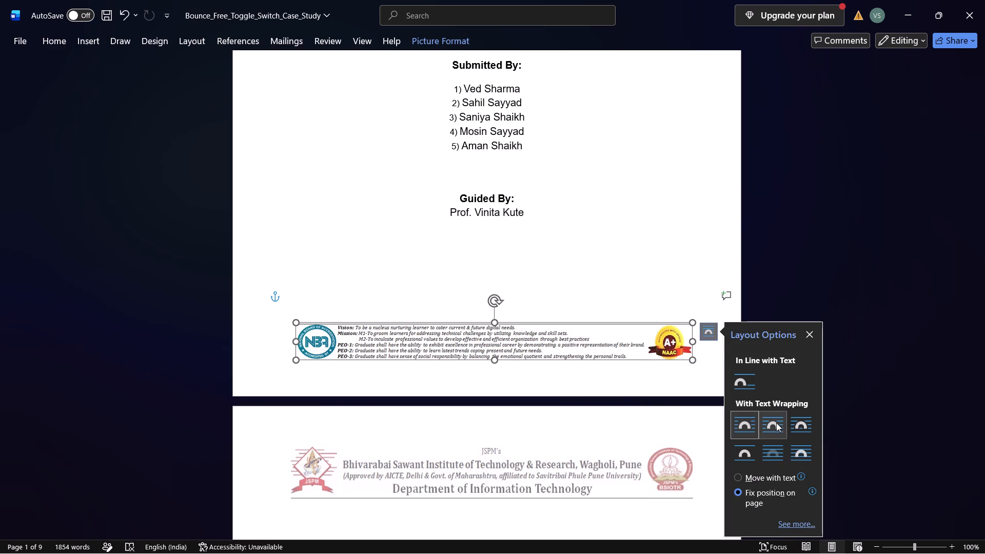
left_click(776, 423)
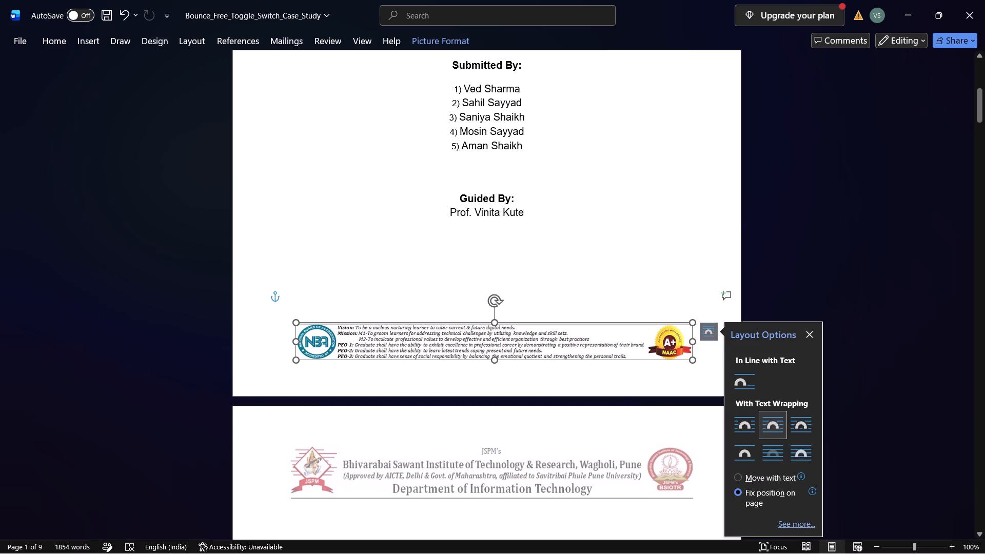
Position the Vision/Mission banner at the bottom of the cover page, aligned with the left margin, and return to the body text.
left_click_drag(498, 345, 482, 339)
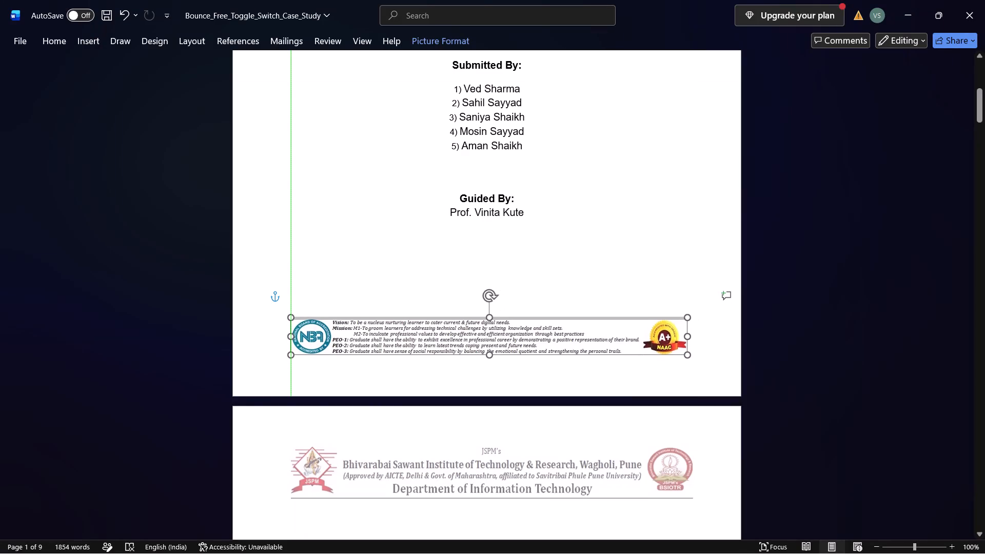
left_click_drag(482, 339, 489, 348)
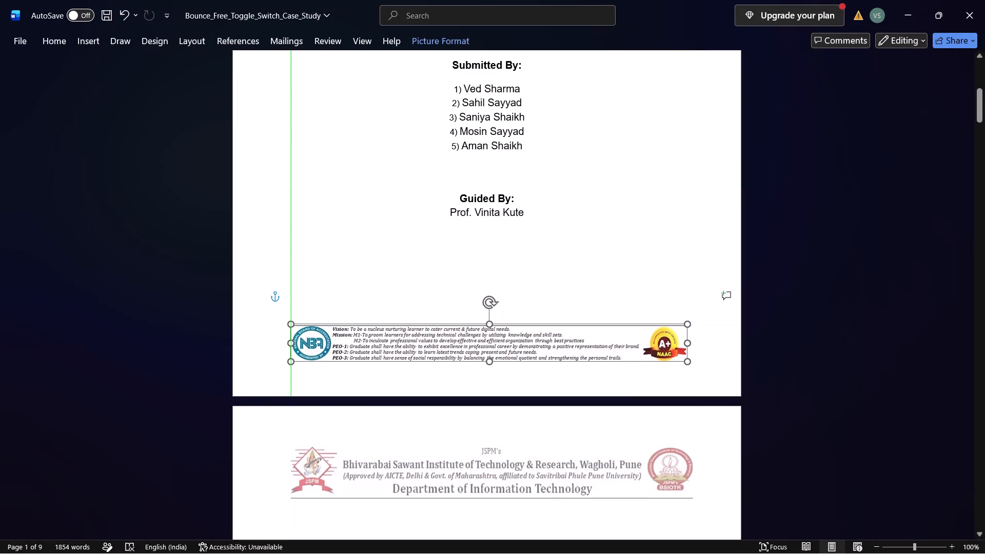
left_click_drag(489, 348, 531, 348)
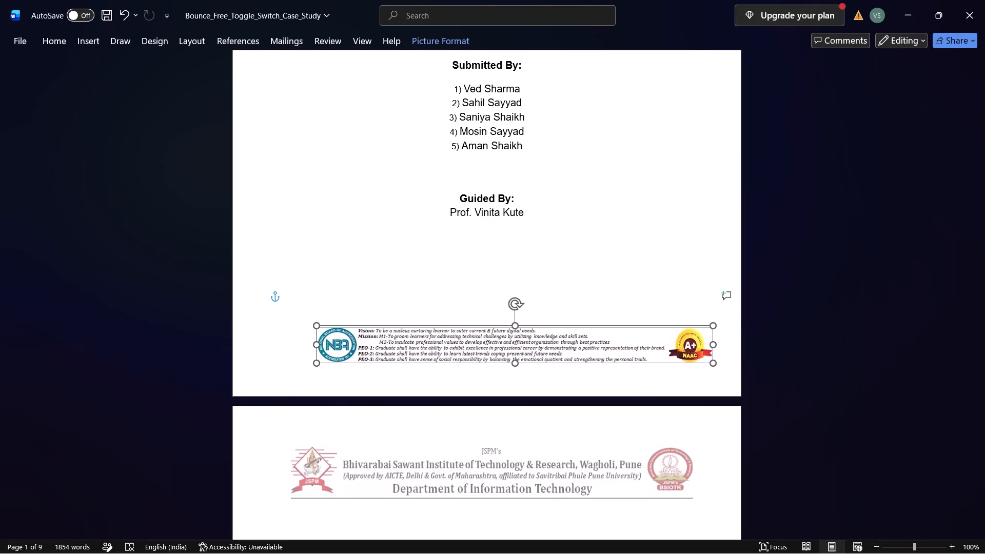
left_click_drag(531, 348, 507, 350)
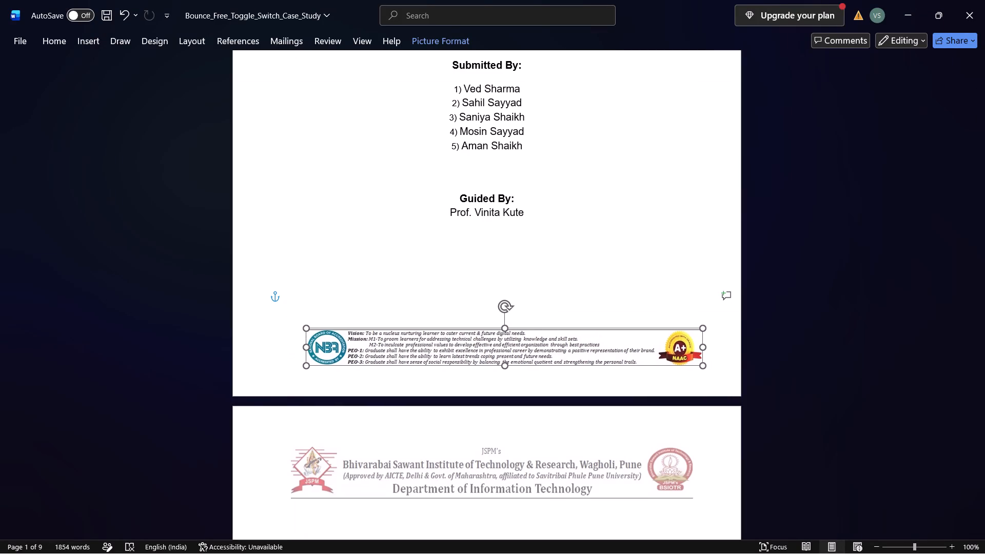
left_click_drag(507, 350, 483, 350)
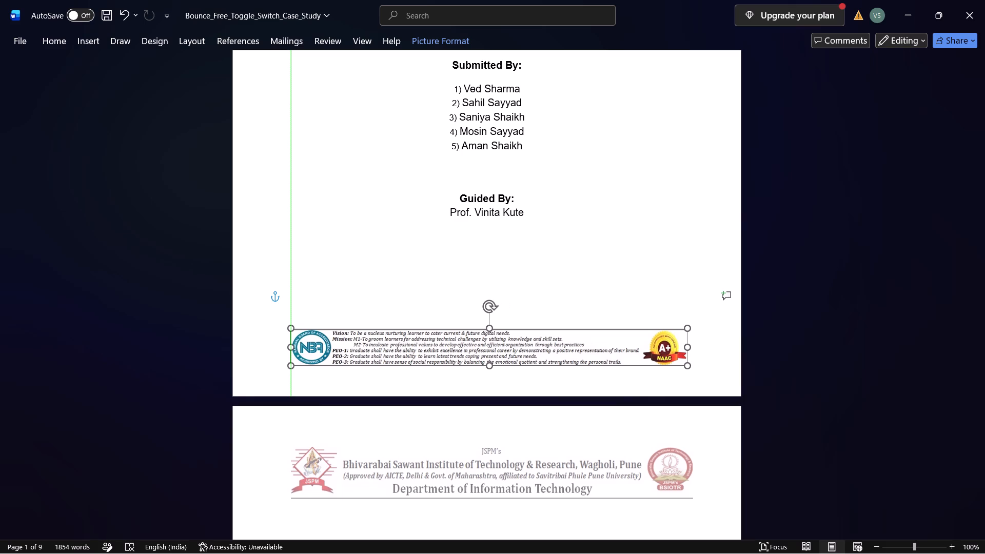
left_click_drag(483, 350, 483, 354)
left_click(593, 203)
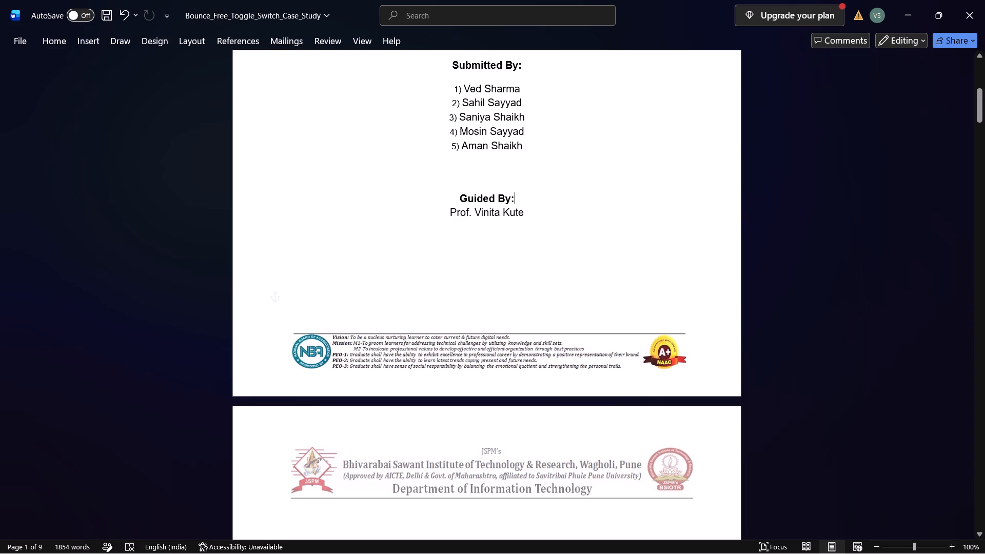
Check the layout of the cover page's banners and the Table of Content page.
scroll(593, 203, "up", 5)
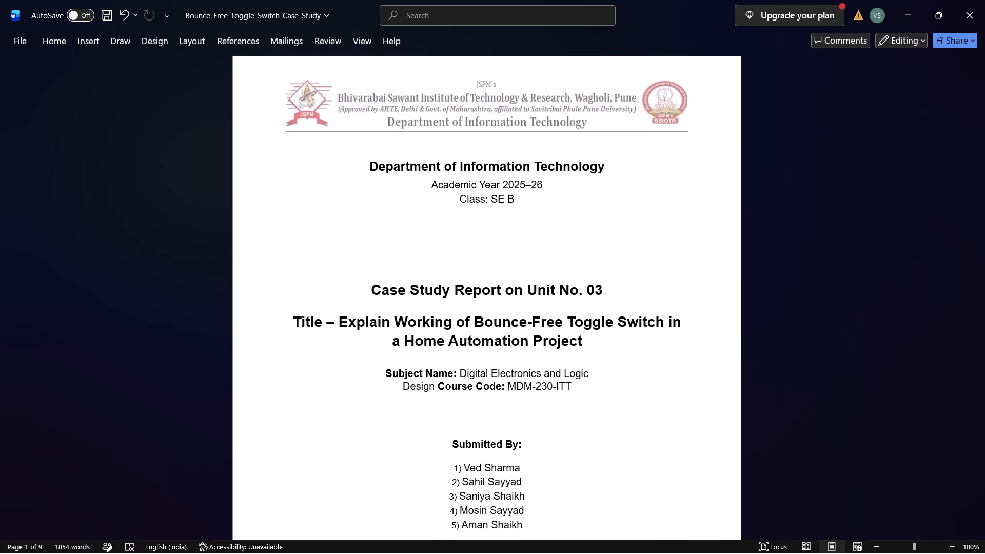
scroll(593, 203, "down", 5)
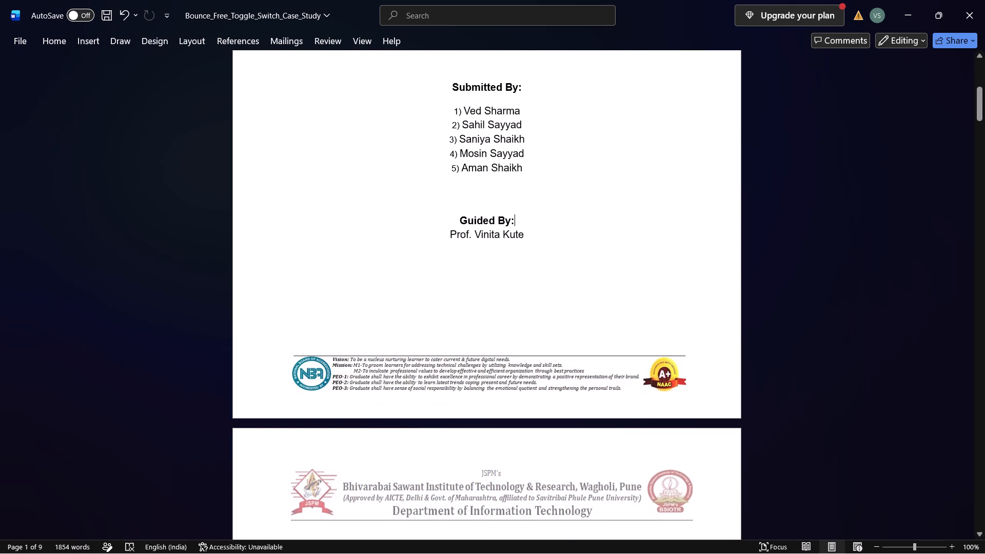
scroll(593, 203, "down", 4)
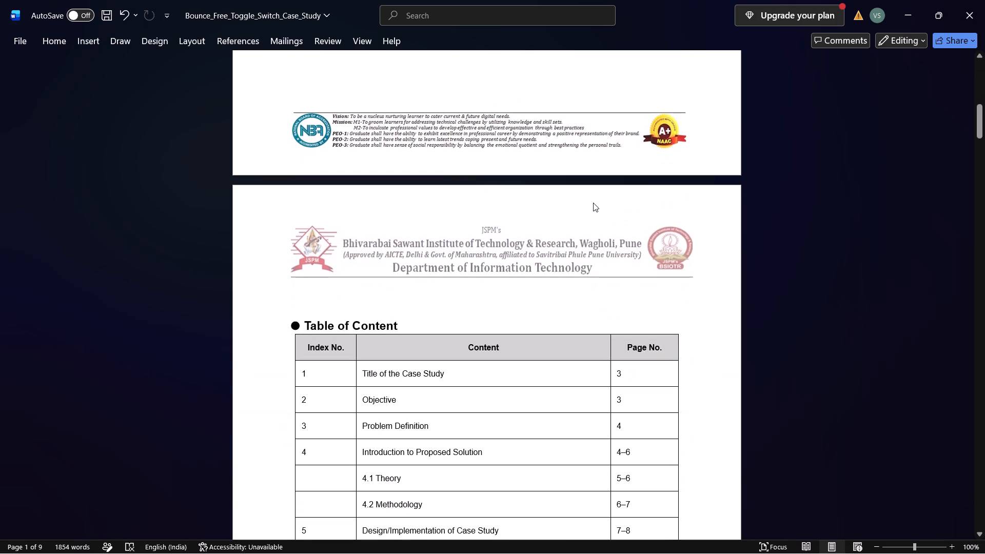
scroll(593, 203, "down", 4)
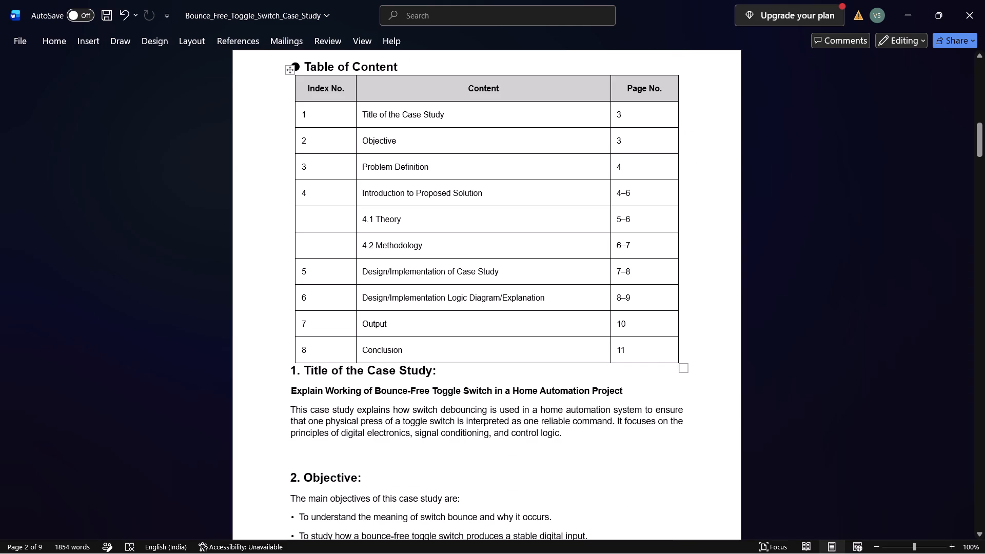
scroll(702, 238, "up", 1)
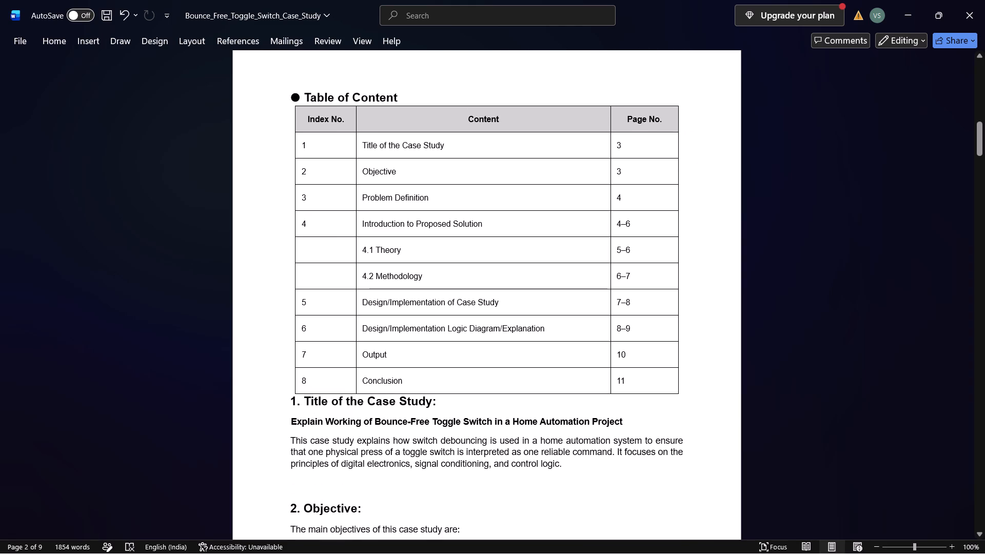
scroll(702, 238, "up", 1)
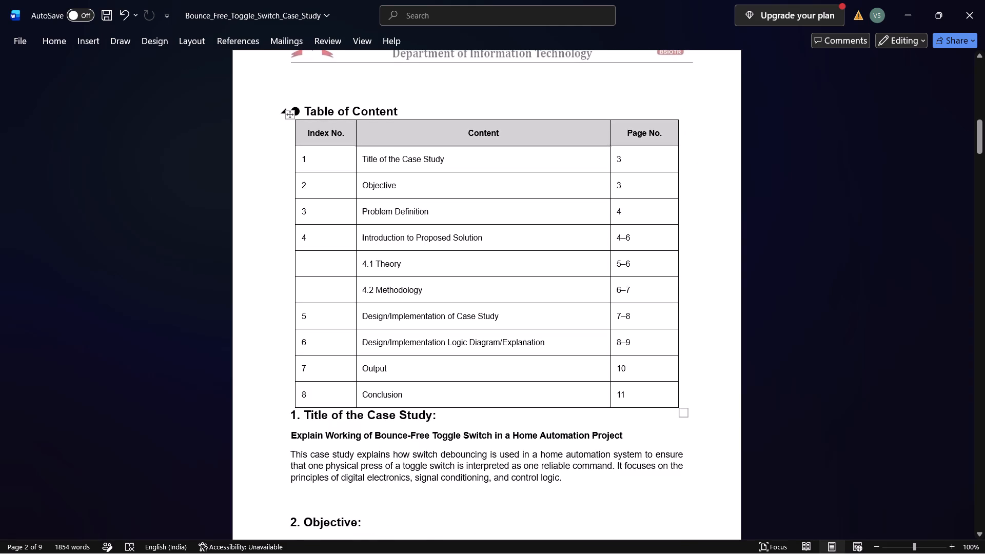
Insert a blank line between the Table of Content heading and the table beneath it.
left_click(402, 110)
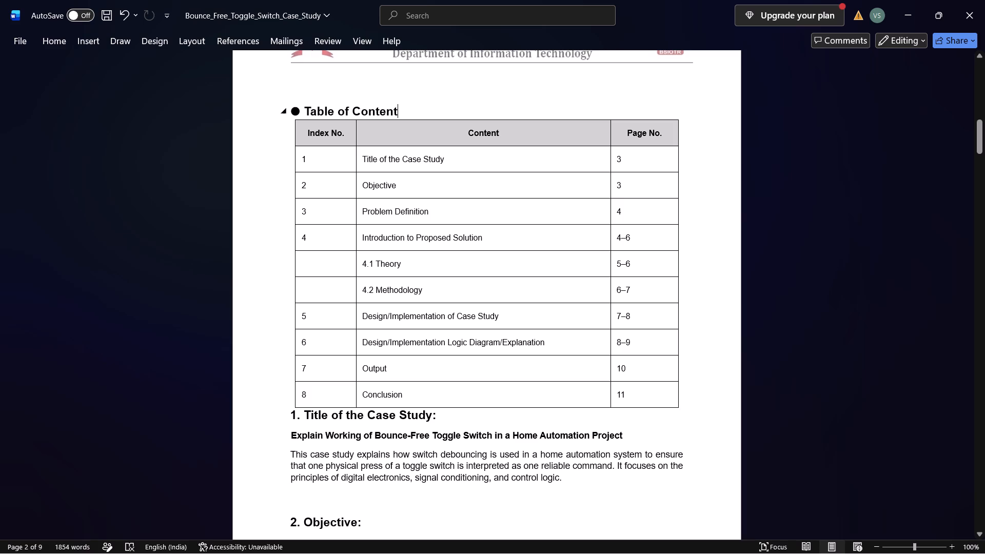
key("Return")
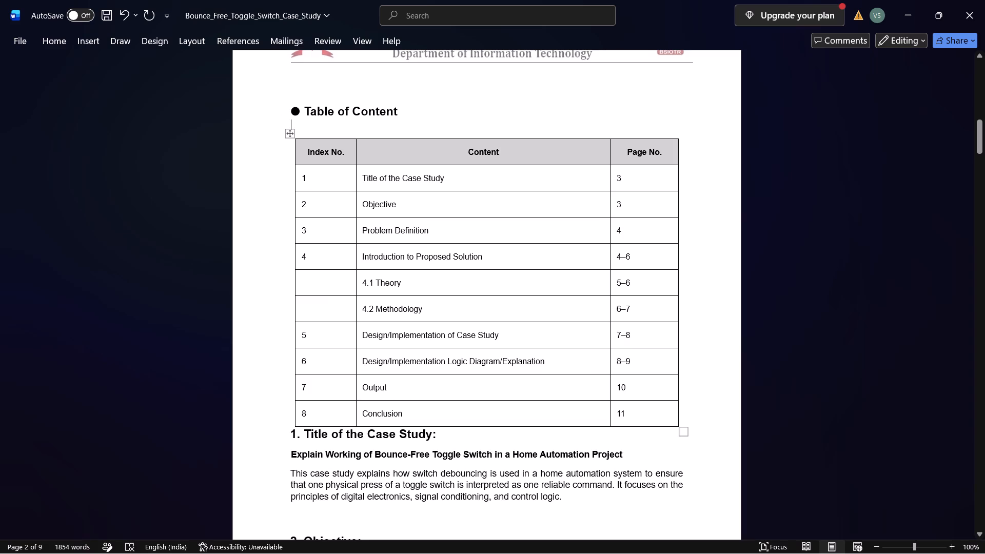
Set the font size of all text in the Table of Content table to 12.
left_click_drag(649, 423, 483, 363)
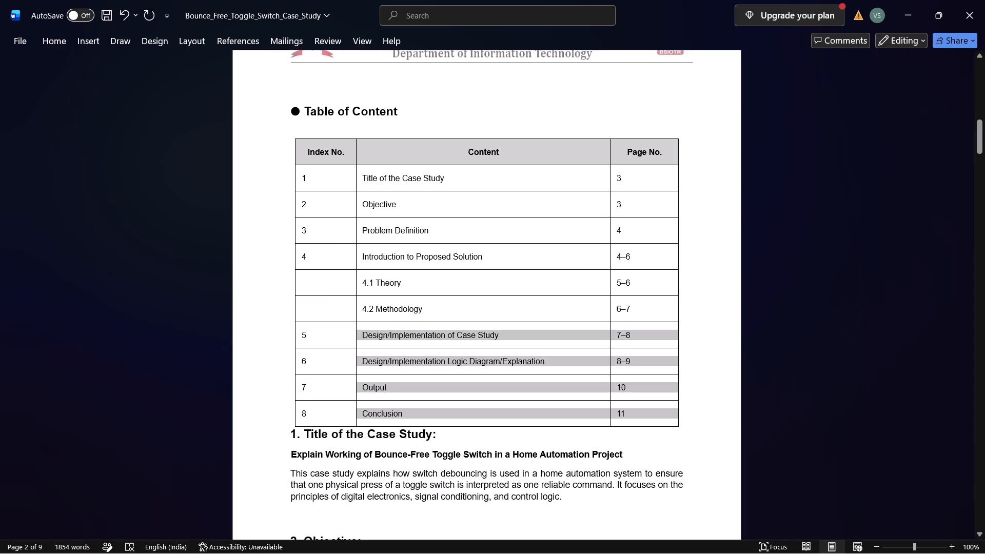
left_click_drag(483, 363, 311, 189)
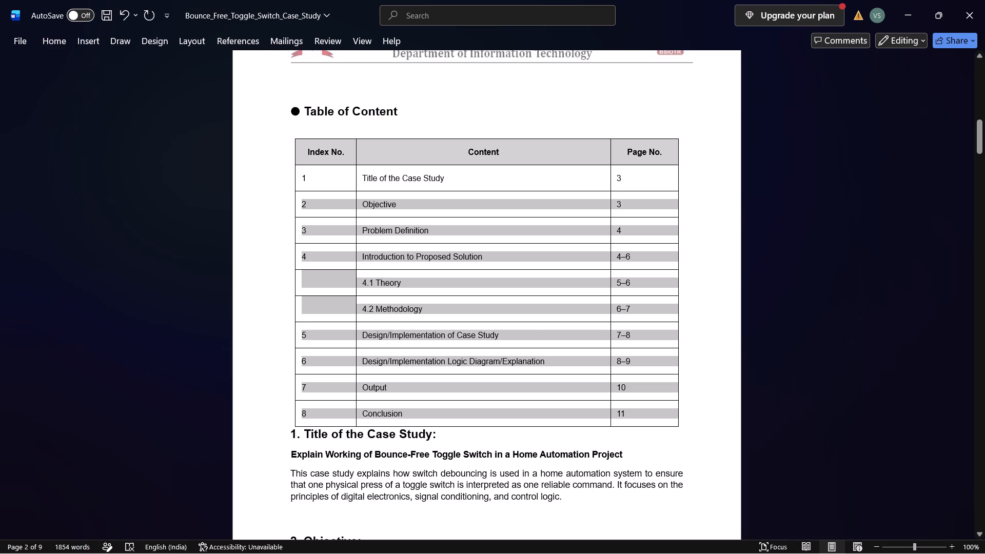
left_click_drag(311, 189, 294, 120)
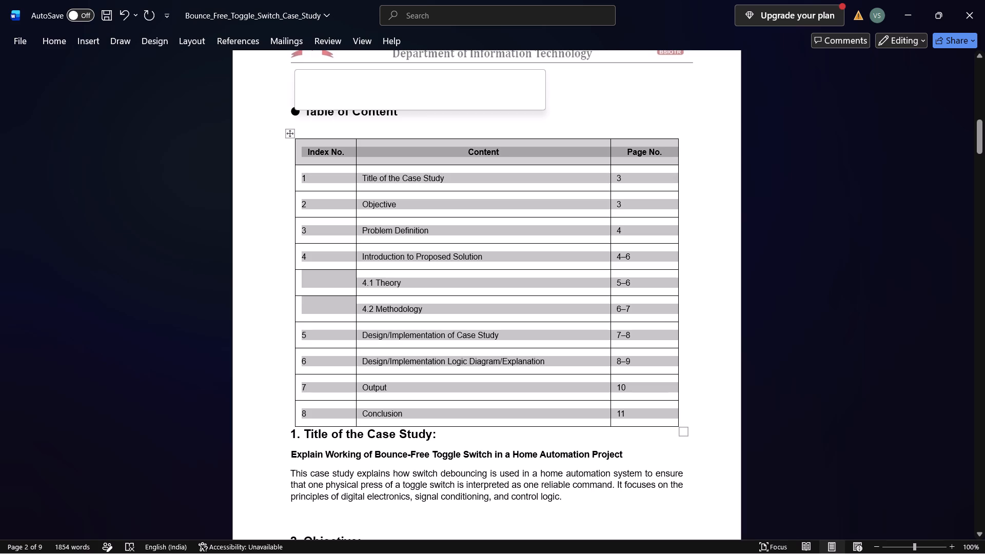
left_click(374, 84)
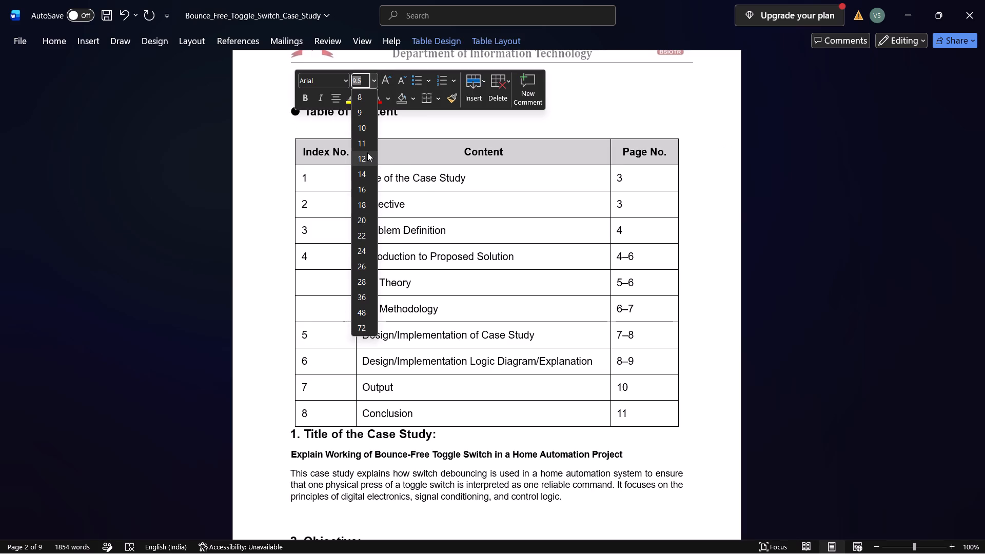
left_click(366, 155)
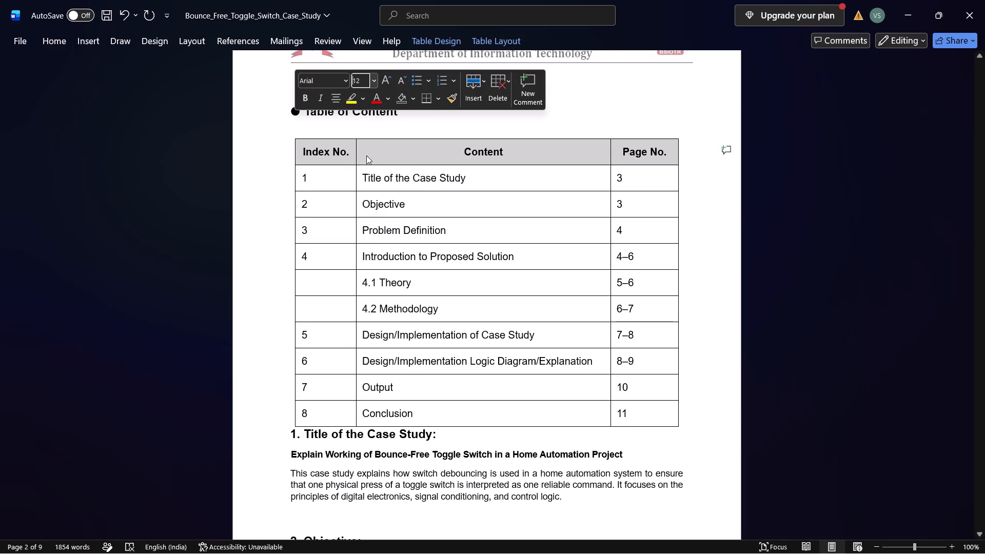
left_click(580, 95)
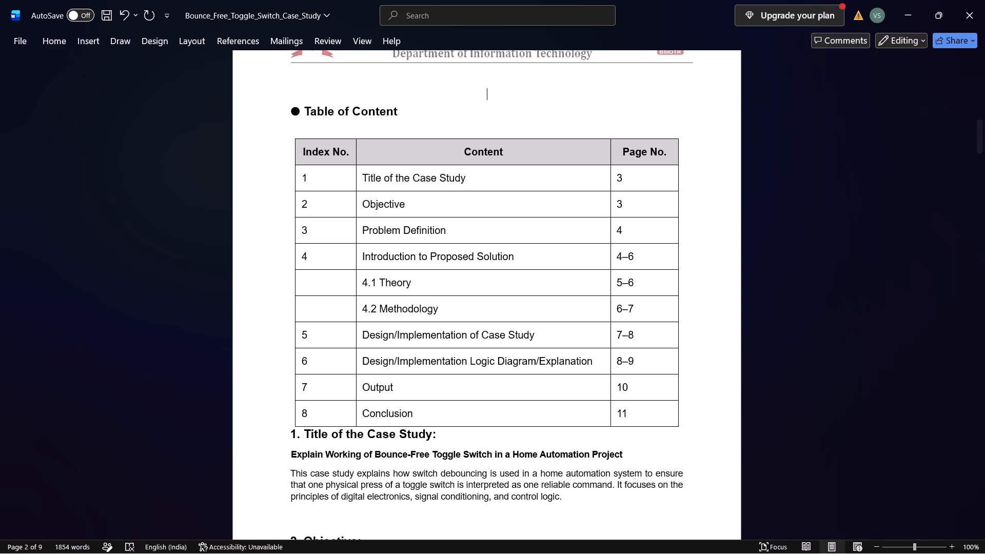
Insert blank lines before the "1. Title of the Case Study:" heading so that the section starts on page 3.
scroll(709, 334, "down", 1)
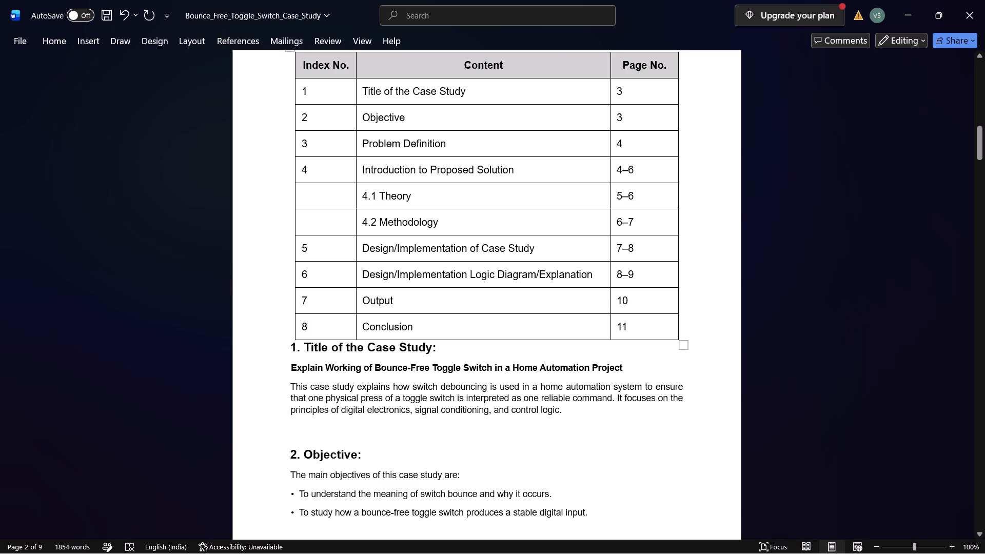
left_click(686, 334)
key("Down")
key("Down")
key("Left")
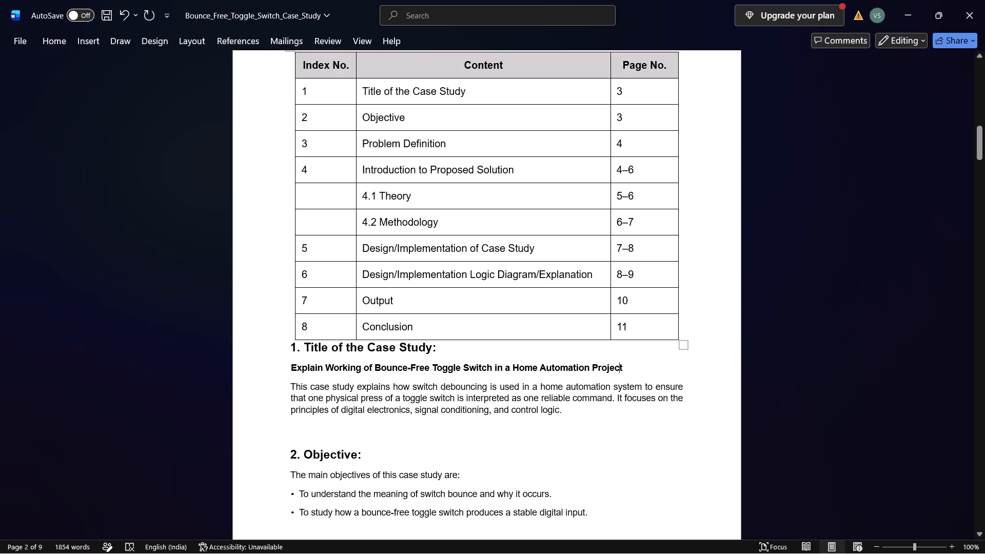
key("Left")
key("Left")
key("Left")
key("Left")
key("Left")
key("Left")
key("Up")
key("Left")
key("Left")
key("Left")
key("Left")
key("Left")
key("Left")
key("Left")
key("Left")
key("Left")
key("Left")
key("Left")
key("Left")
key("Left")
key("Left")
key("Left")
key("Left")
key("Left")
key("Left")
key("Left")
key("Left")
key("Left")
key("Left")
key("Left")
key("Left")
key("Left")
key("Left")
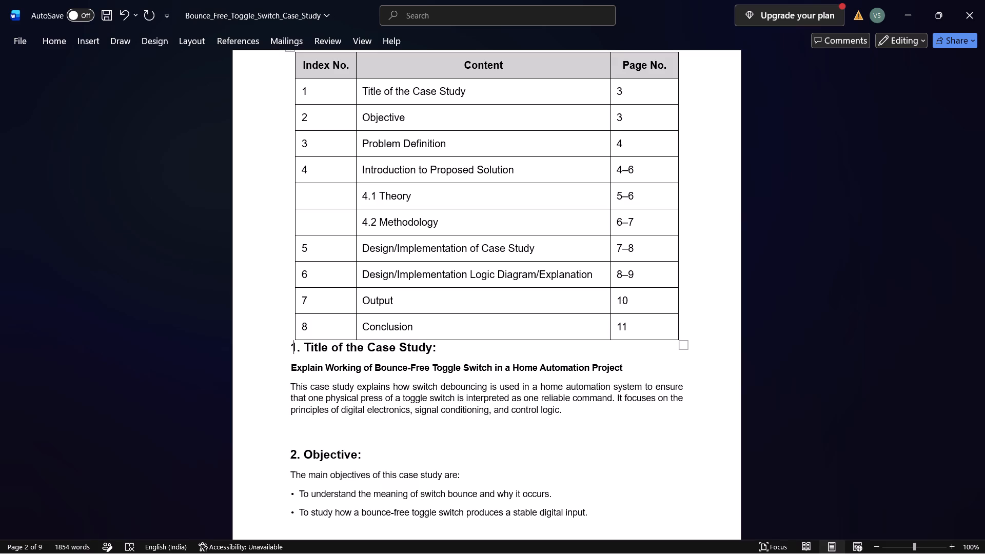
key("Left")
key("Right")
key("Return")
key("Return")
key("Return")
key("Return")
key("Return")
key("Return")
key("Return")
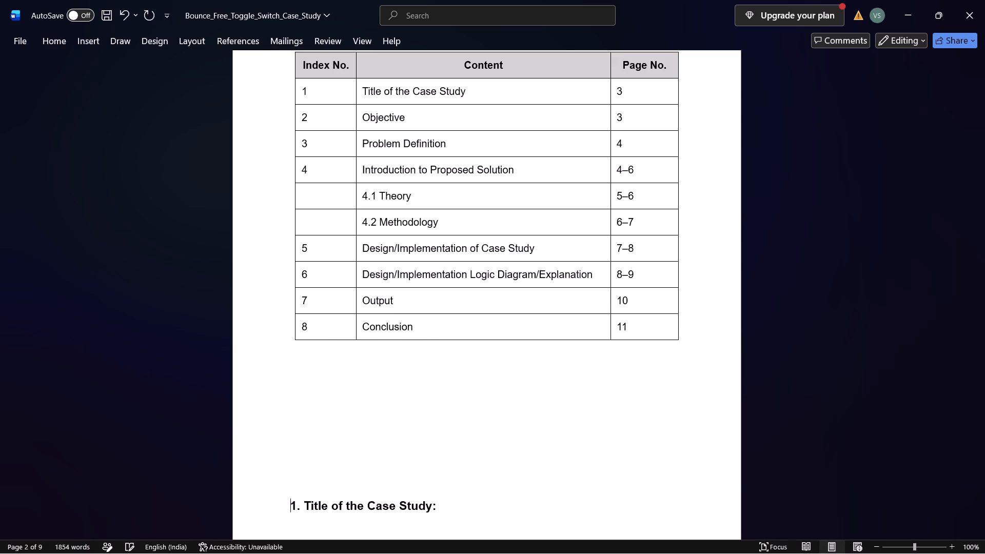
key("Return")
key("Return")
key("Return")
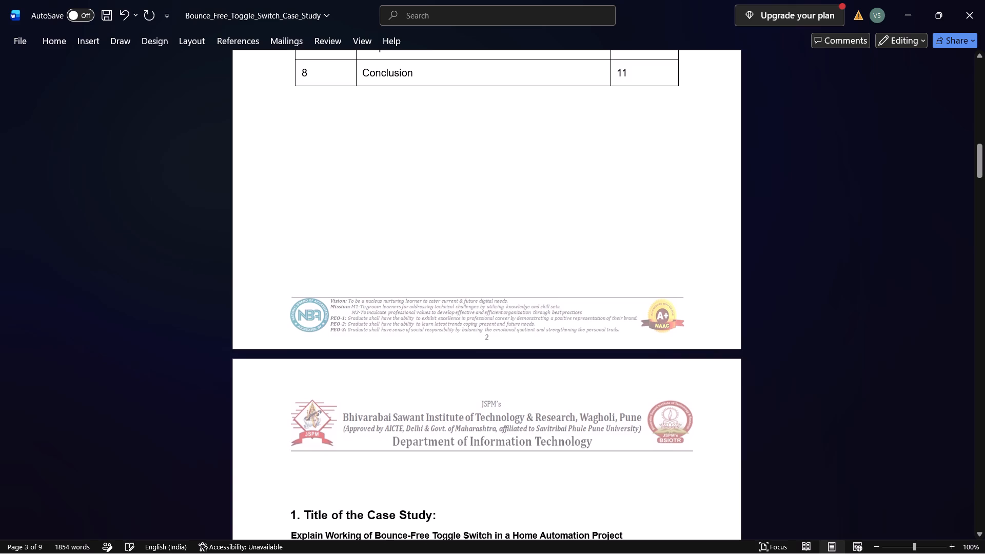
key("BackSpace")
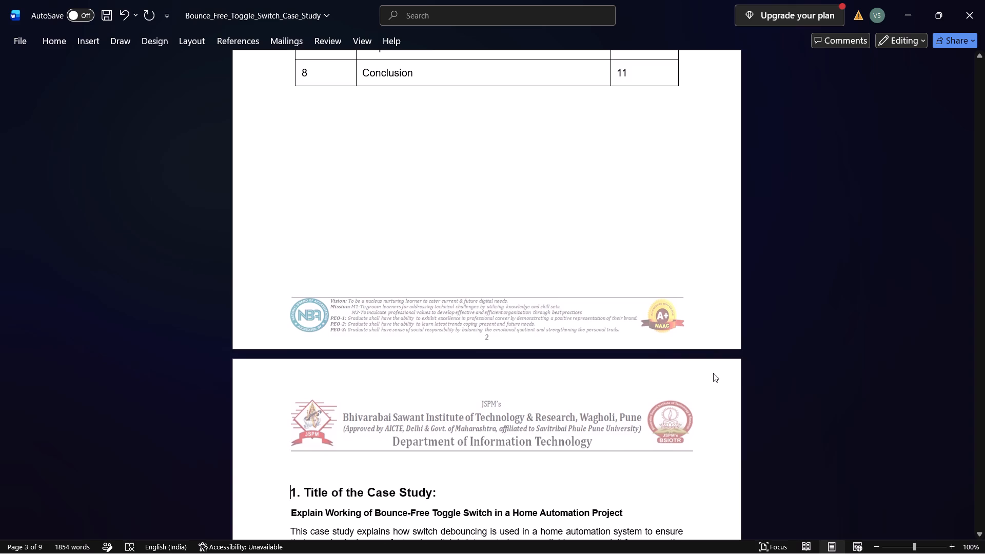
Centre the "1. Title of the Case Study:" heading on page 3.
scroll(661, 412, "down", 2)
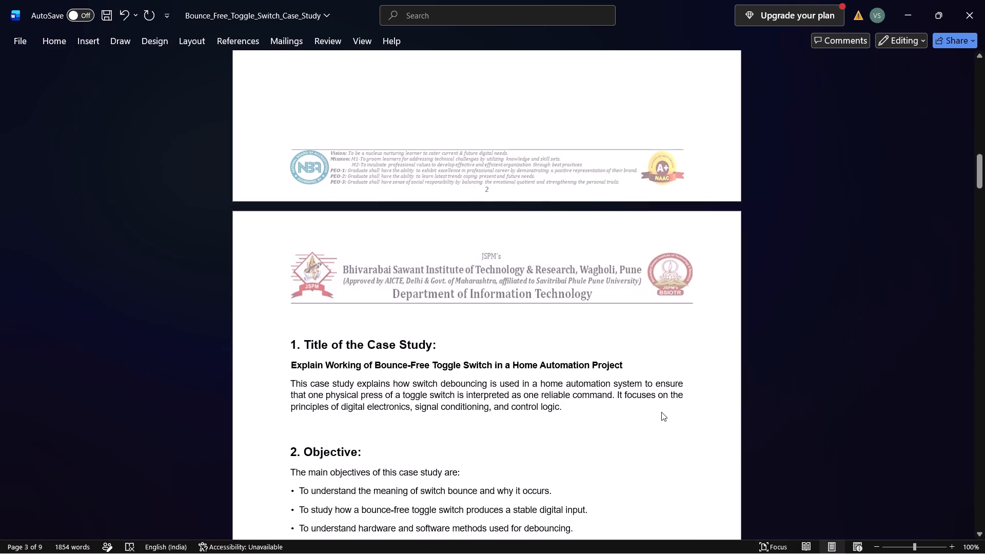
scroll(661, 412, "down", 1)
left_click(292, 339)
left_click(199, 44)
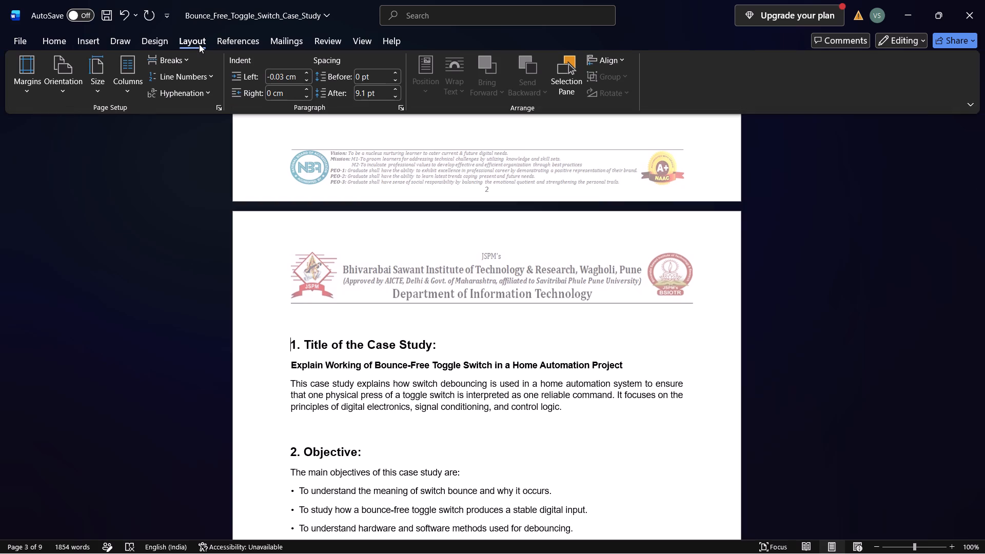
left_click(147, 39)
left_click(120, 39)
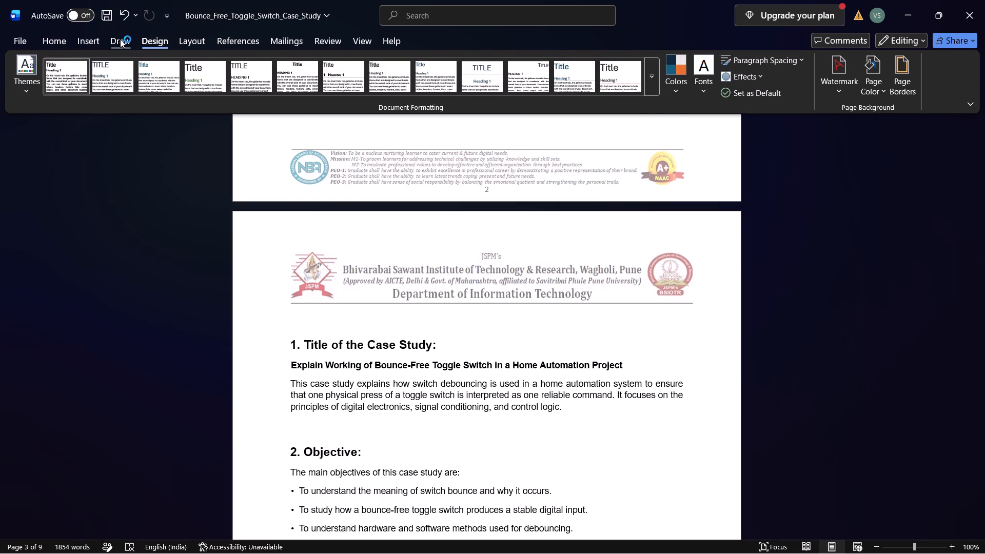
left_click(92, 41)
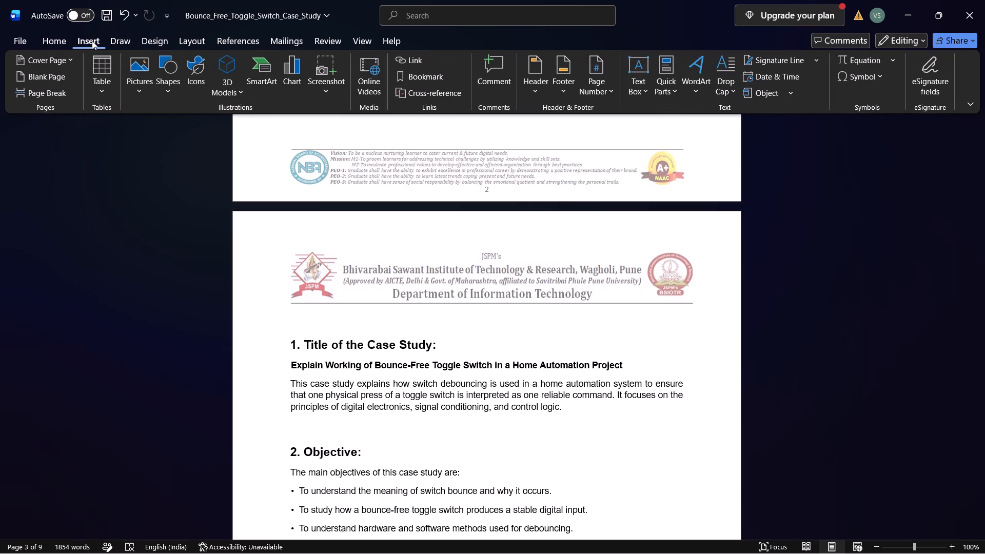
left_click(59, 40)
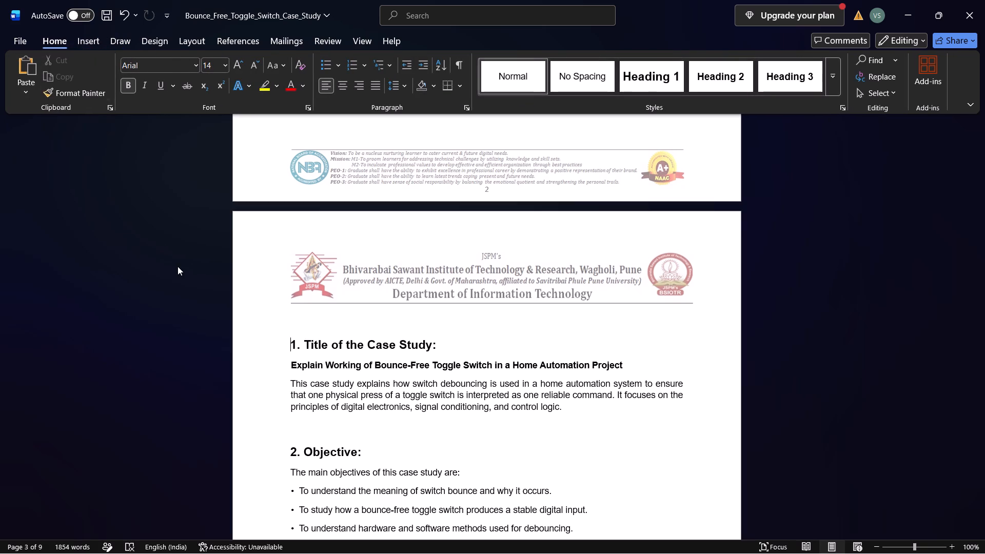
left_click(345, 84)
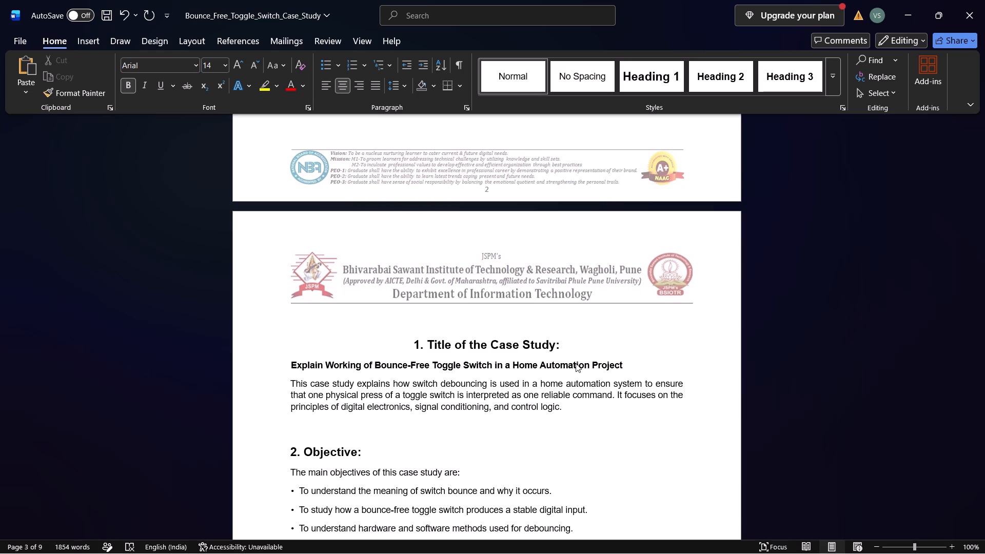
Delete the colon at the end of the "1. Title of the Case Study:" heading.
left_click(553, 342)
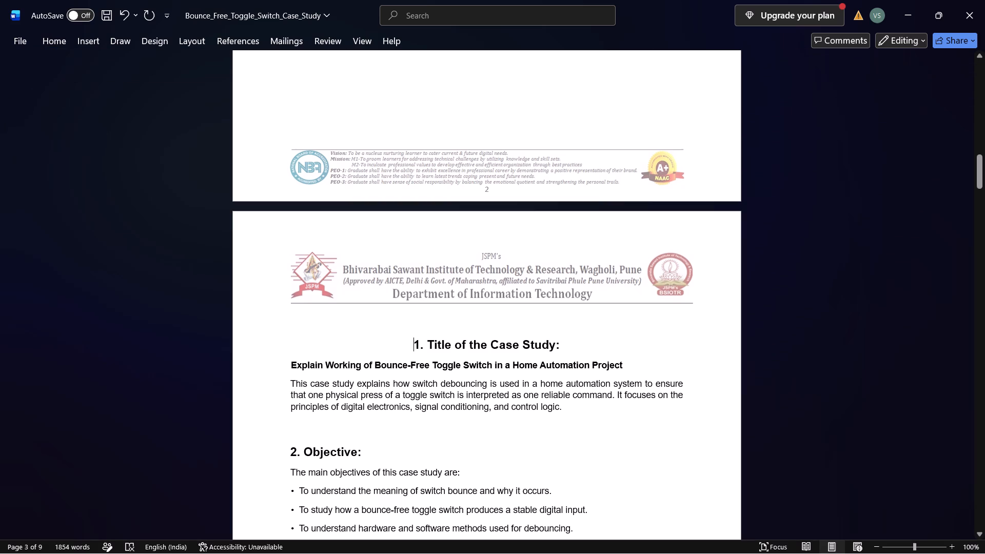
left_click_drag(561, 343, 502, 344)
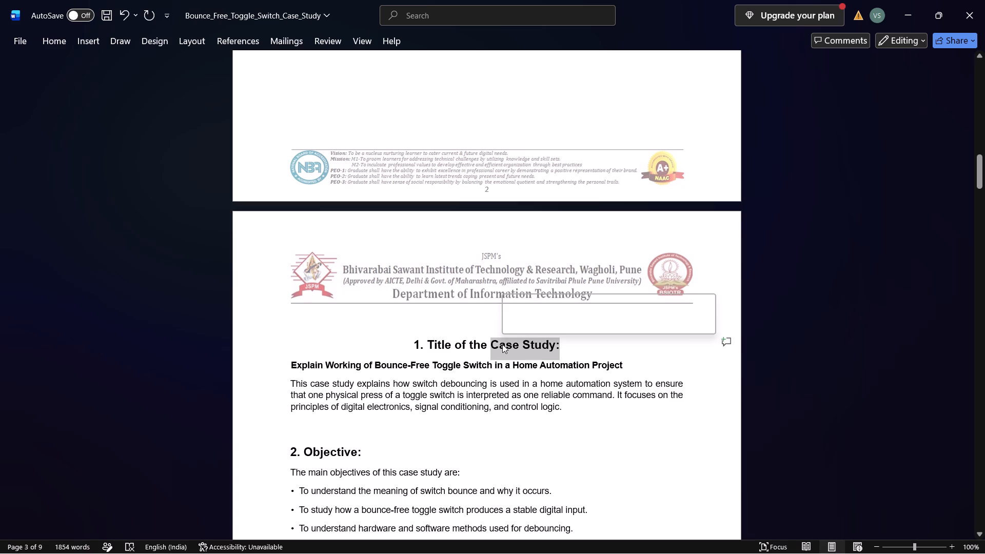
left_click(460, 316)
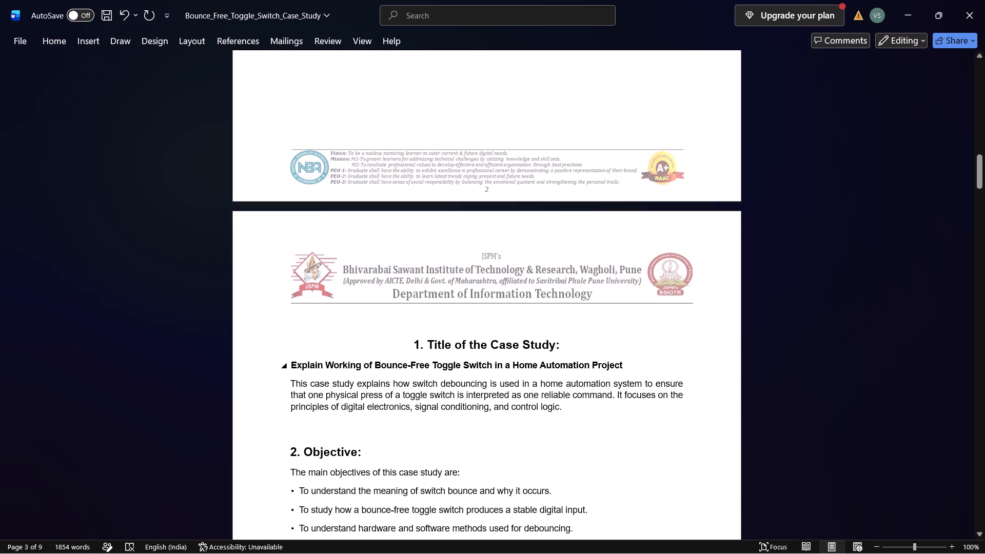
left_click(561, 345)
key("BackSpace")
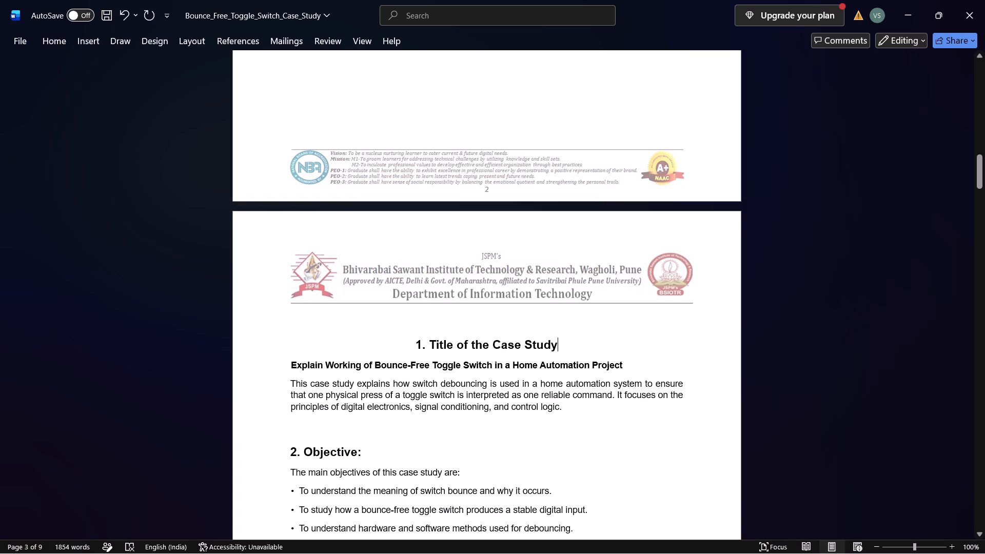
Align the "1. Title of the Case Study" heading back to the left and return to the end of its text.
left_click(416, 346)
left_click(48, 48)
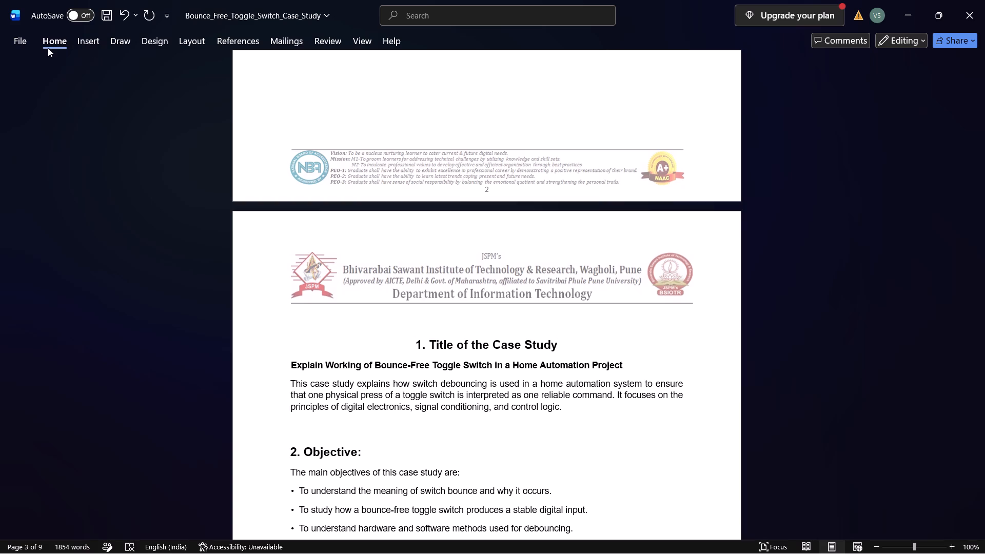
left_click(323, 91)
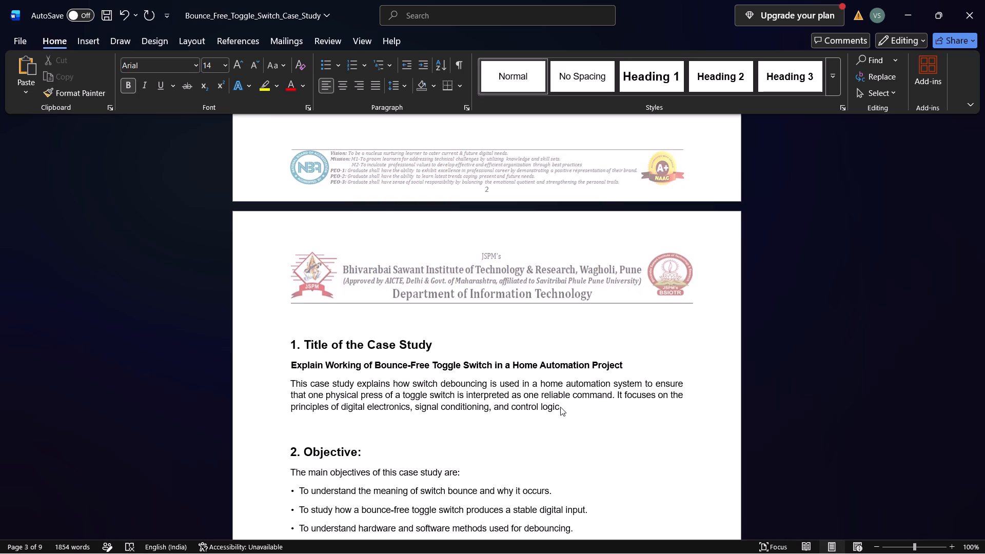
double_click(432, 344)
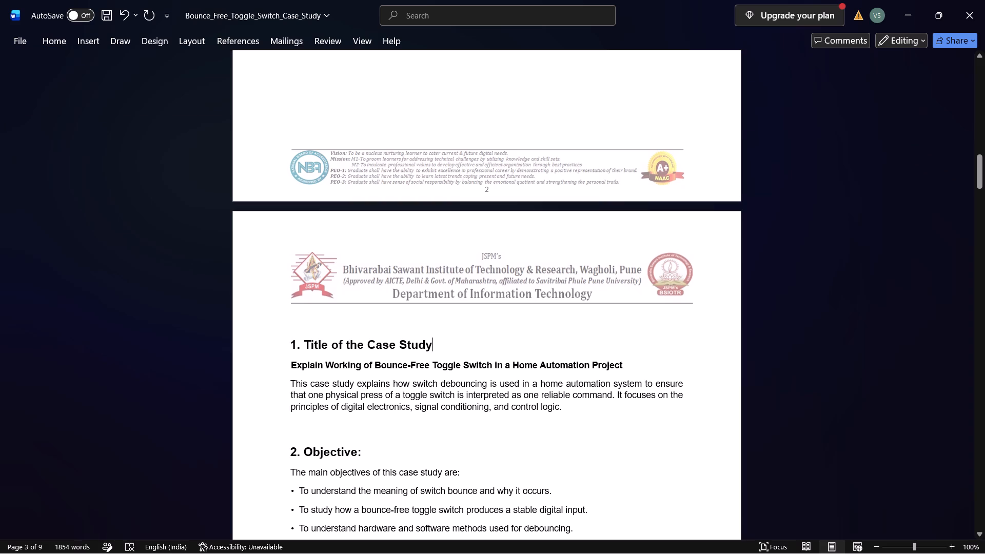
Set the project subtitle and description paragraph under "1. Title of the Case Study" to 12 pt.
key("Down")
left_click_drag(565, 409, 361, 393)
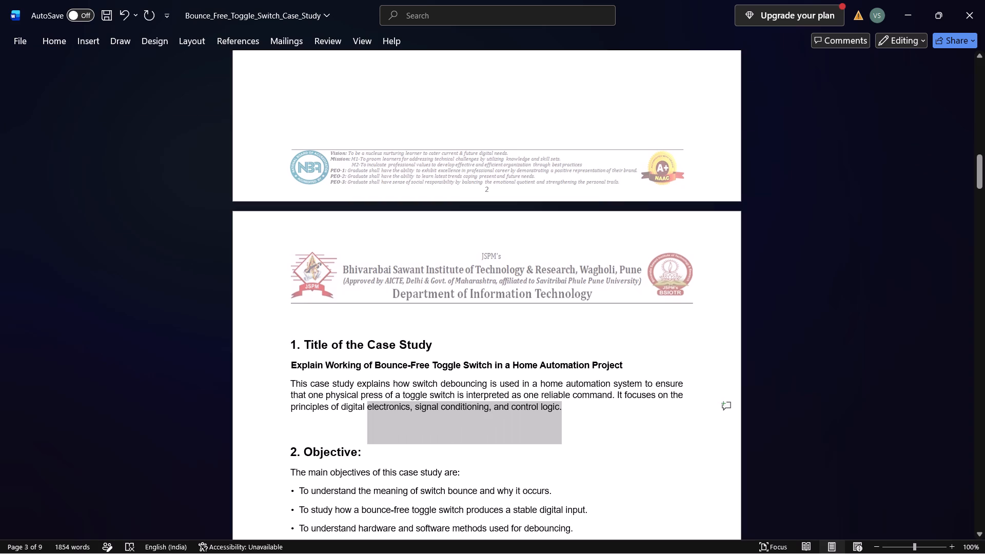
left_click_drag(361, 393, 304, 371)
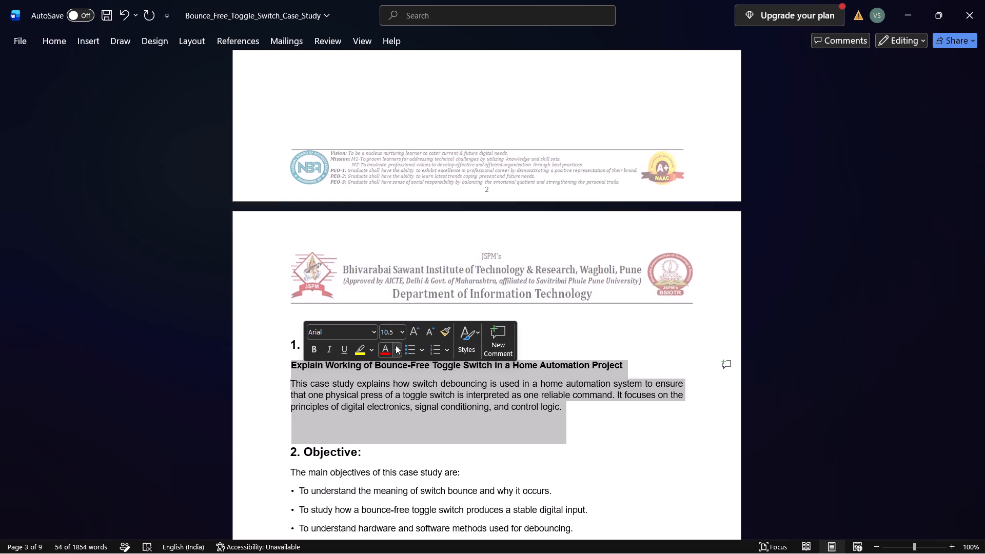
left_click(402, 334)
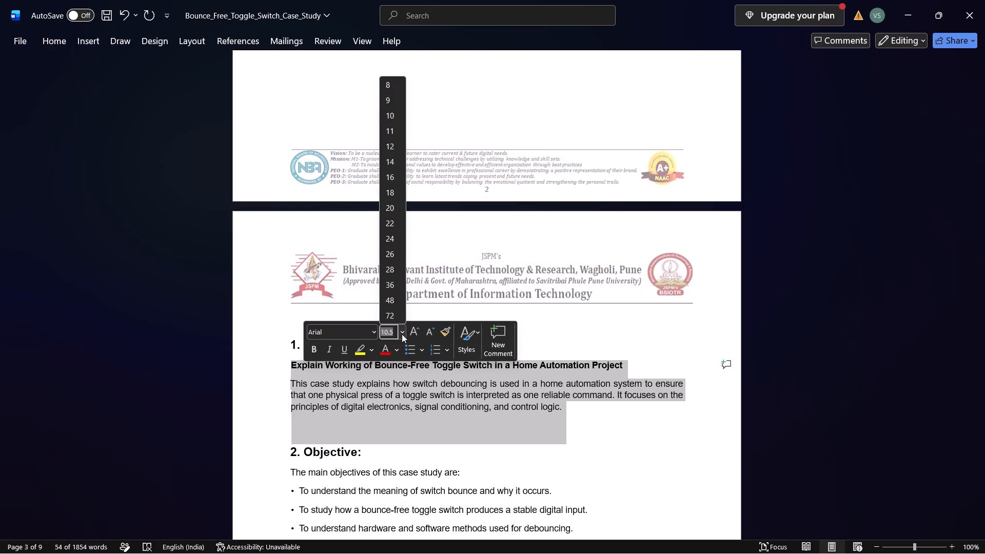
left_click(393, 147)
Insert extra blank space after the section 1 description, moving the "2. Objective:" heading further down page 3.
left_click(511, 456)
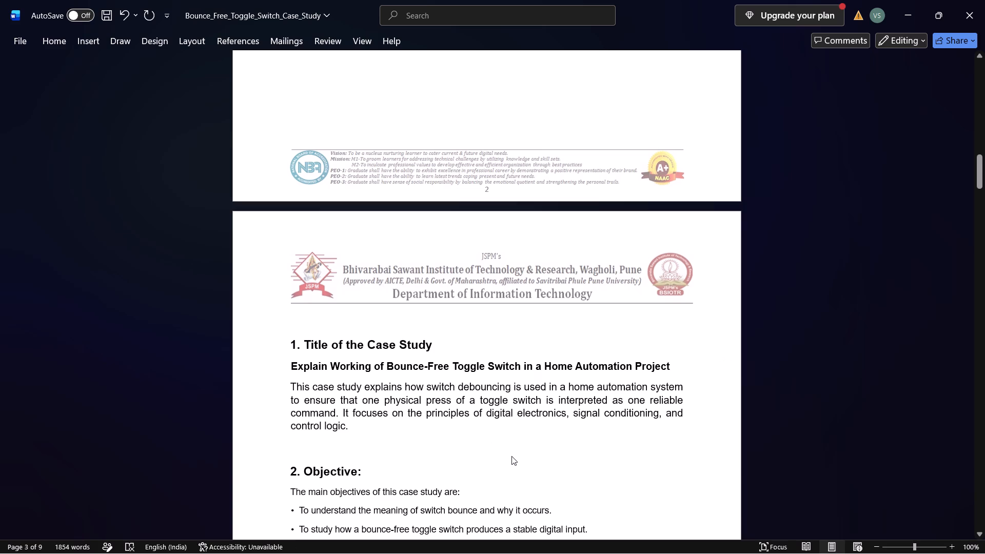
scroll(511, 456, "down", 5)
scroll(511, 456, "up", 1)
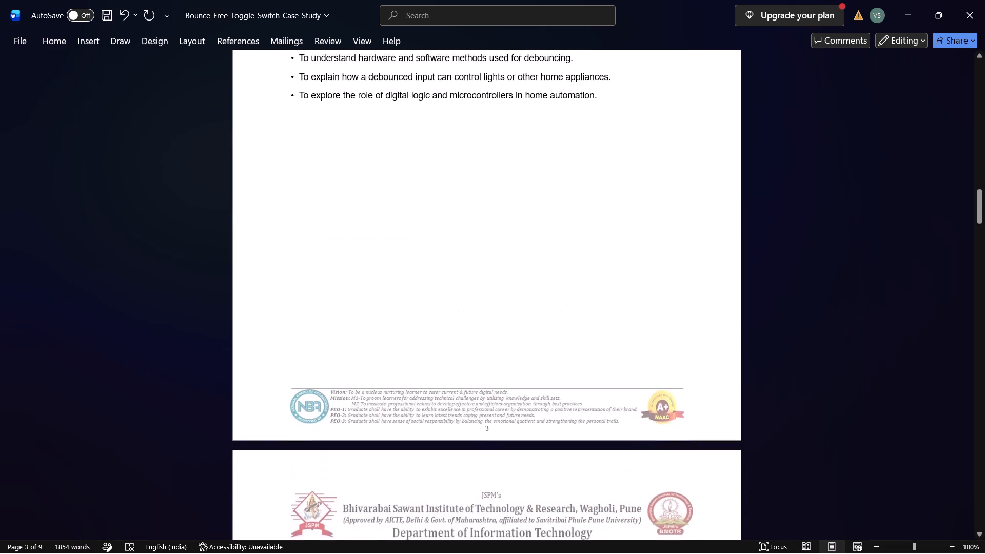
scroll(511, 456, "up", 1)
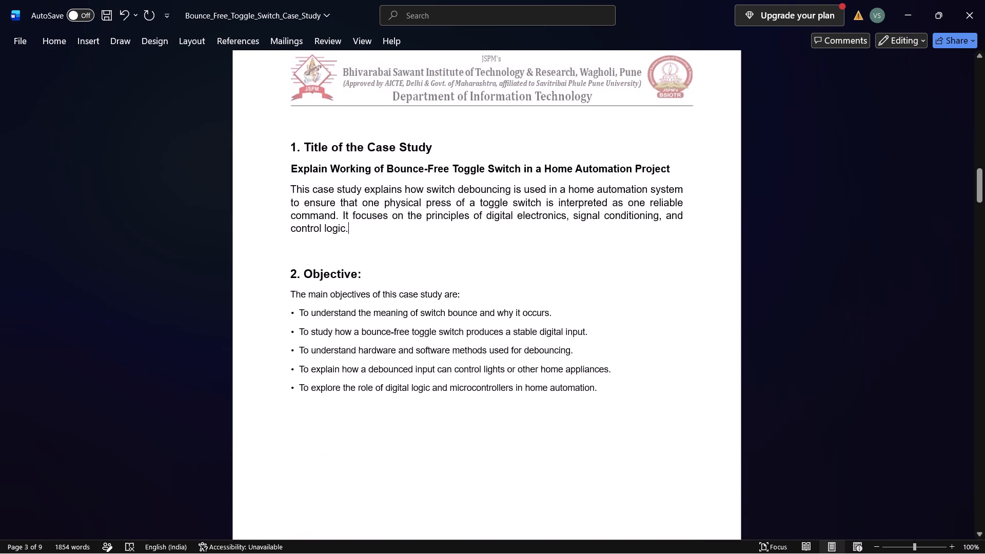
key("Return")
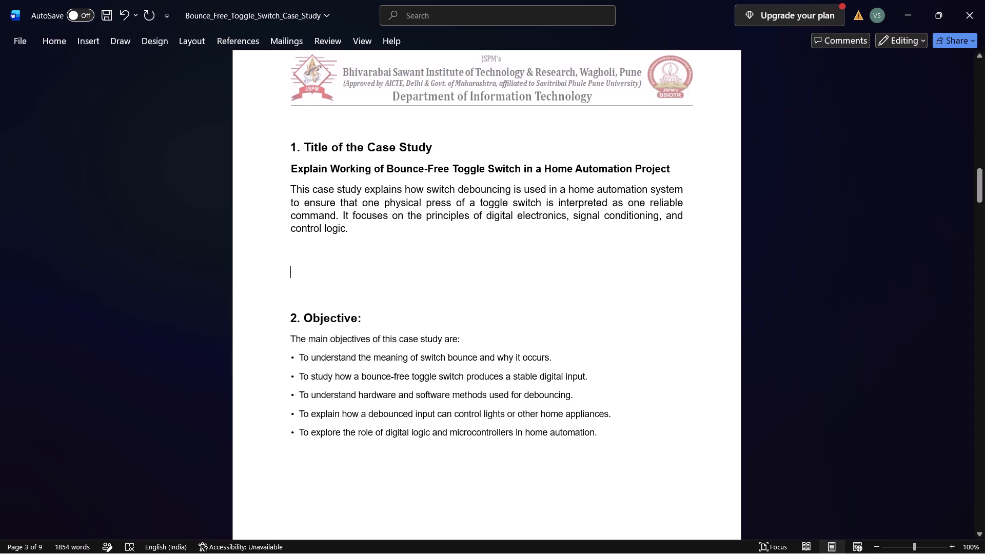
Delete the colon at the end of the "2. Objective:" heading.
left_click(362, 318)
key("BackSpace")
Set the introductory line and all bullet points under "2. Objective" to 12 pt.
left_click_drag(603, 438, 344, 381)
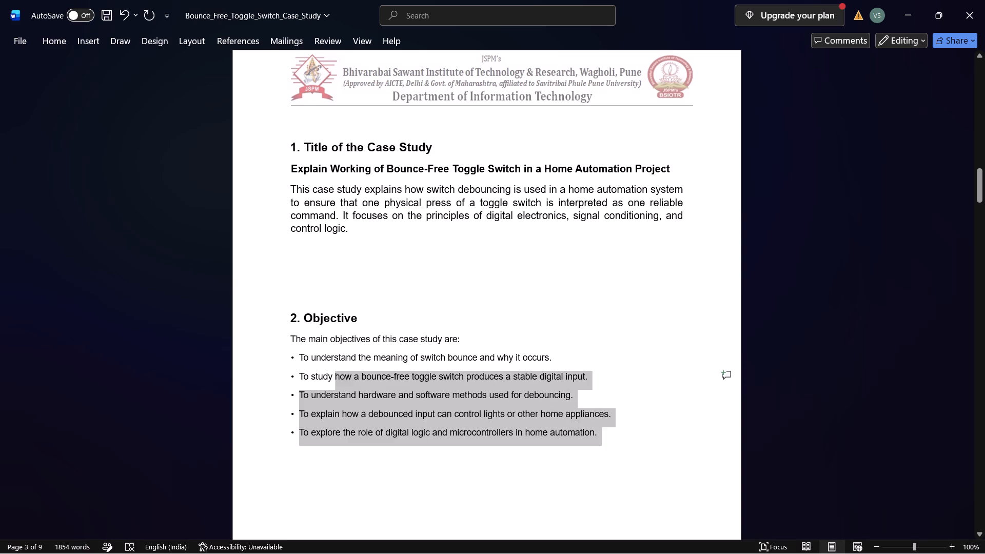
left_click_drag(344, 381, 273, 342)
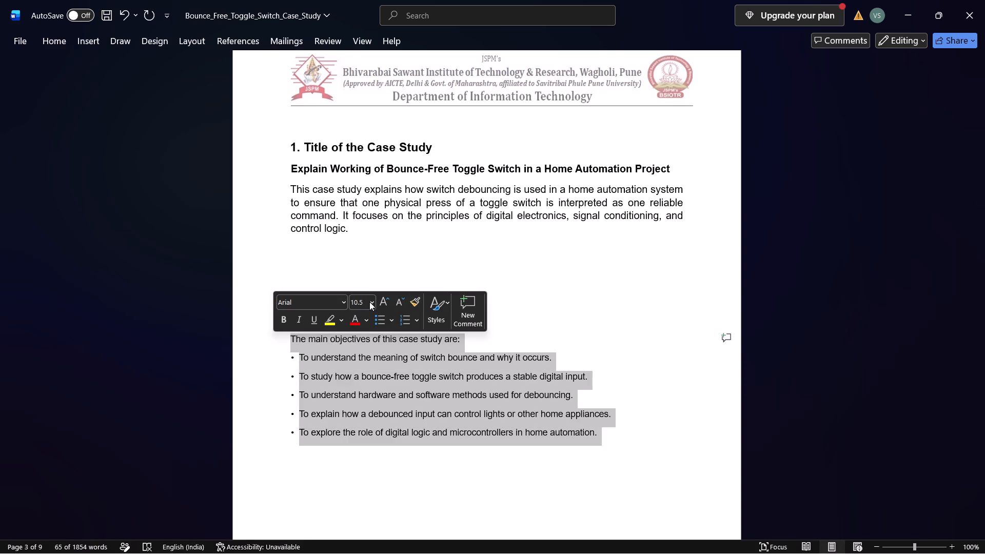
left_click(369, 302)
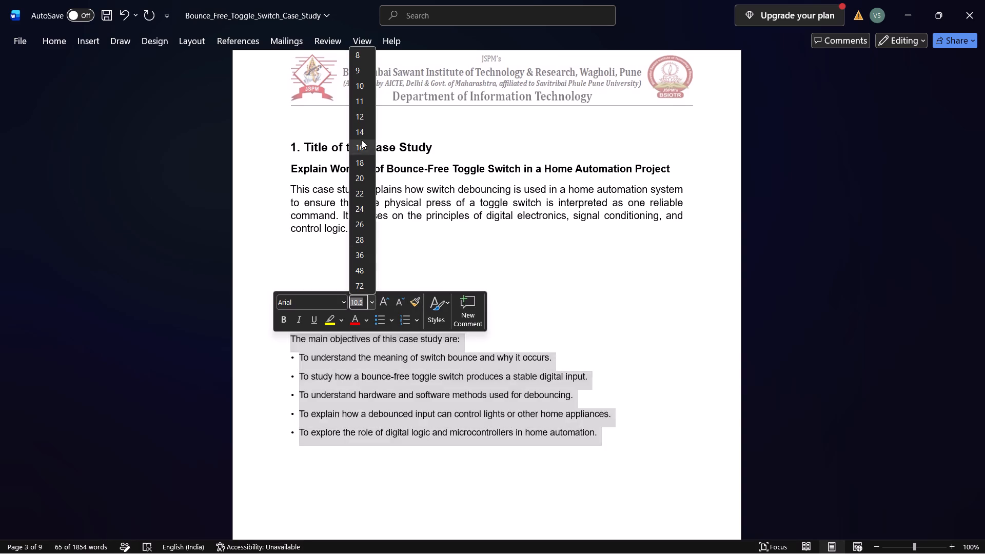
left_click(360, 113)
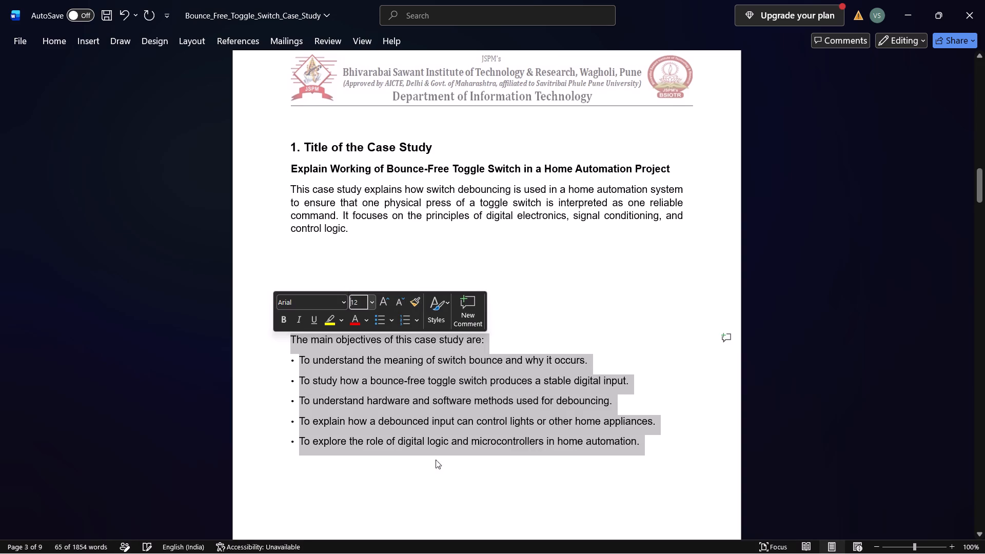
left_click(502, 496)
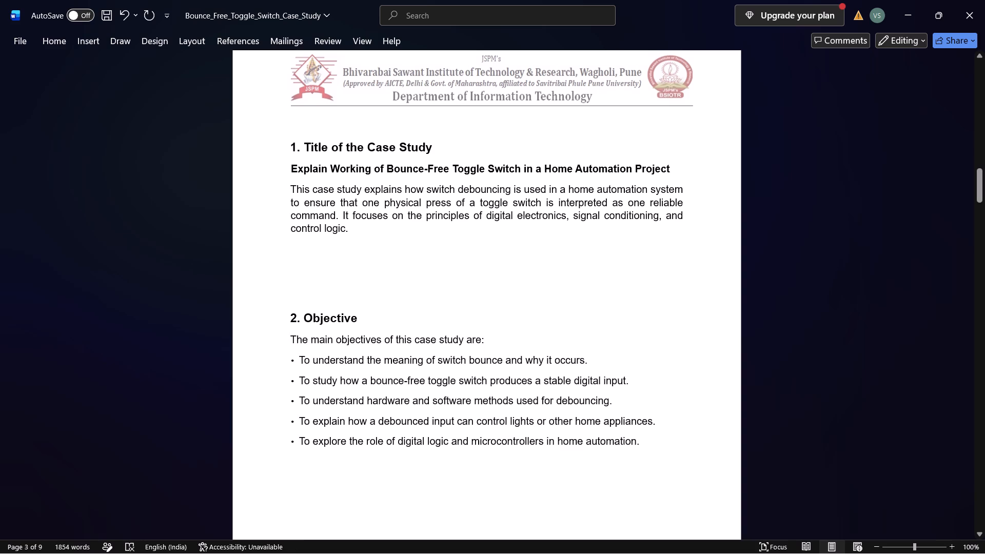
Insert a blank line above the "3. Problem Definition:" heading on page 4, separating it from the header banner.
scroll(502, 496, "right", 1)
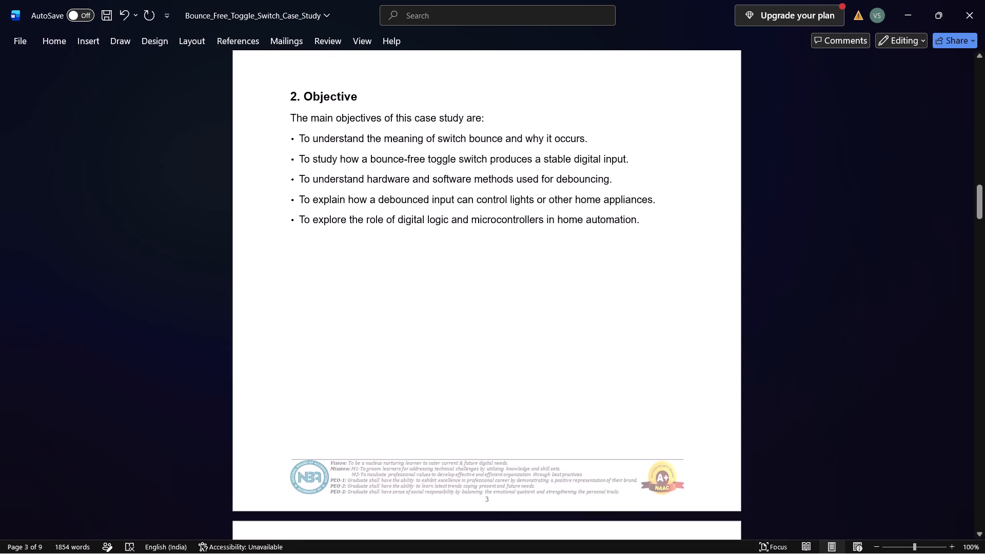
scroll(502, 496, "right", 1)
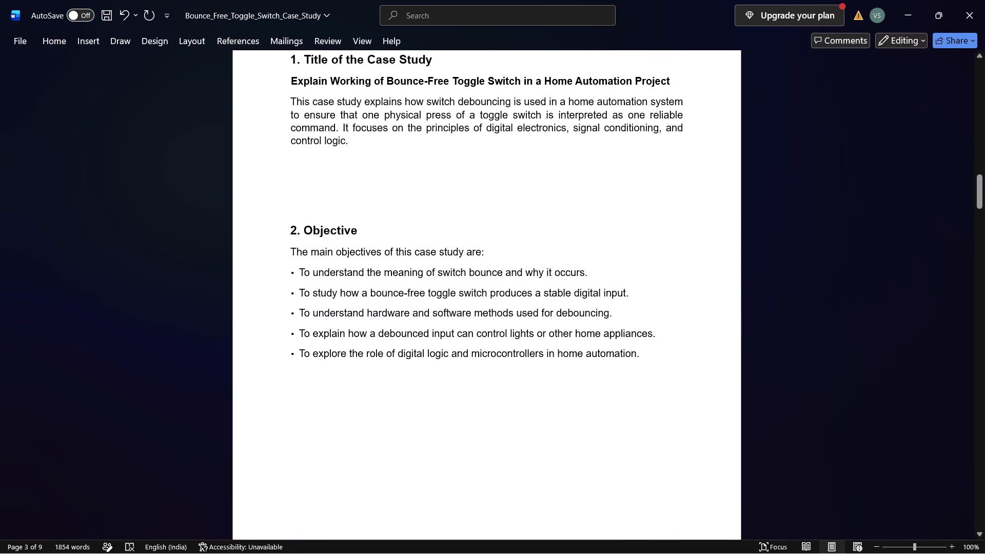
scroll(502, 496, "down", 6)
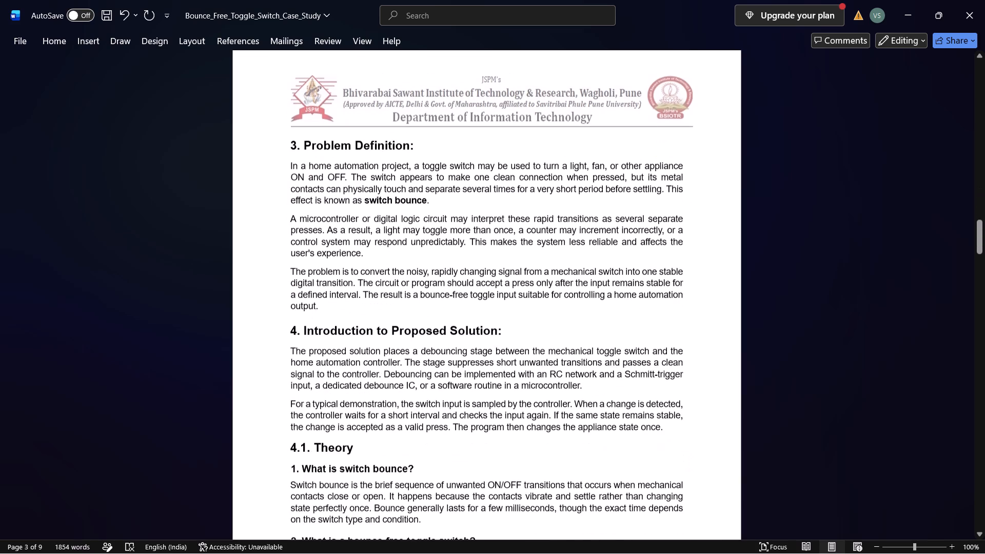
scroll(502, 496, "down", 1)
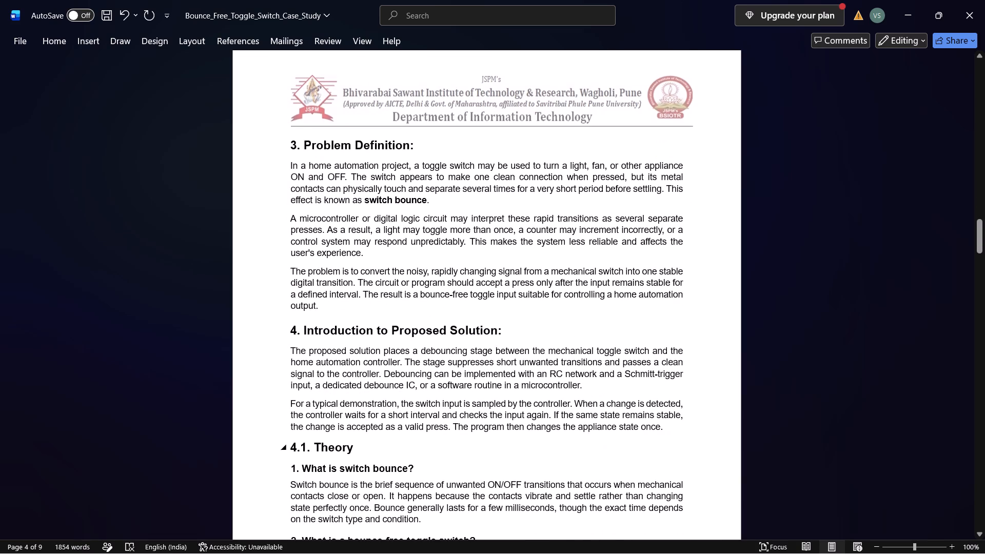
left_click(417, 145)
scroll(417, 145, "up", 2)
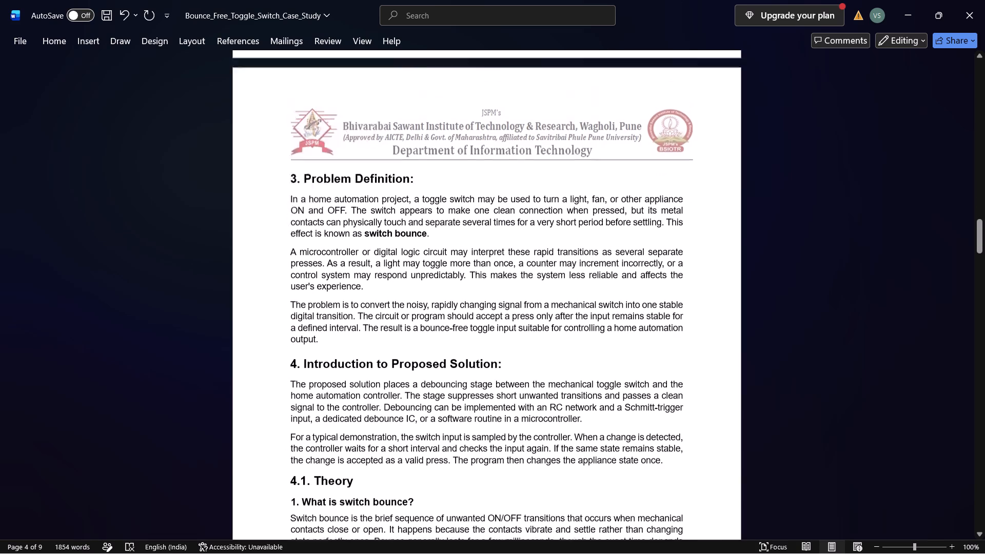
scroll(417, 145, "up", 5)
scroll(417, 145, "right", 2)
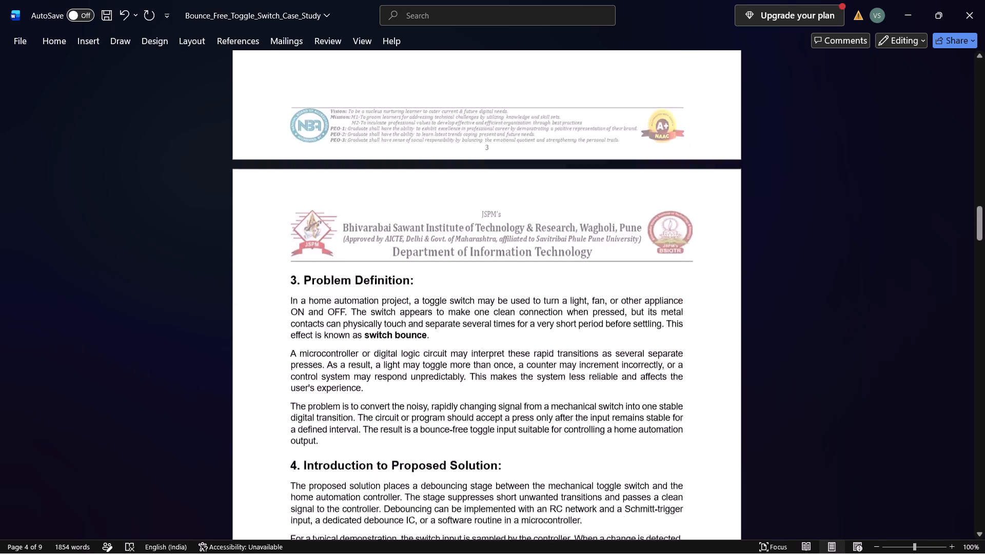
scroll(417, 145, "up", 3)
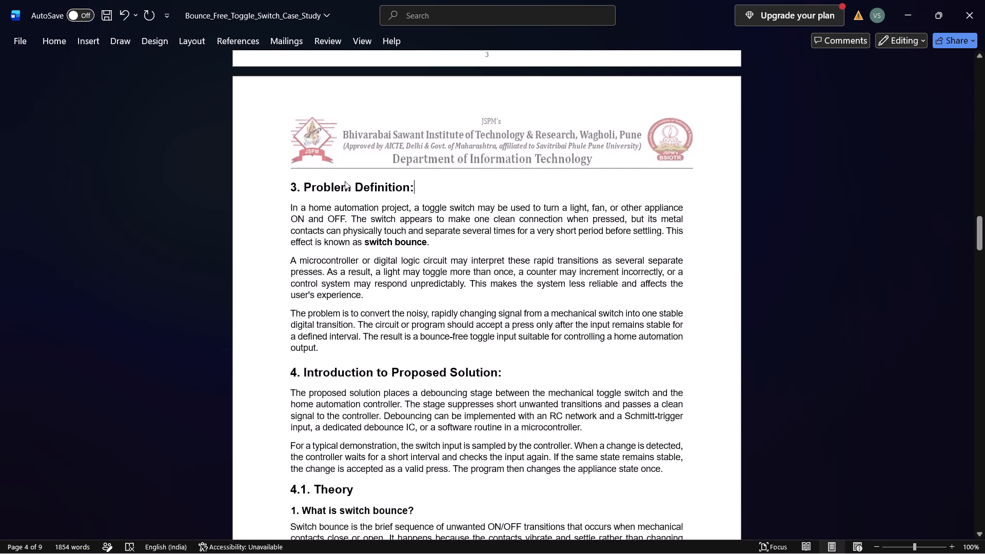
left_click(288, 184)
key("Return")
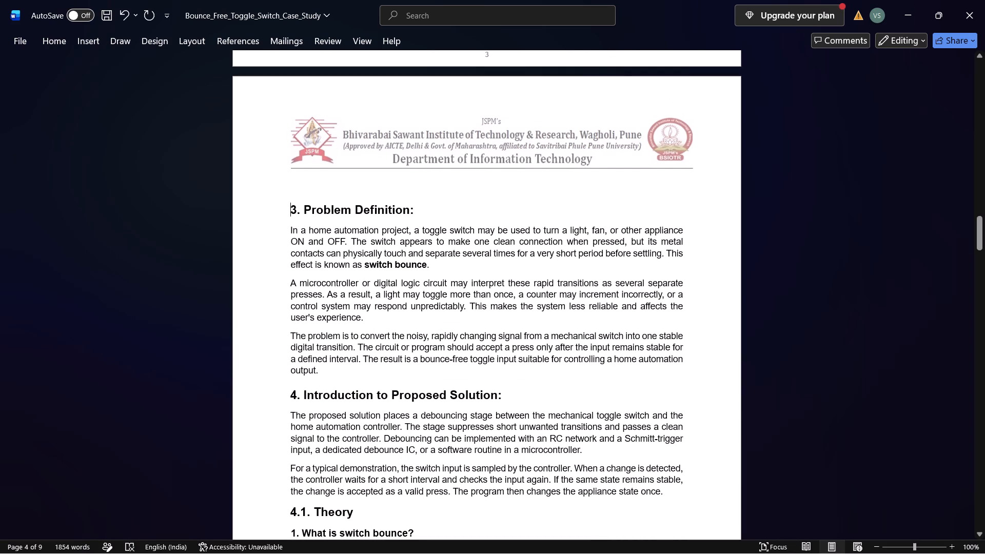
Set the three body paragraphs under "3. Problem Definition:" to 12 pt.
left_click_drag(326, 377, 276, 228)
left_click(376, 190)
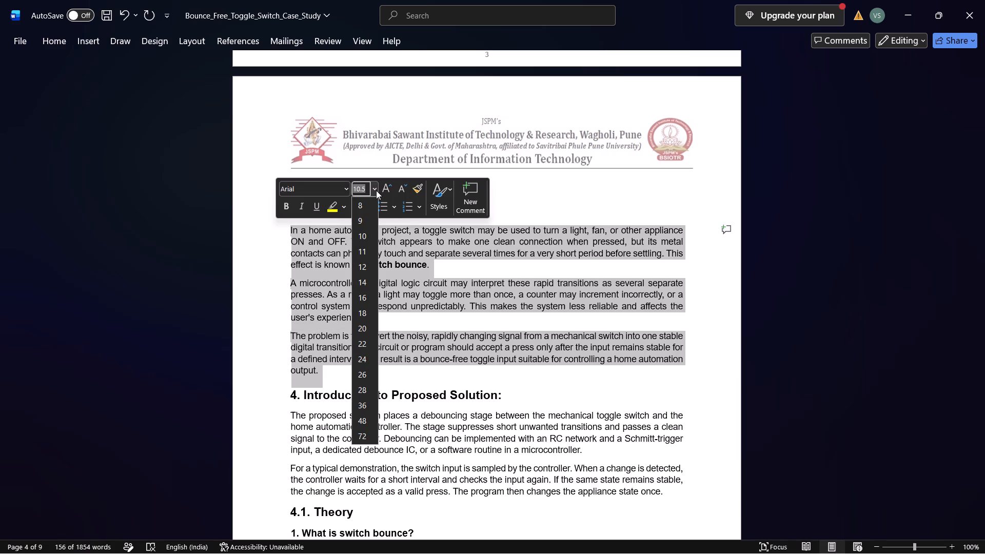
left_click(357, 270)
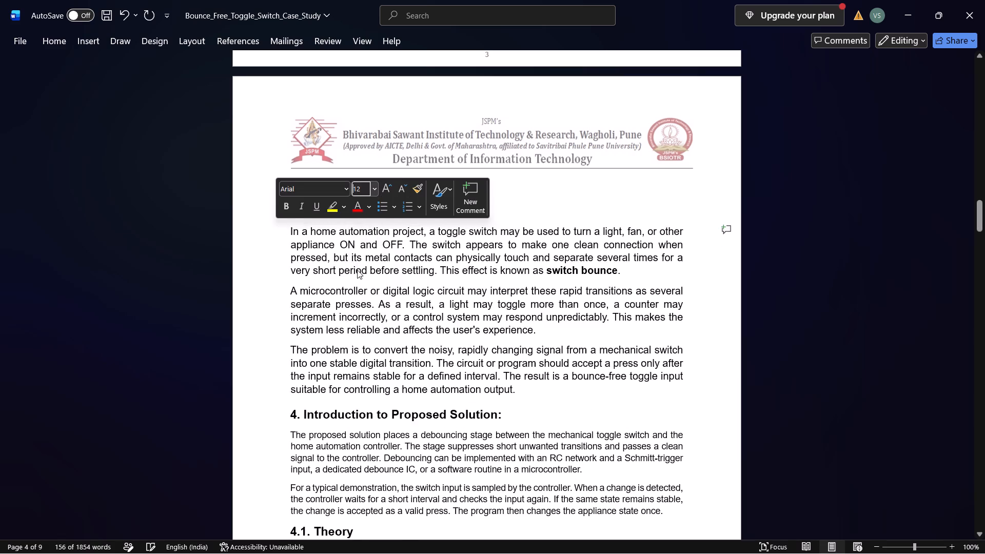
Insert blank lines before "4. Introduction to Proposed Solution:" until the "2. What is a bounce-free toggle switch?" heading moves to page 5.
left_click(554, 397)
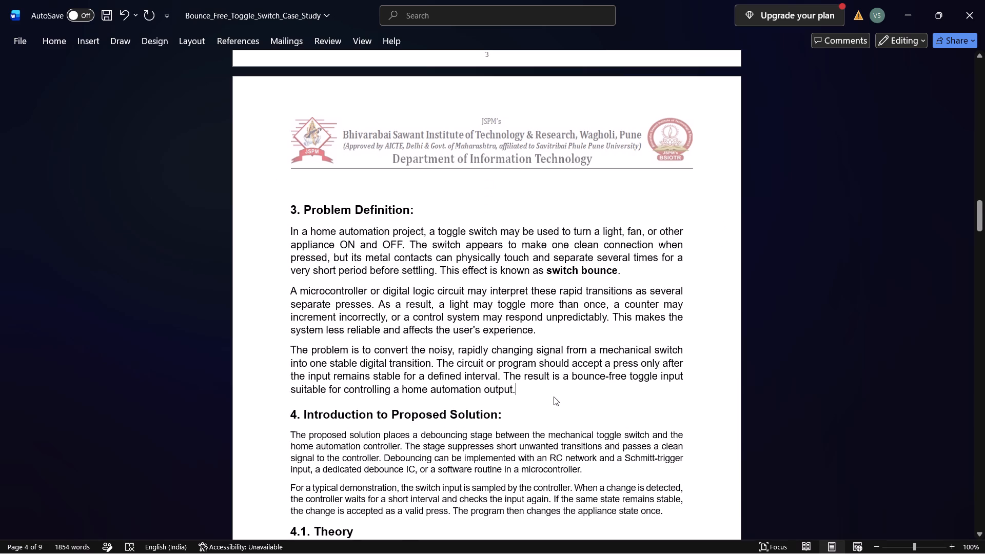
left_click(554, 397)
key("Return")
key("Return")
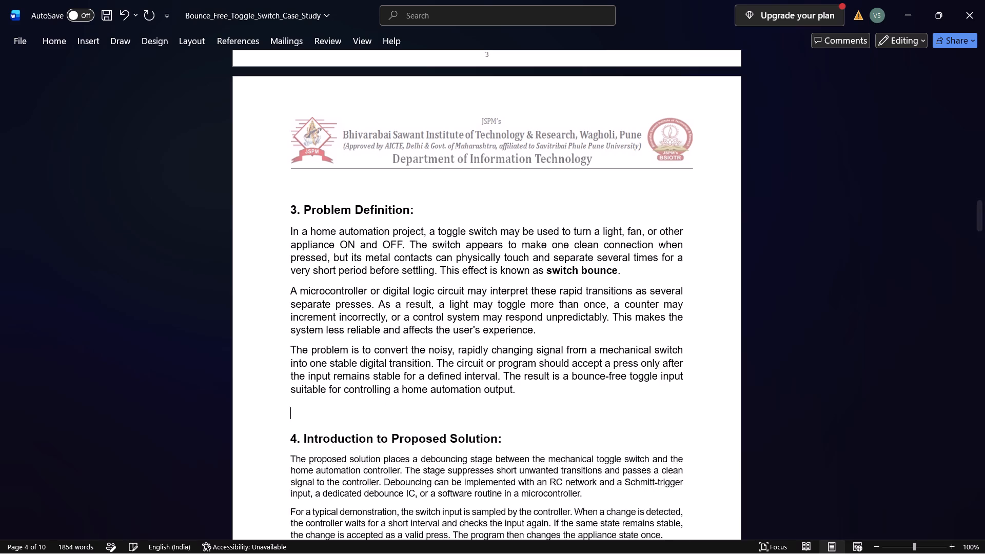
scroll(554, 397, "down", 3)
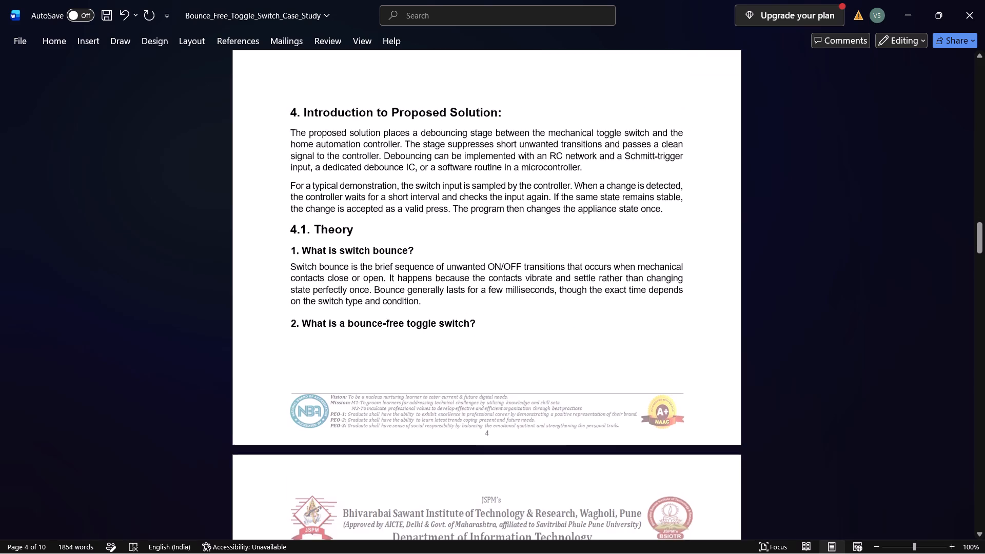
scroll(554, 397, "down", 4)
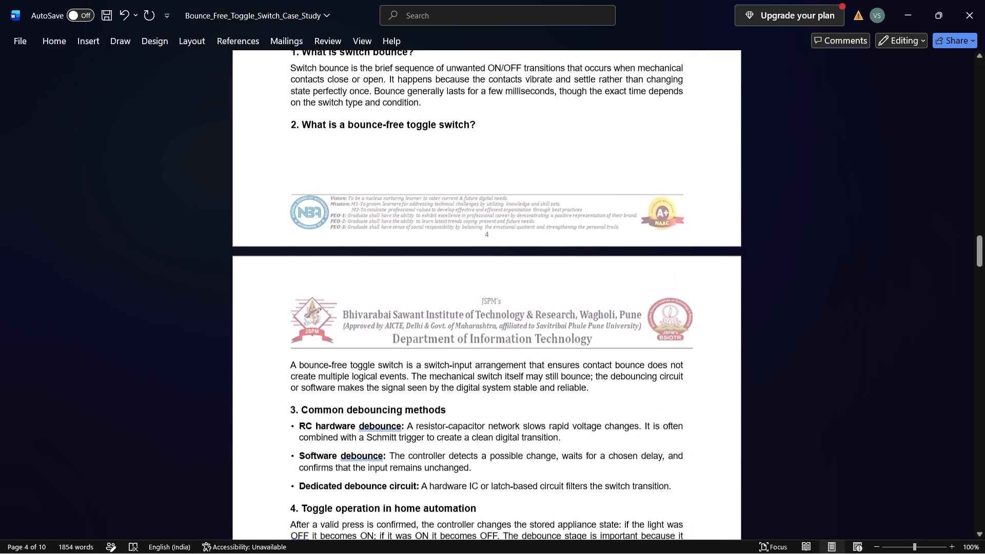
scroll(554, 397, "down", 1)
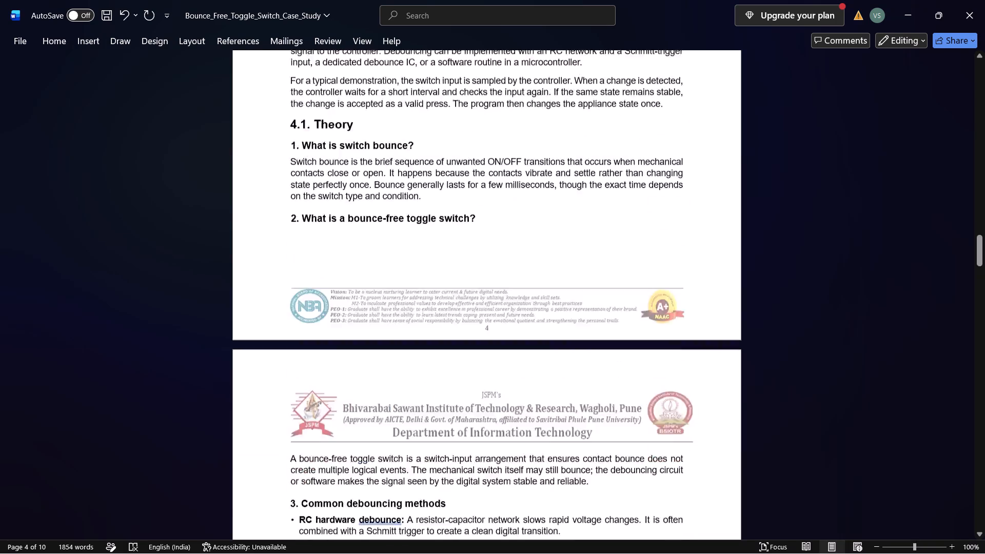
scroll(554, 397, "up", 1)
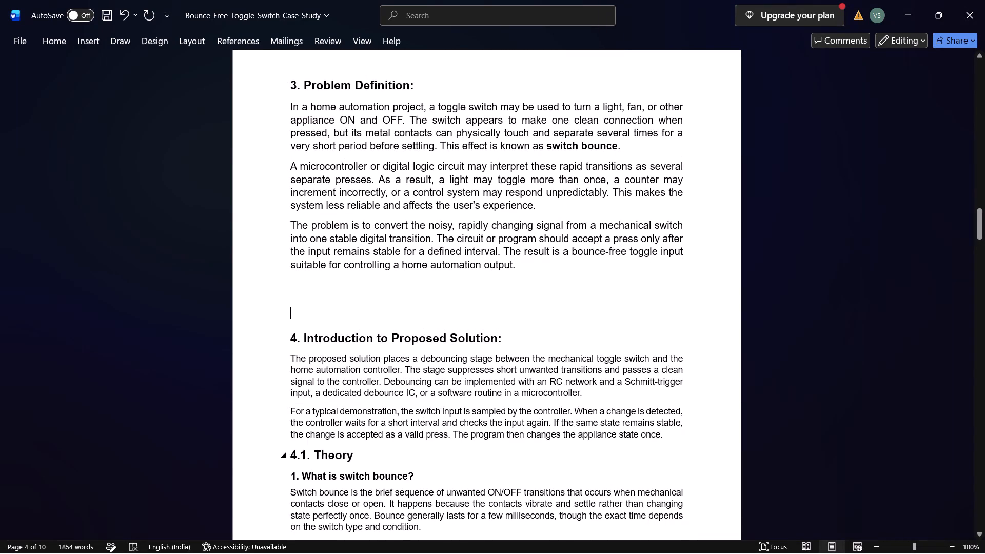
key("Return")
scroll(545, 468, "down", 2)
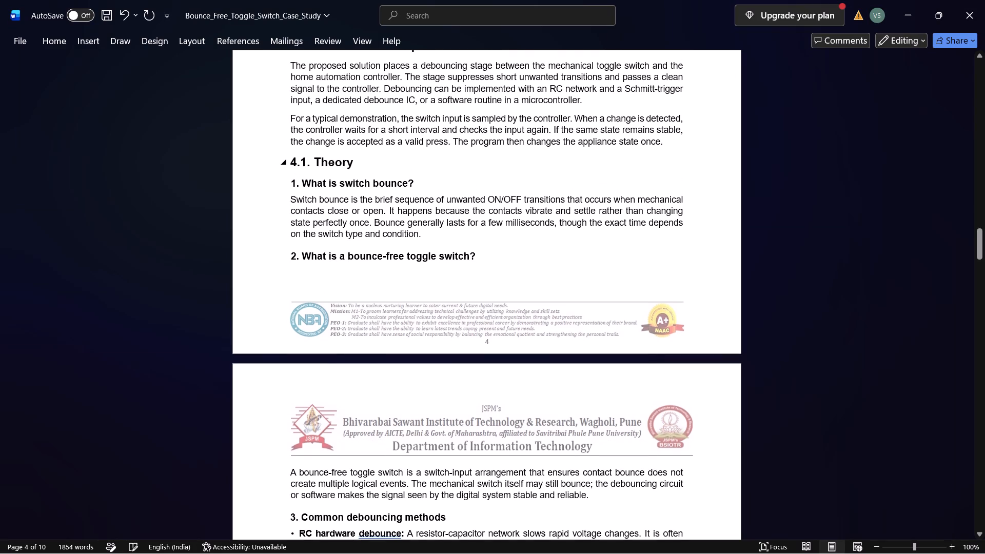
scroll(545, 468, "down", 1)
key("Return")
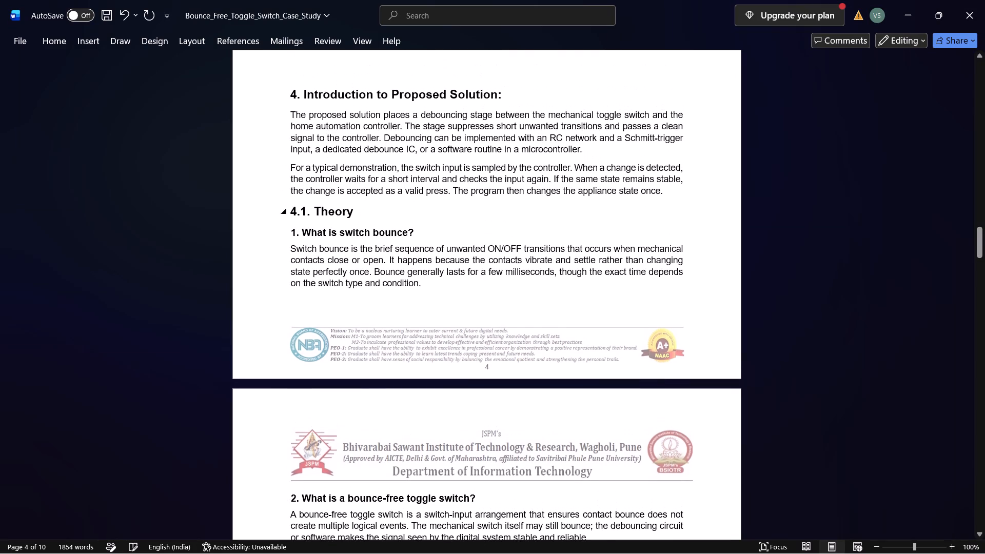
scroll(617, 430, "up", 2)
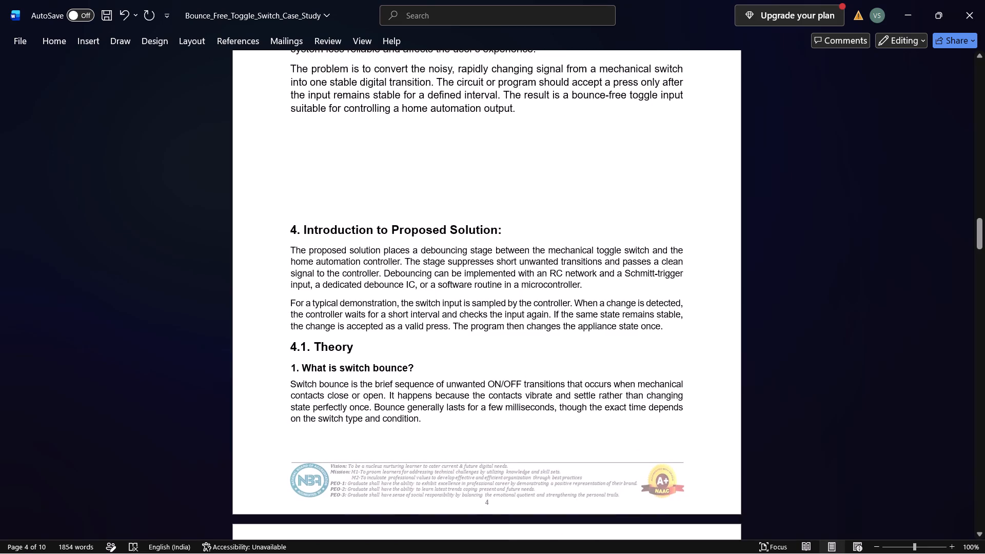
Reduce the gap above the "4. Introduction to Proposed Solution:" heading by one blank line.
key("BackSpace")
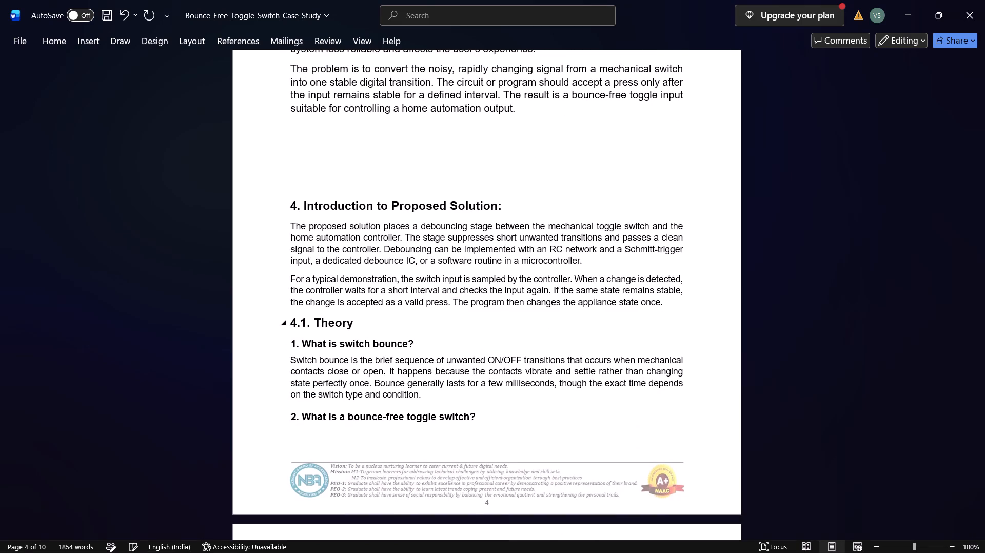
key("BackSpace")
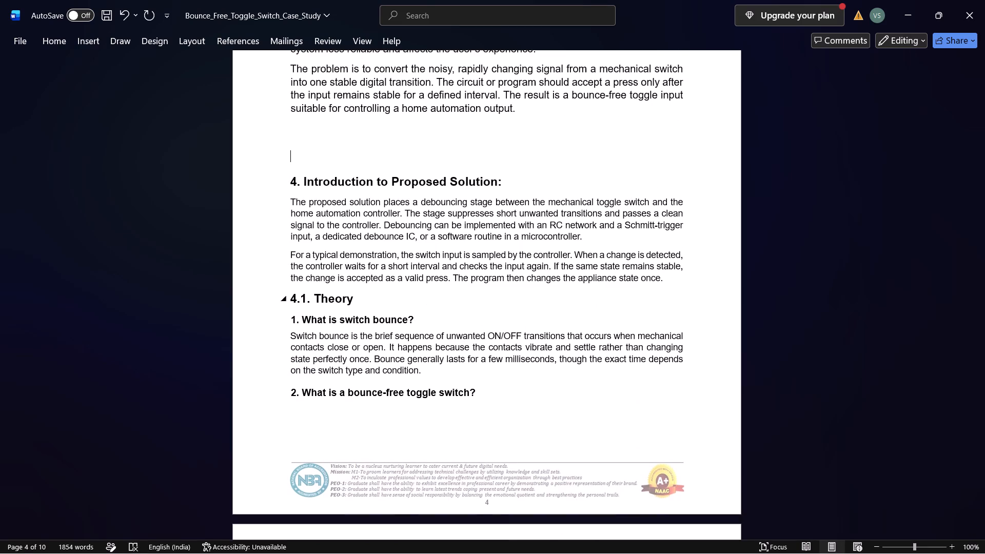
key("Return")
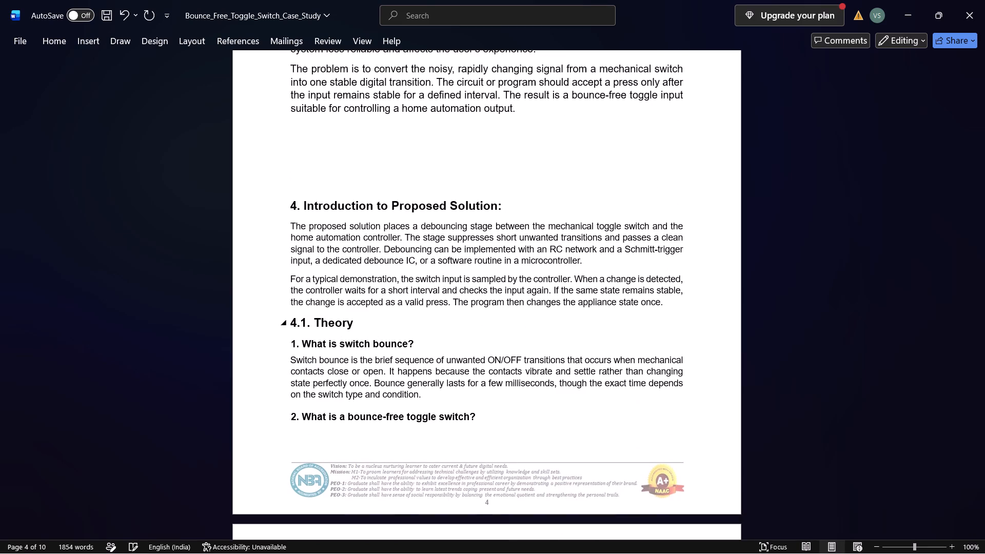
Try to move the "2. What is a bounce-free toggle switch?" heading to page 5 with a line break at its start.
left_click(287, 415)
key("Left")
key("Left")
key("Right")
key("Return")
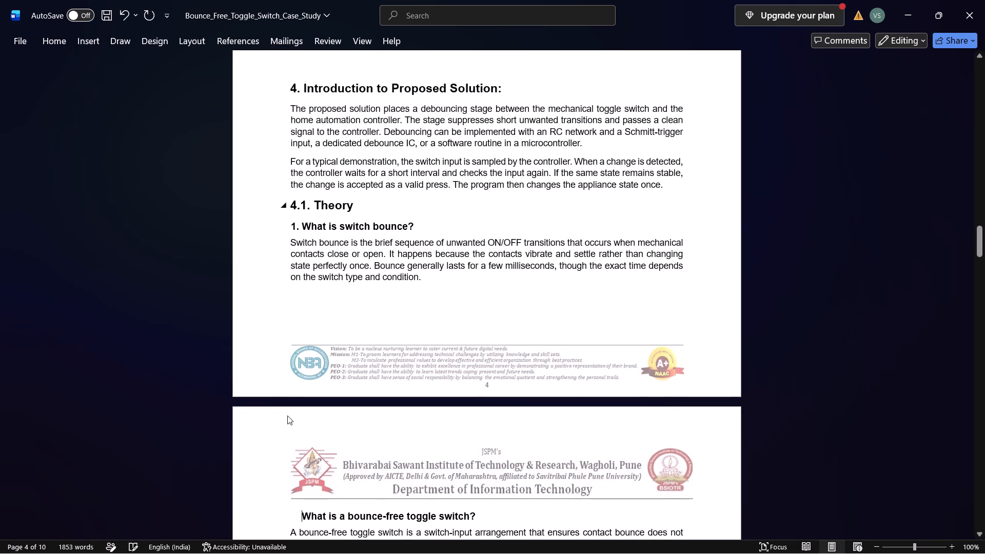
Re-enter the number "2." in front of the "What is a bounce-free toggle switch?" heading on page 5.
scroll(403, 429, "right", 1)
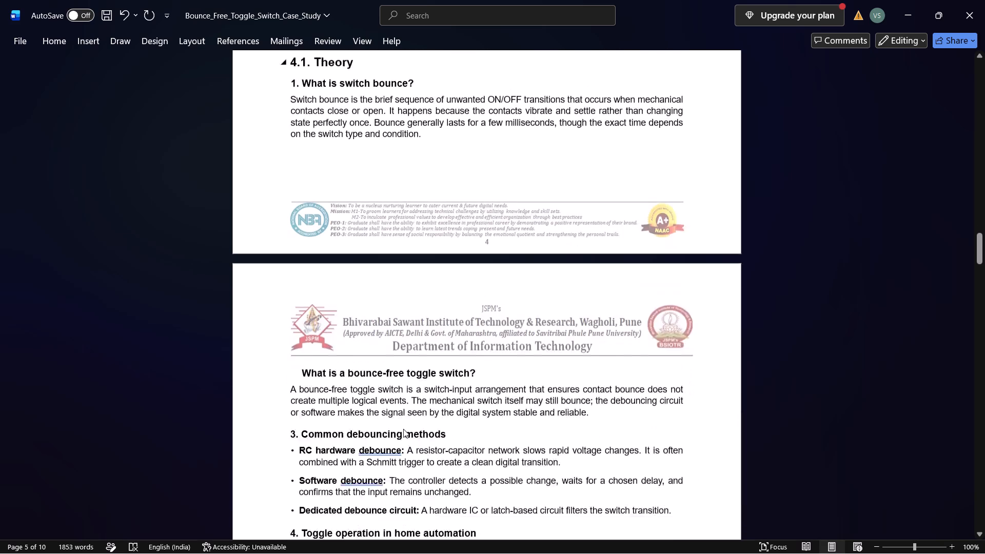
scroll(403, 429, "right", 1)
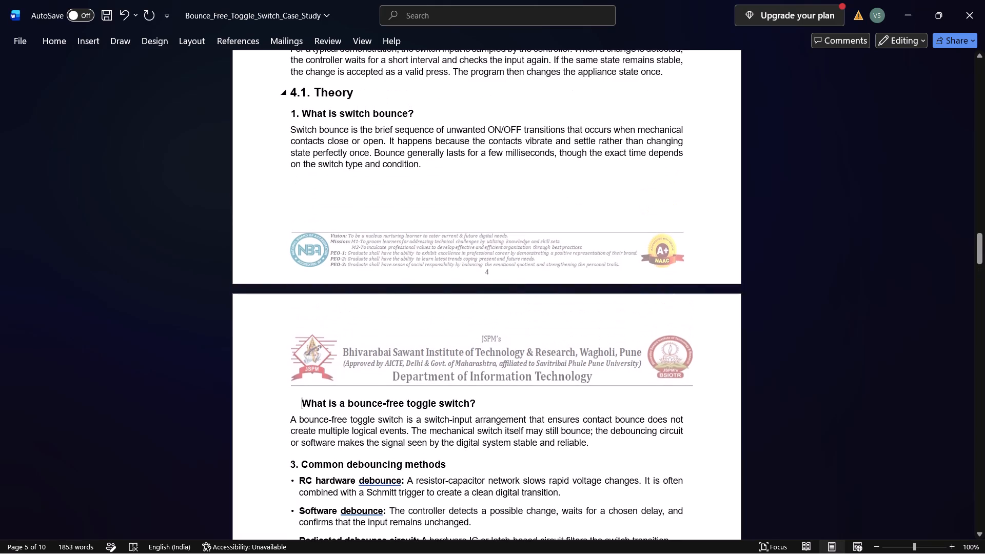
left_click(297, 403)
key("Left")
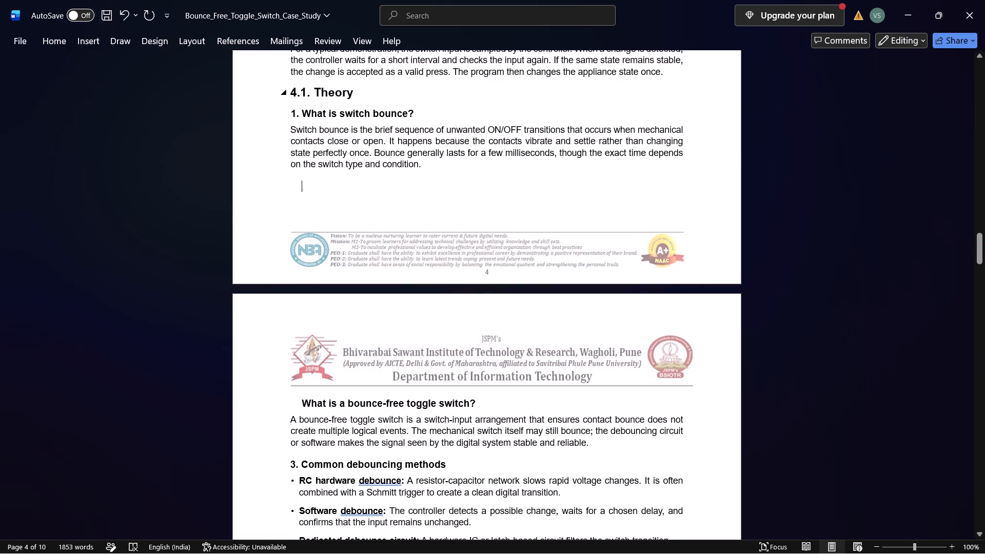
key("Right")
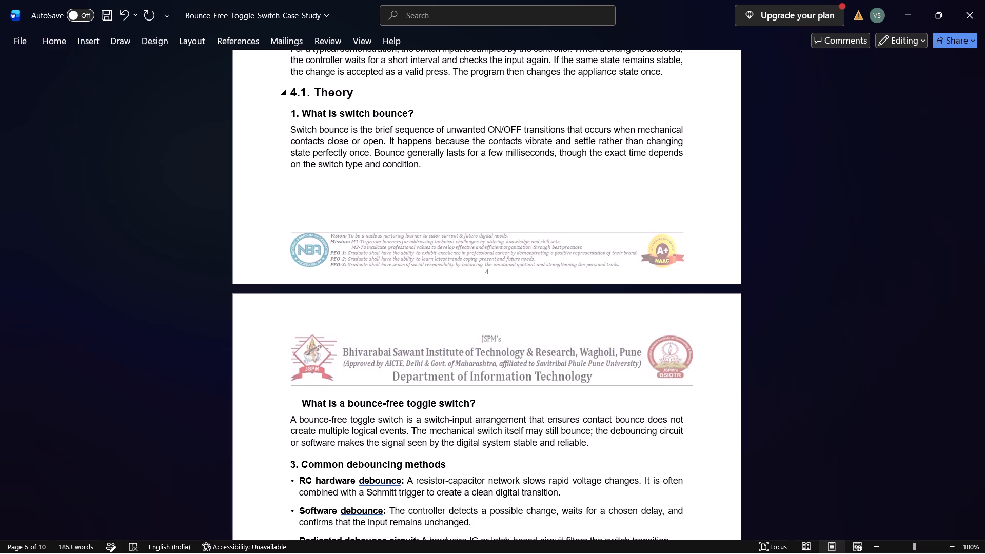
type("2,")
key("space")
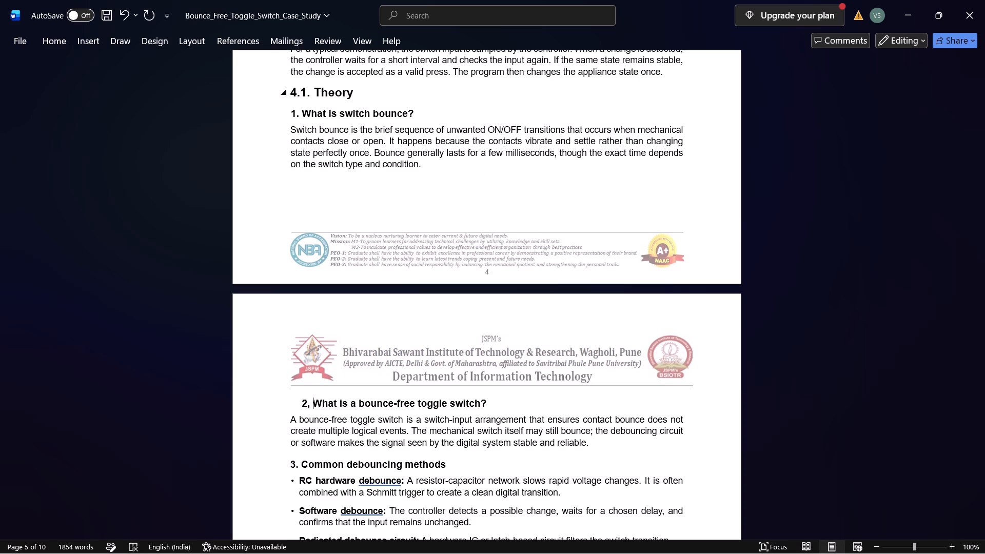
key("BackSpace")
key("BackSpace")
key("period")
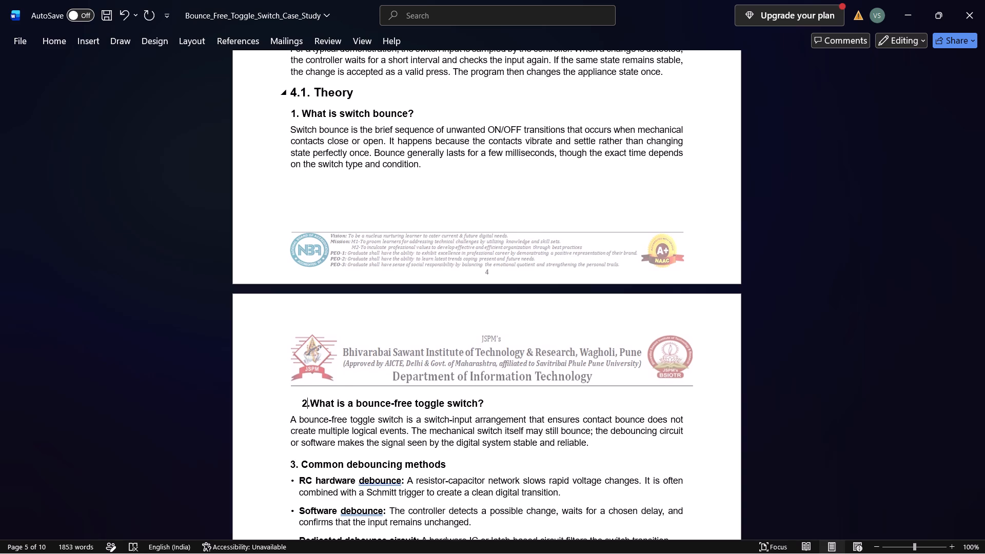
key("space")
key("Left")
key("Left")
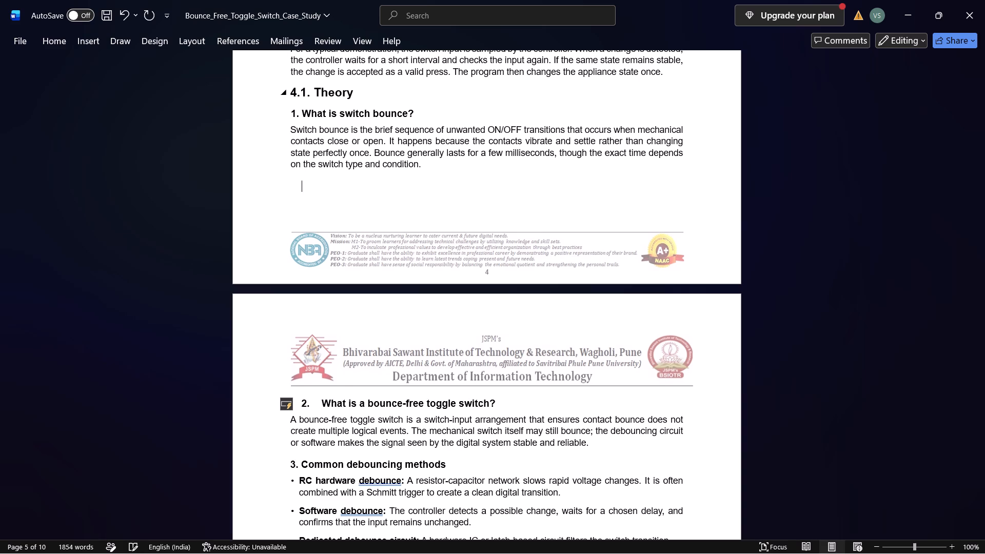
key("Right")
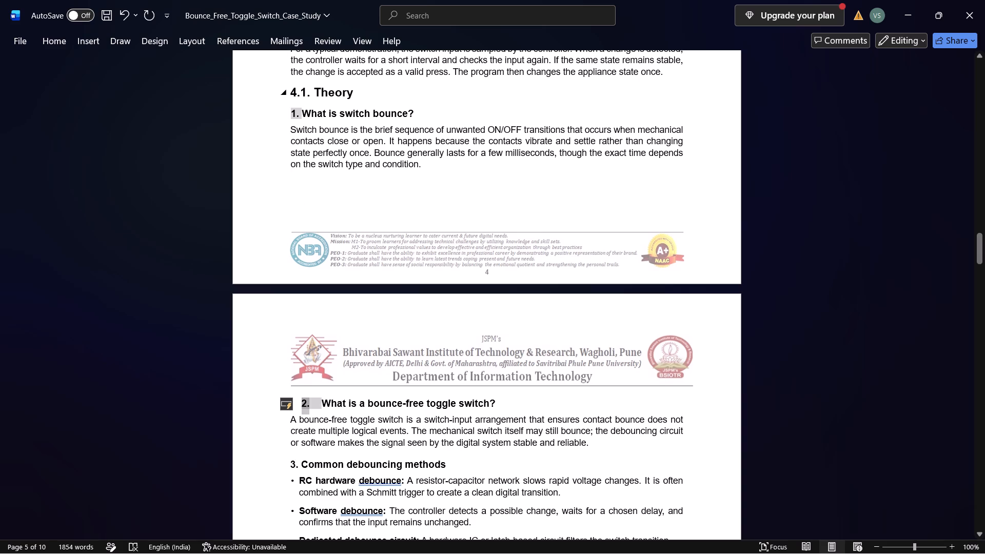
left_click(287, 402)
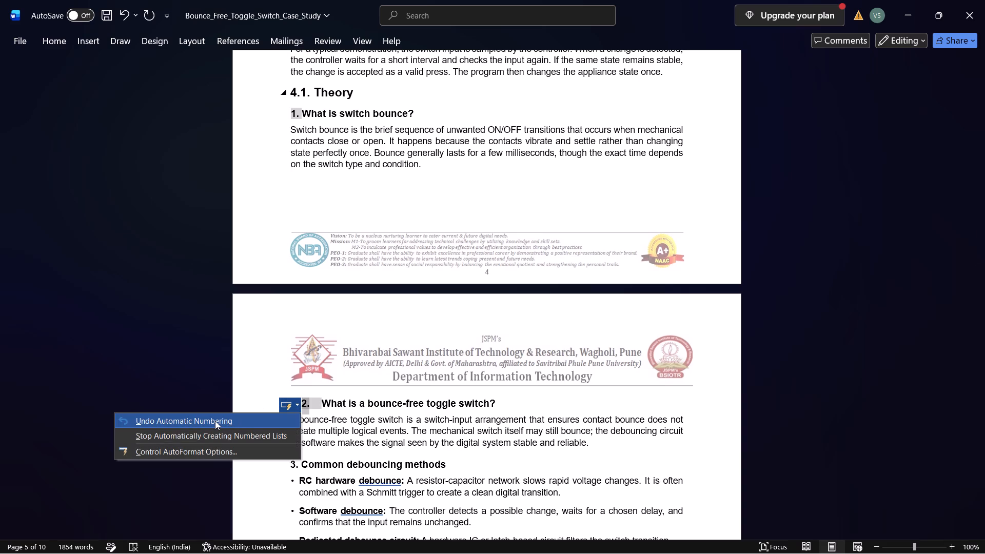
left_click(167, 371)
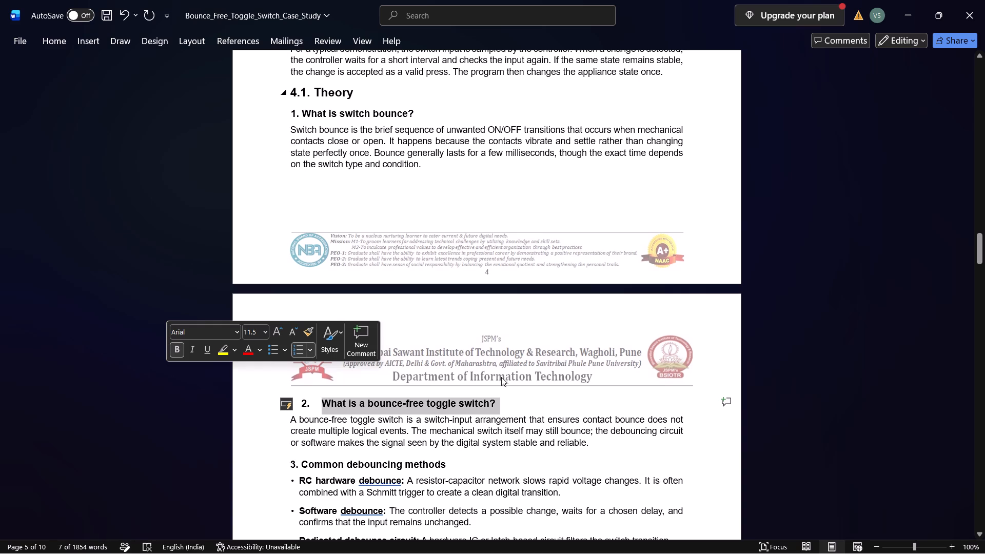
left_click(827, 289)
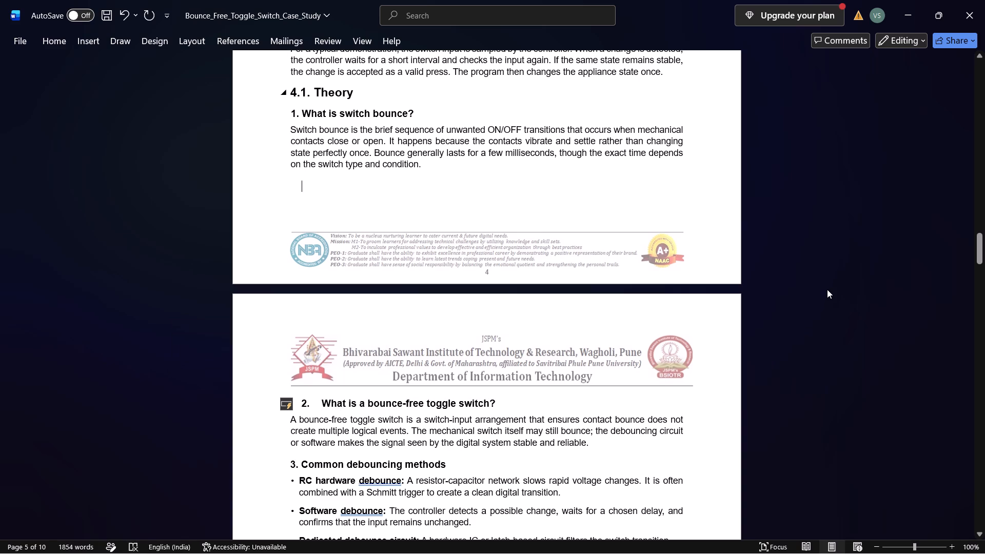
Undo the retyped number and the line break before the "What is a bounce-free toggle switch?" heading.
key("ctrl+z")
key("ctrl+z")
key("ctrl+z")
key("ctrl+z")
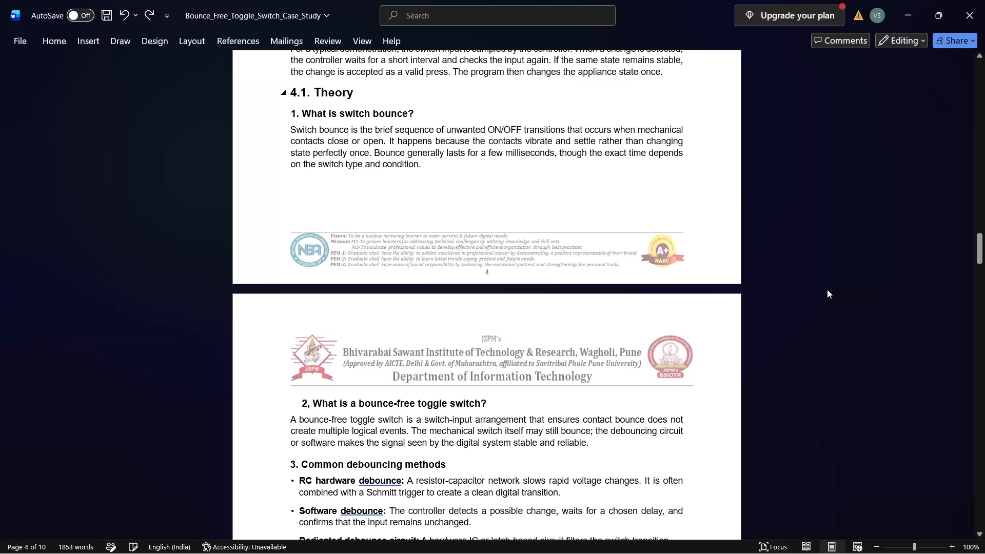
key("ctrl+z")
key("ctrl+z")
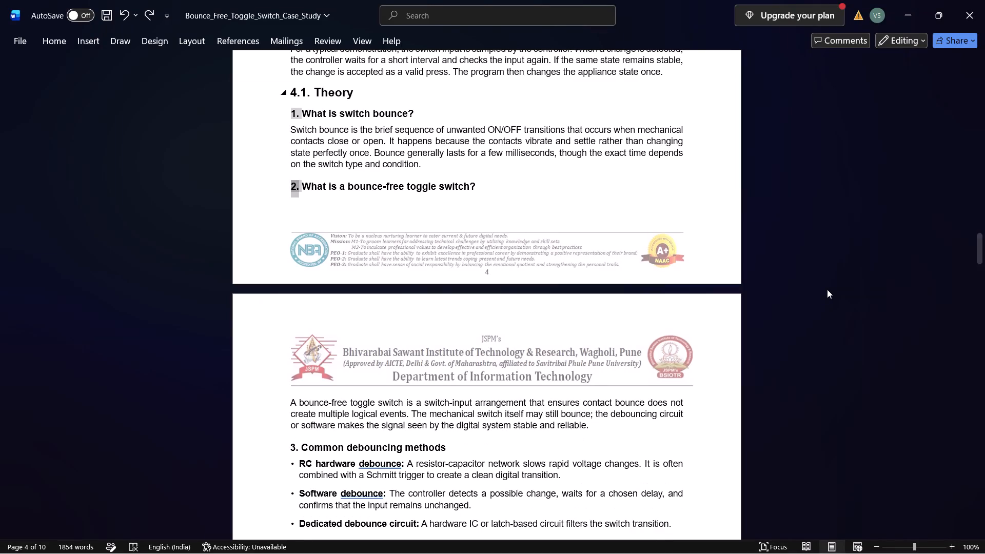
Insert a blank line after the "1. What is switch bounce?" paragraph, moving the "2. What is a bounce-free toggle switch?" heading to page 5.
left_click(428, 162)
key("Return")
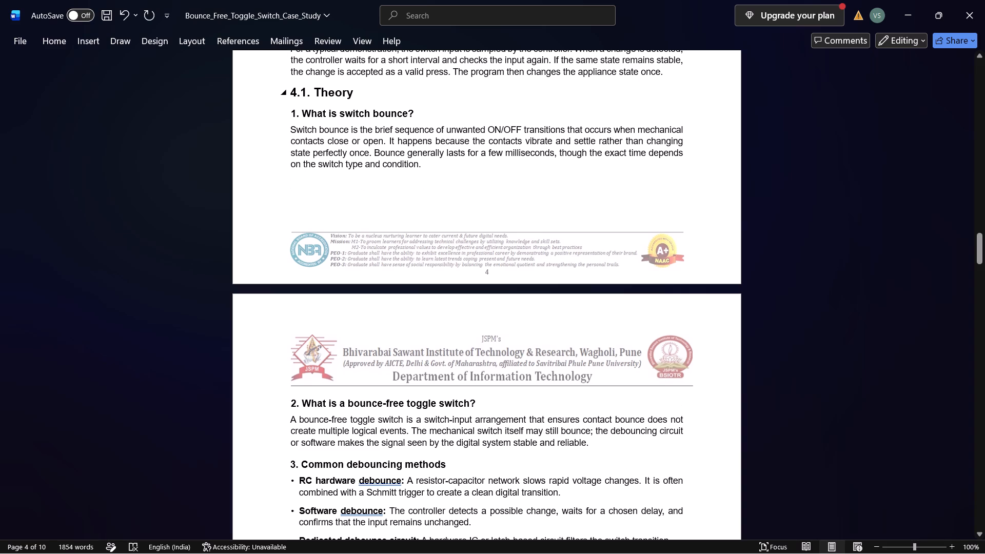
Delete the colon at the end of the "4. Introduction to Proposed Solution:" heading.
scroll(460, 85, "up", 2)
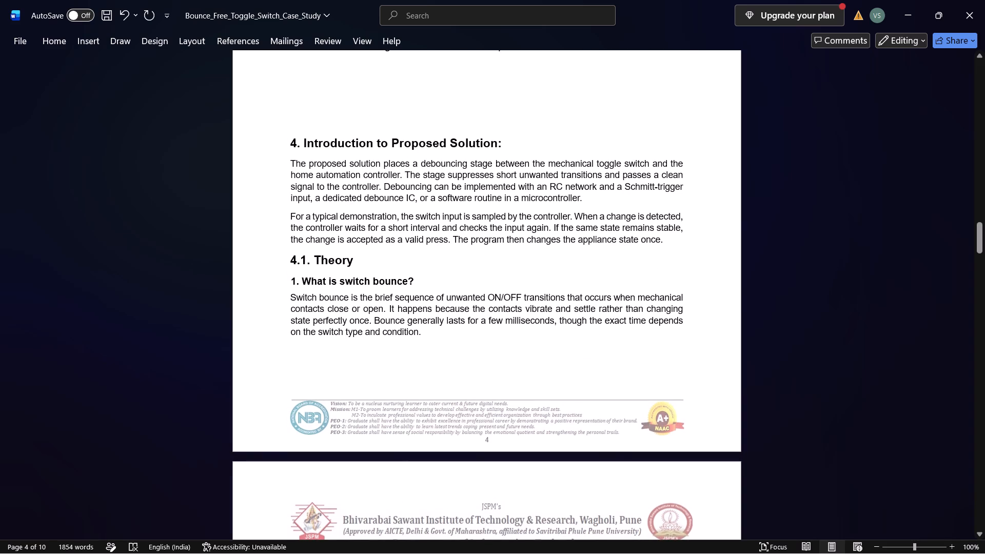
left_click(503, 143)
key("BackSpace")
Set the two body paragraphs under "4. Introduction to Proposed Solution" to 12 pt.
left_click_drag(666, 243, 464, 210)
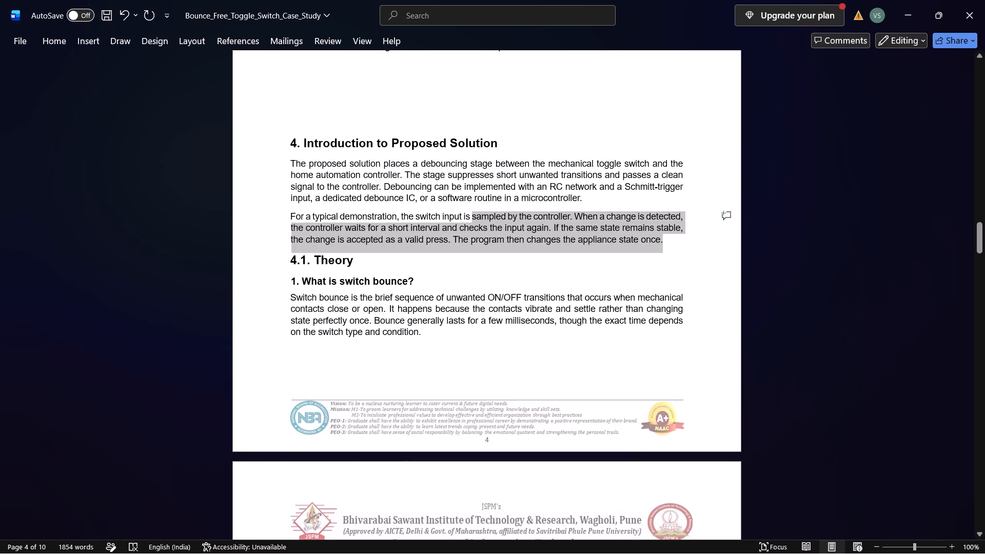
left_click_drag(464, 210, 294, 164)
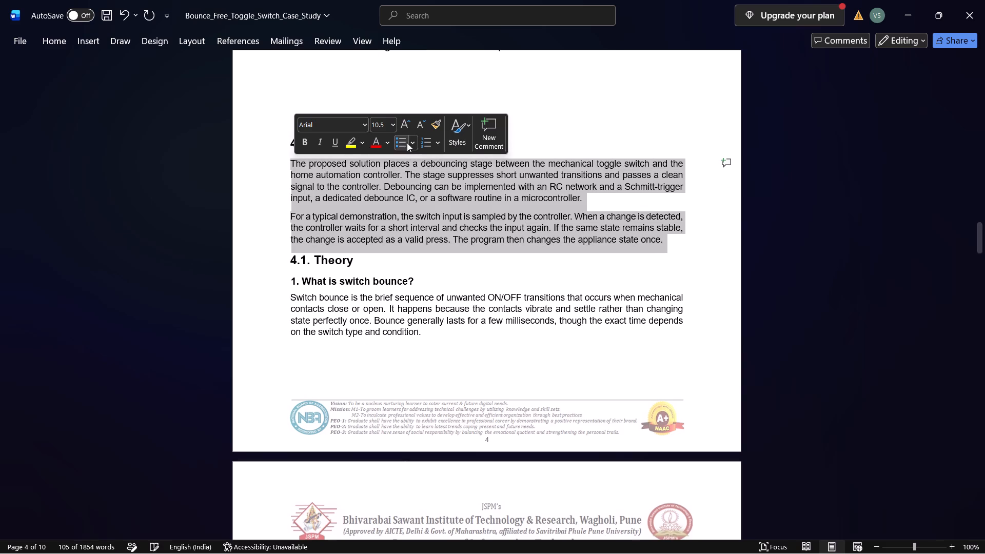
left_click(390, 127)
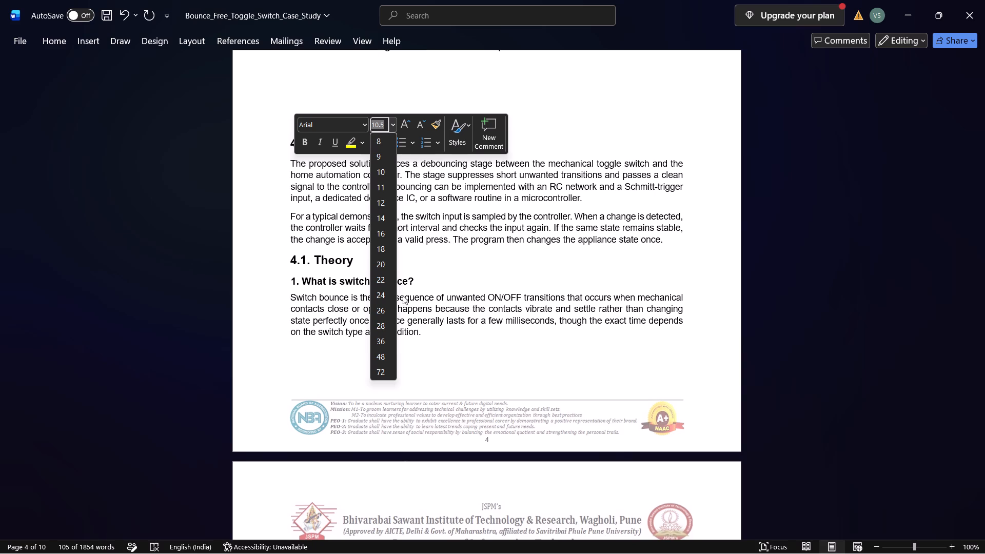
left_click(382, 200)
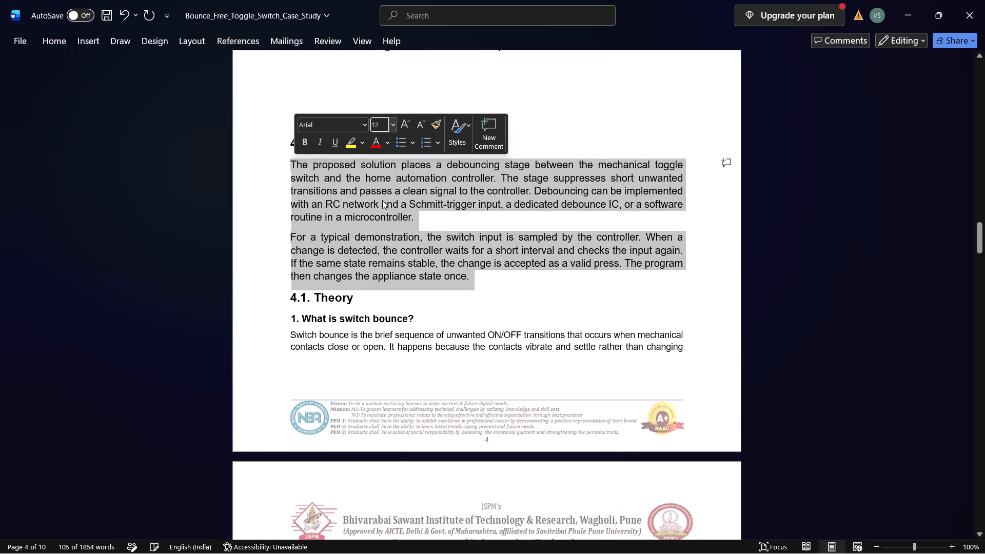
Remove surplus blank lines above "4. Introduction to Proposed Solution" so the whole switch bounce paragraph fits on page 4.
left_click(567, 92)
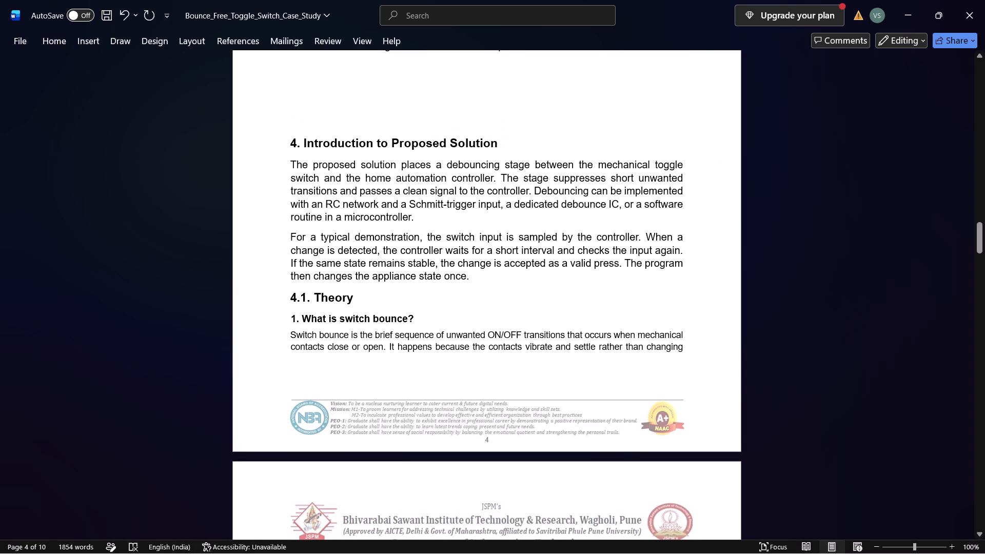
key("BackSpace")
key("BackSpace")
key("BackSpace")
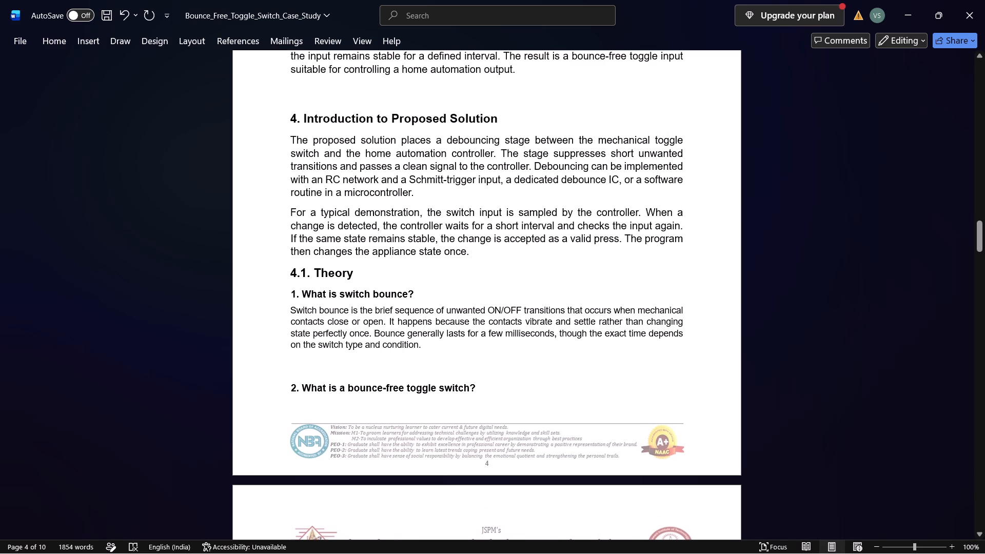
Set the "1. What is switch bounce?" heading and its paragraph to 12 pt.
left_click_drag(423, 348, 285, 289)
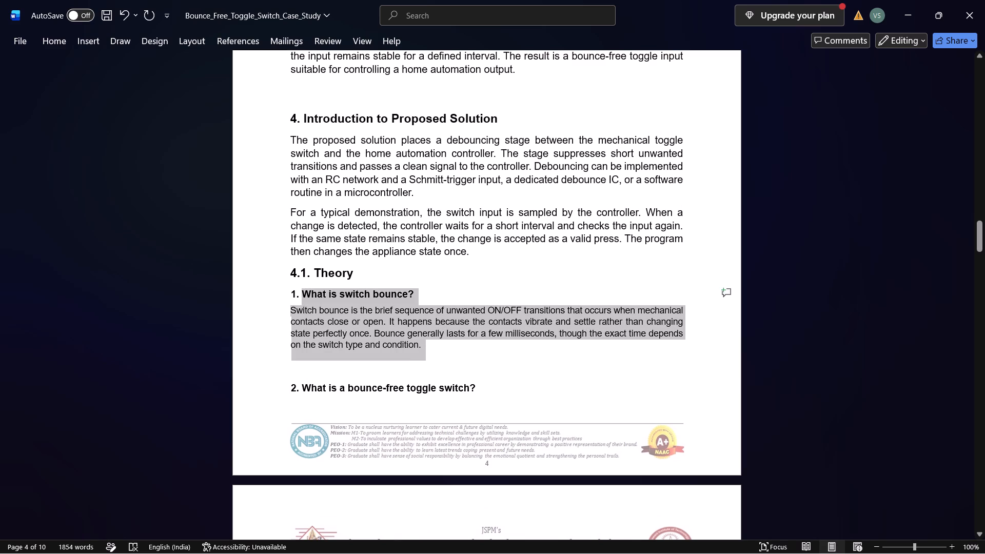
left_click_drag(285, 289, 275, 290)
left_click(372, 250)
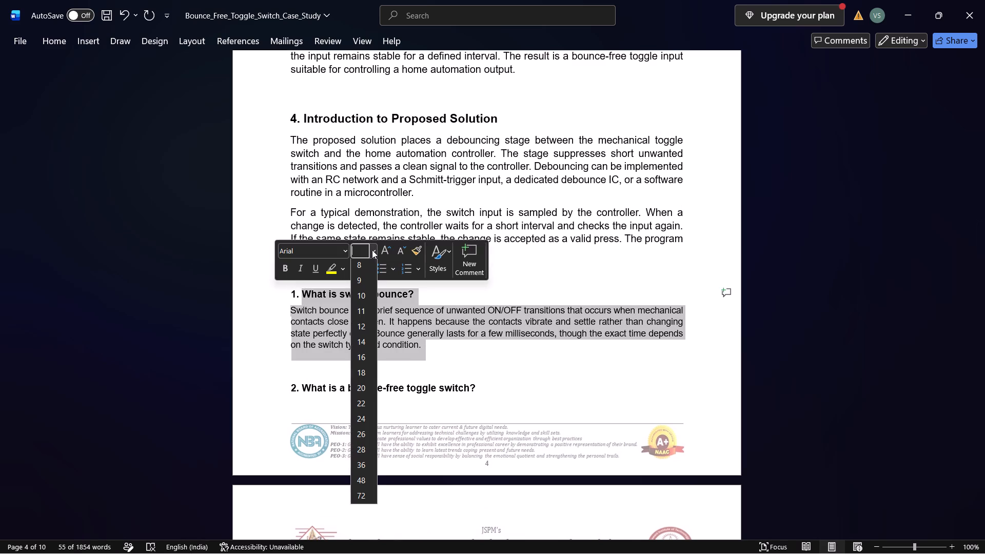
left_click(367, 324)
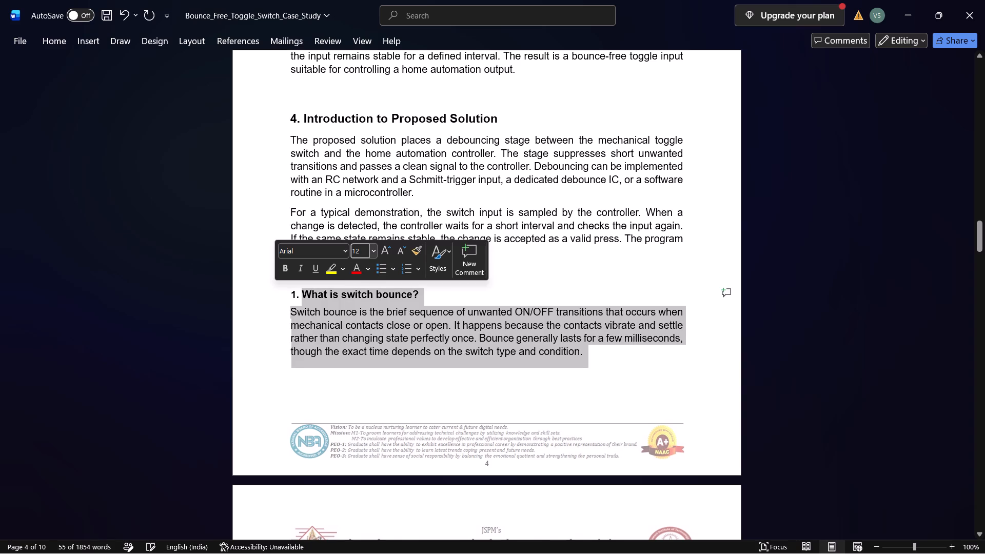
left_click(518, 284)
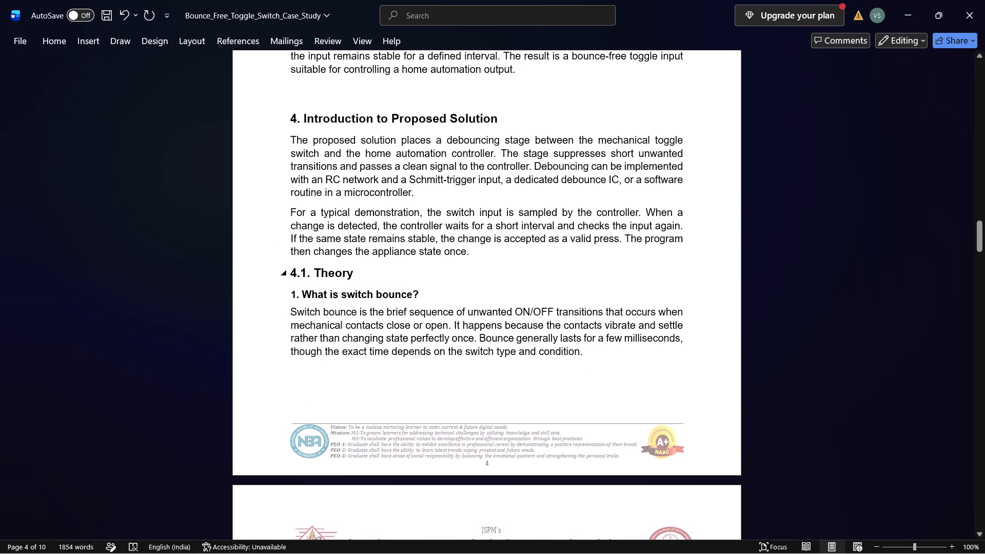
Insert a blank line above the "4.1. Theory" heading.
left_click(471, 252)
key("Return")
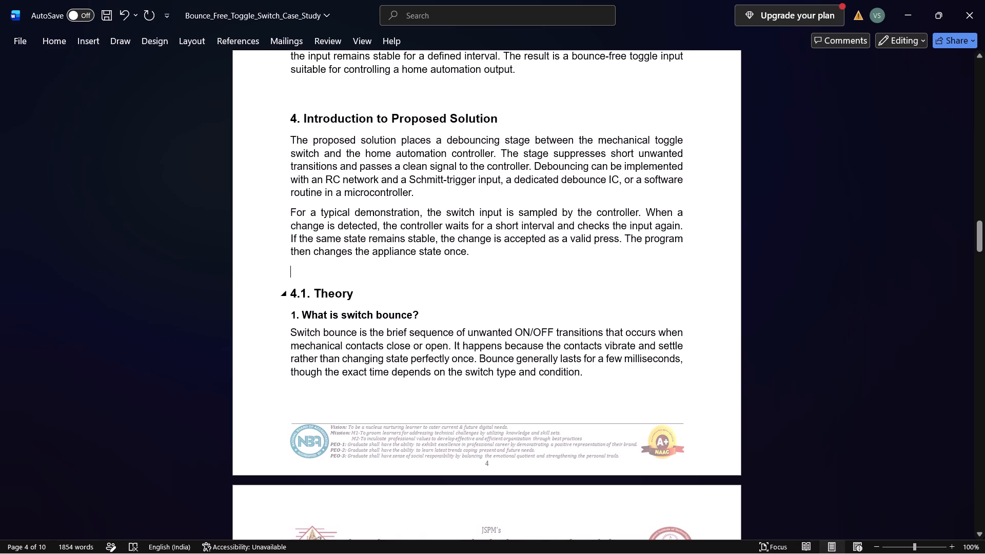
Set the page 5 text from "2. What is a bounce-free toggle switch?" through the "4. Toggle operation in home automation" paragraph to 12 pt.
scroll(572, 303, "up", 2)
scroll(572, 303, "down", 1)
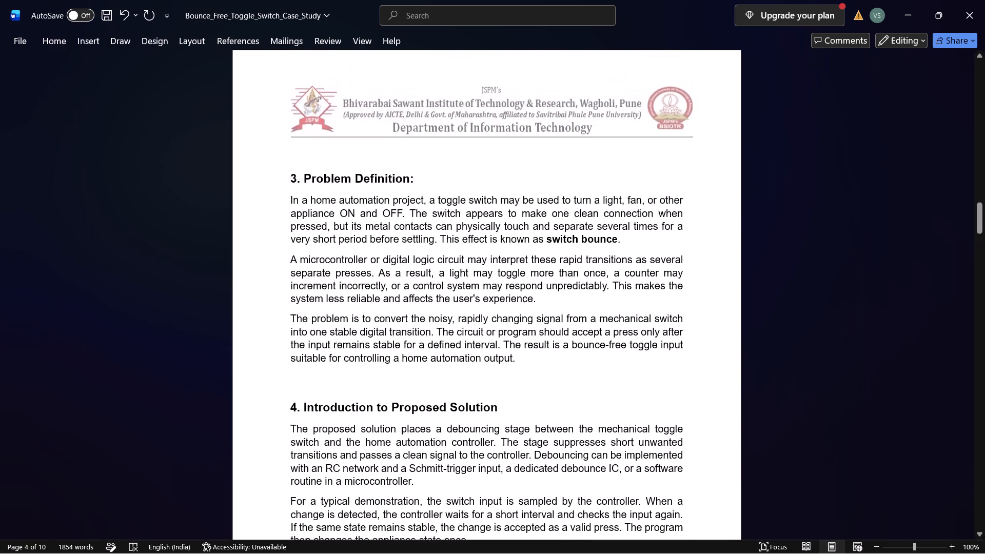
scroll(572, 303, "down", 1)
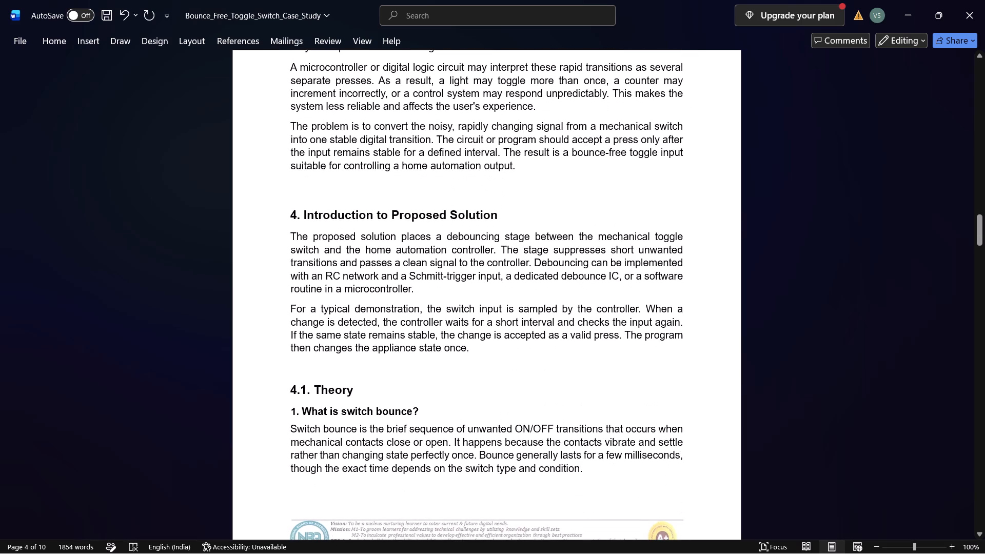
scroll(572, 303, "down", 5)
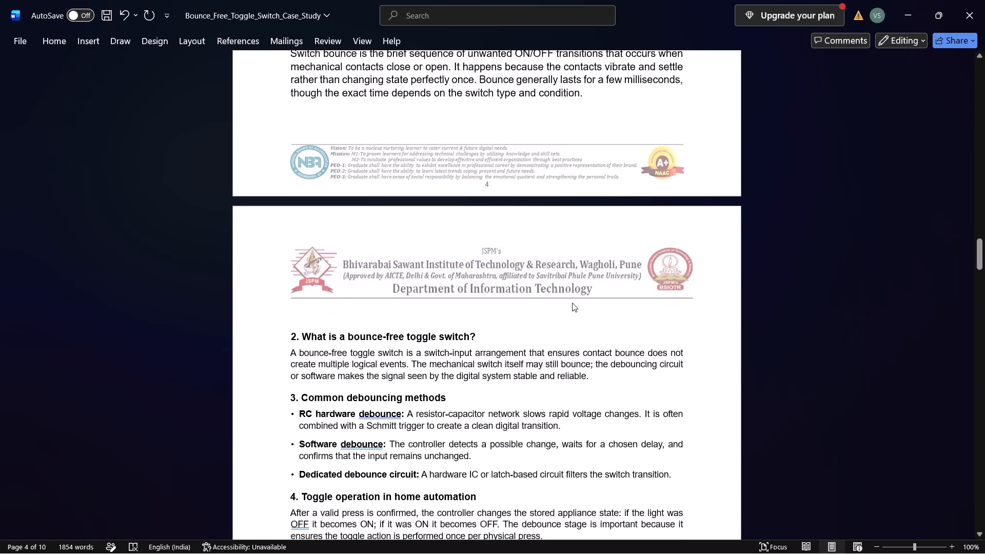
scroll(572, 303, "down", 3)
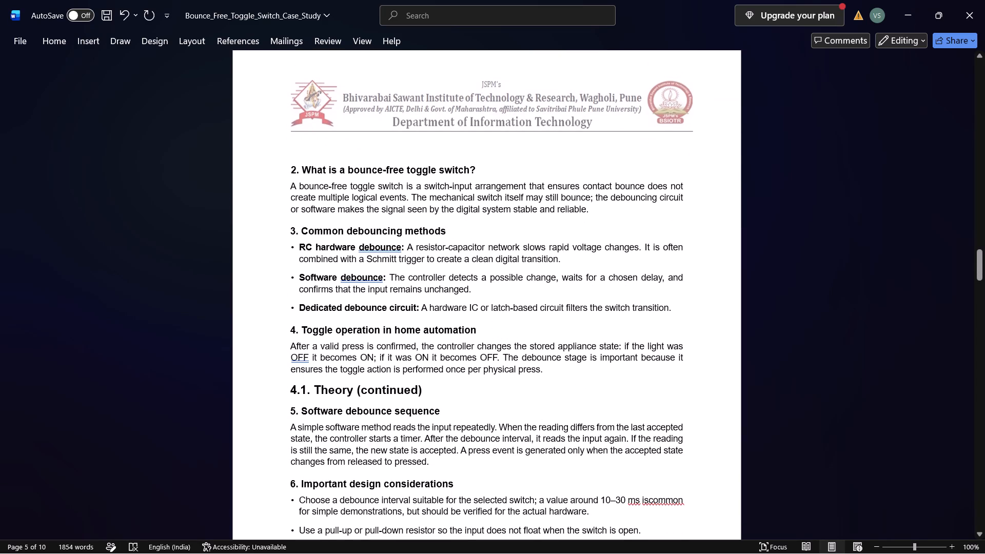
left_click_drag(543, 370, 266, 192)
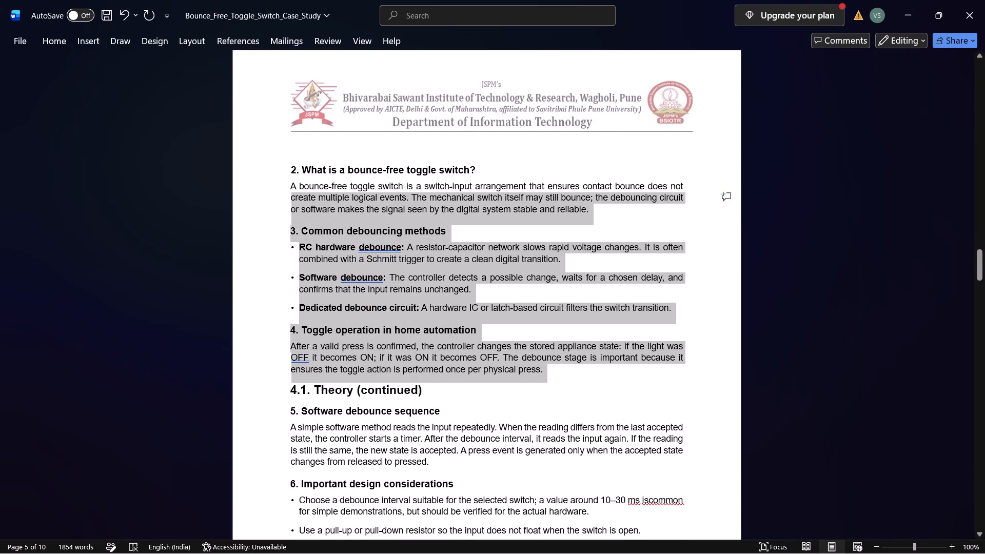
left_click_drag(266, 192, 266, 170)
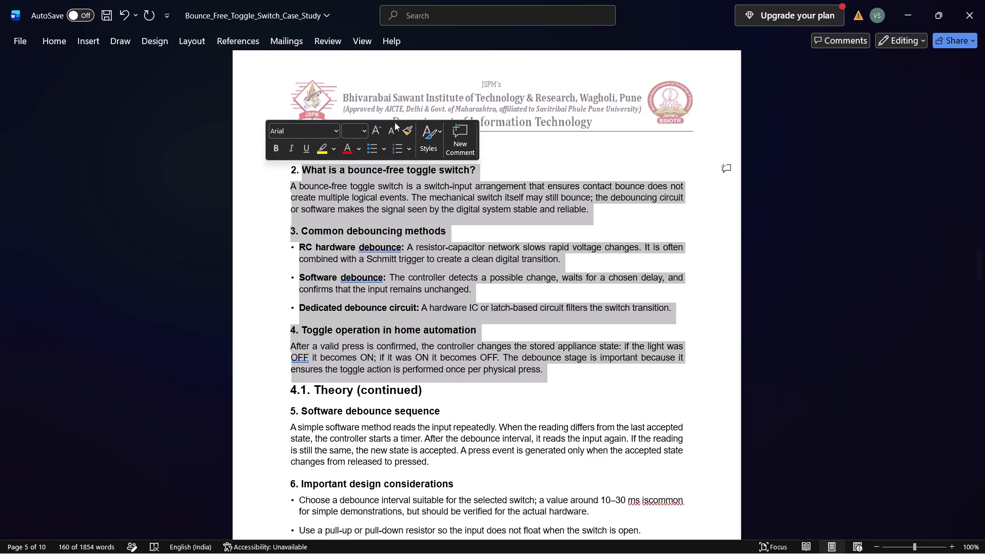
left_click(361, 132)
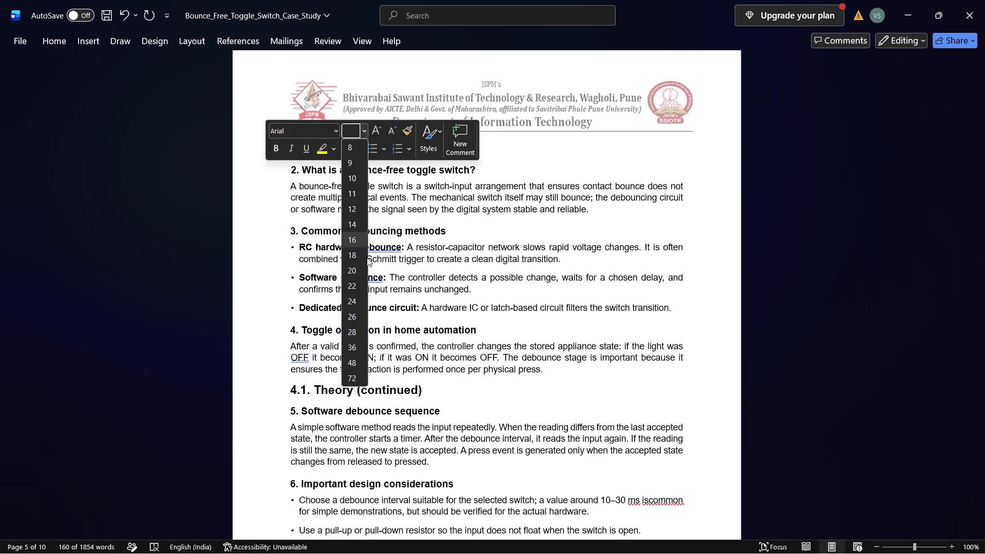
left_click(357, 211)
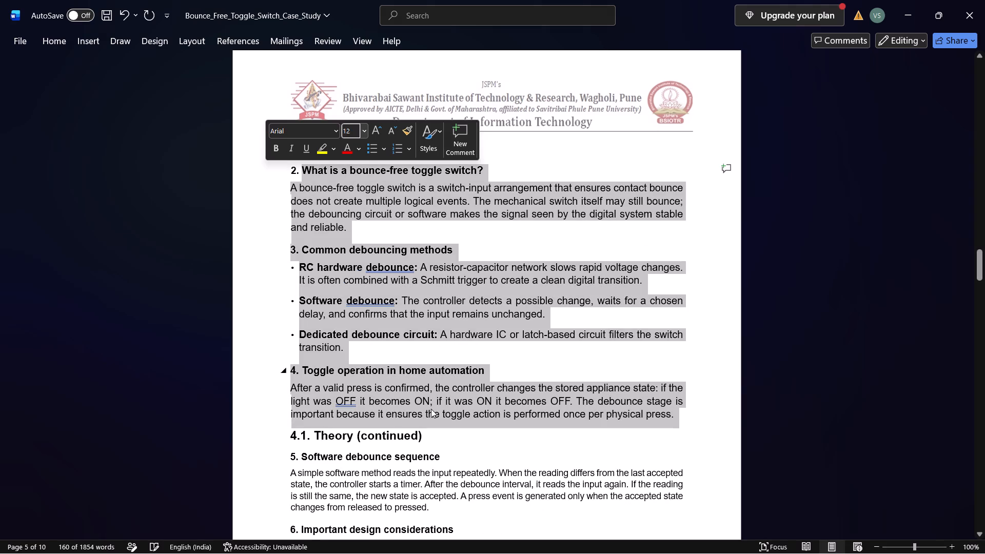
left_click(559, 356)
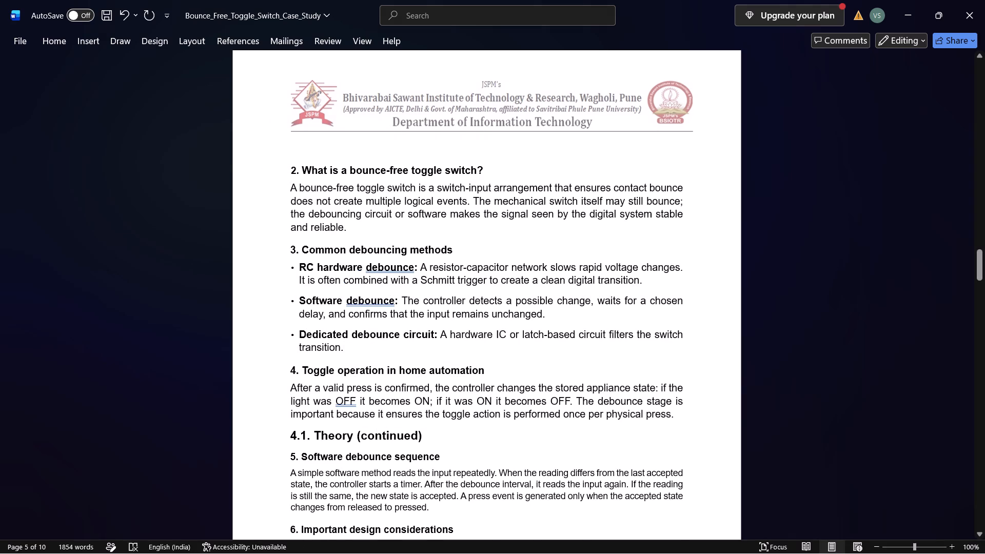
Set the "5. Software debounce sequence" and "6. Important design considerations" headings, with their paragraph and bullets, to 12 pt.
scroll(559, 356, "up", 5)
scroll(559, 356, "down", 1)
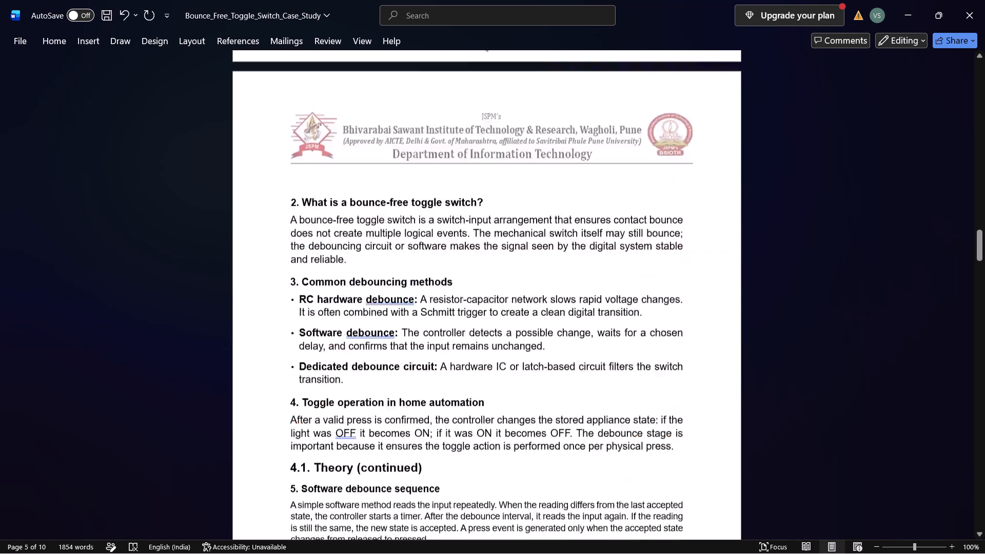
scroll(559, 356, "down", 2)
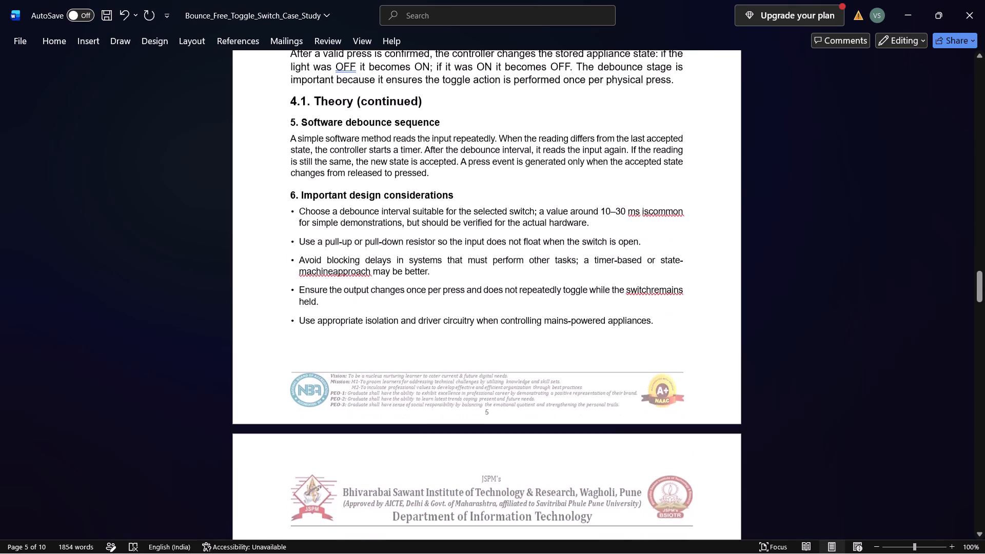
scroll(559, 356, "right", 1)
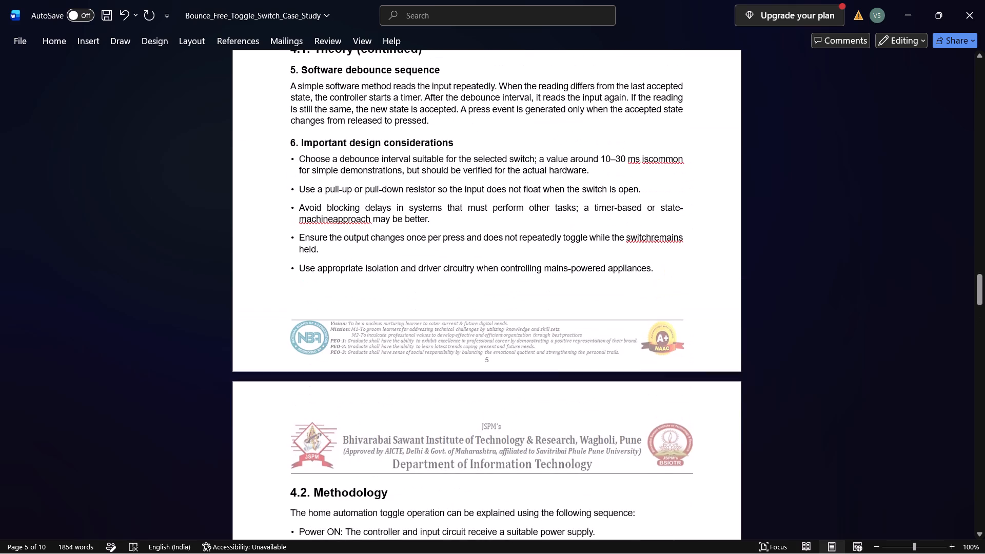
left_click_drag(663, 269, 362, 106)
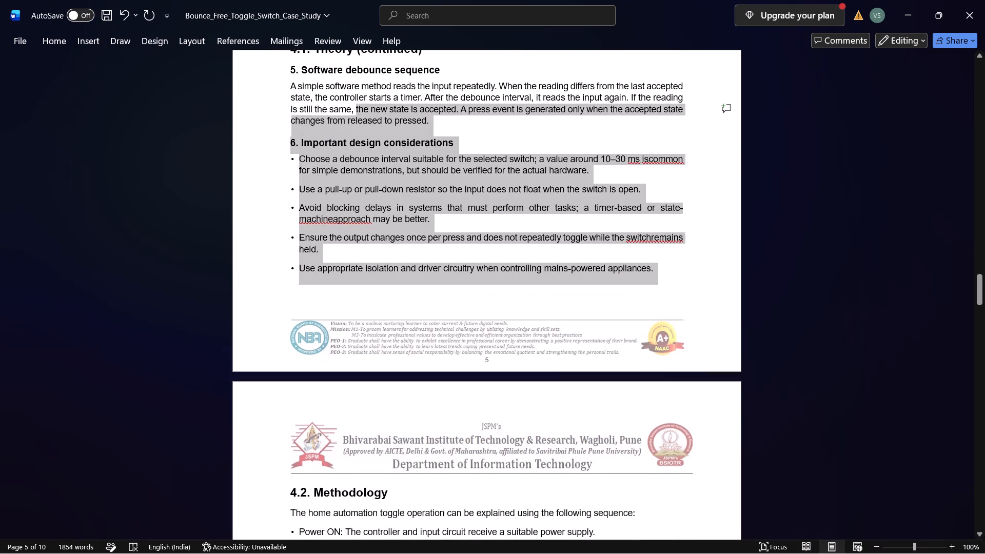
left_click_drag(362, 106, 270, 39)
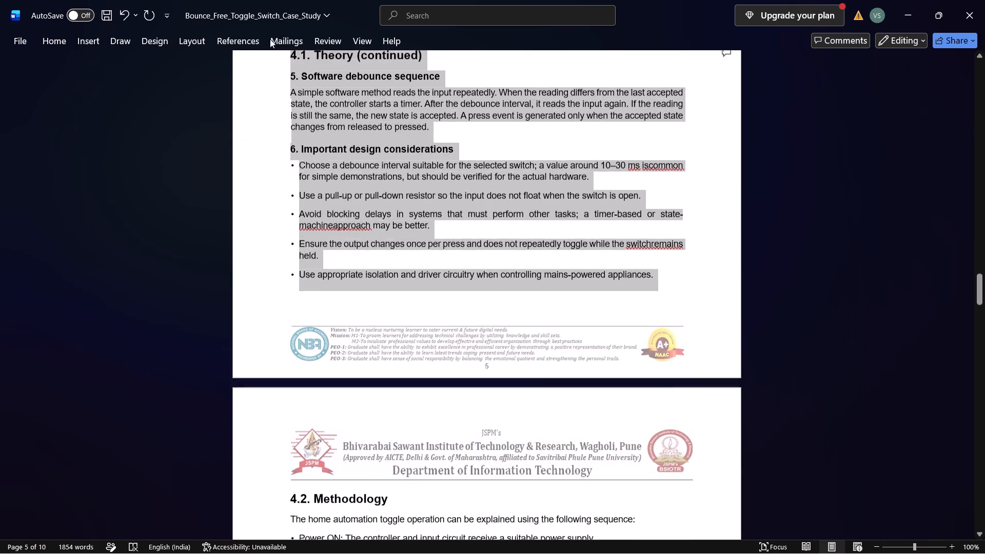
left_click_drag(270, 39, 290, 401)
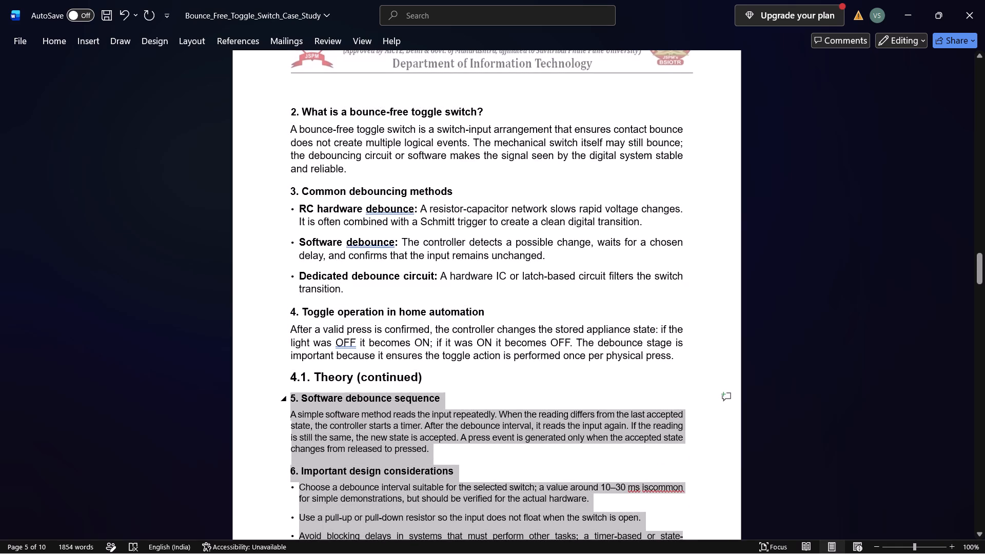
left_click_drag(290, 401, 291, 401)
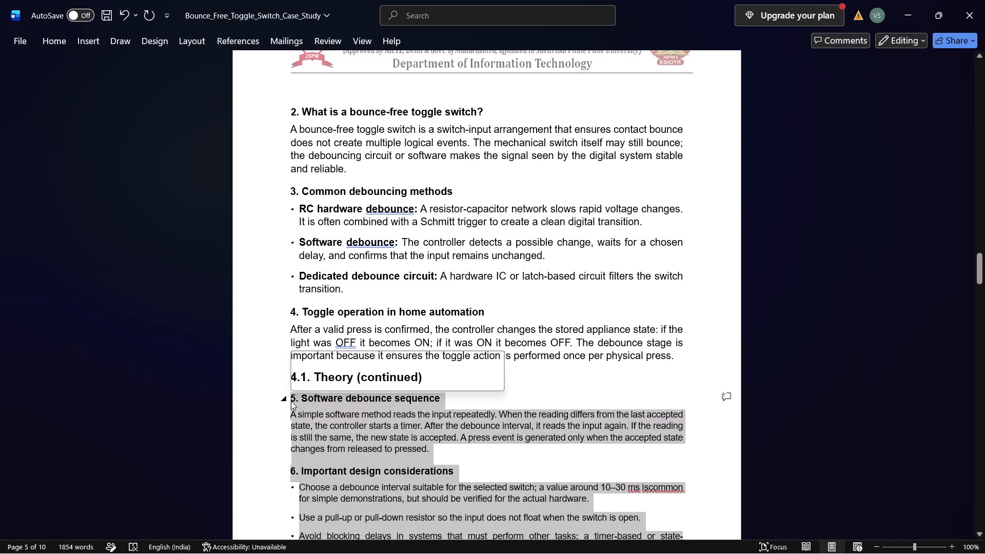
left_click(386, 367)
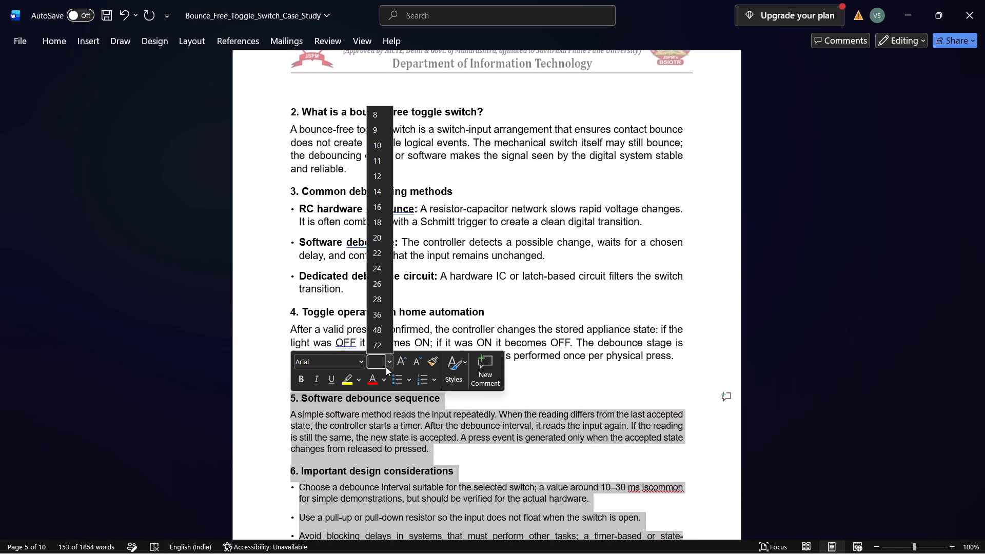
left_click(377, 175)
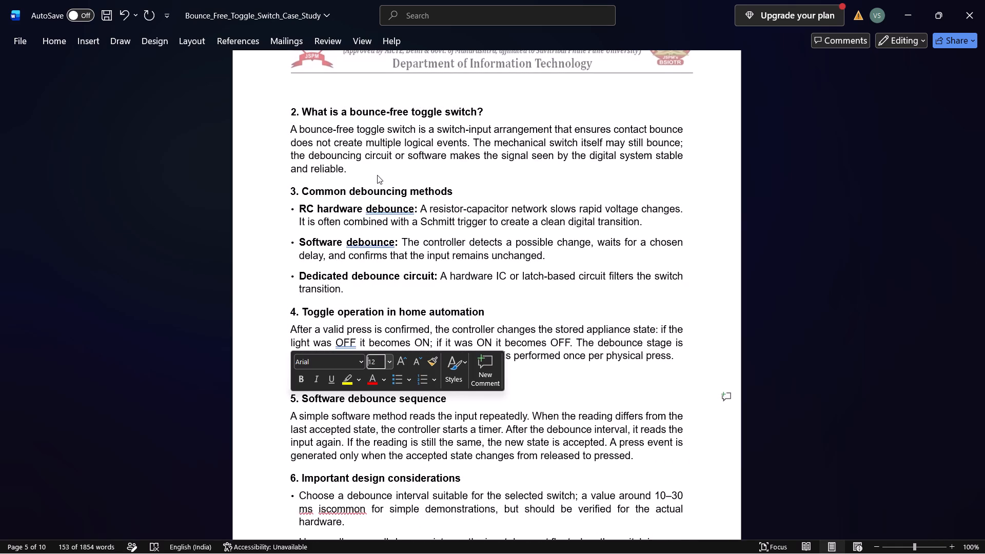
left_click(545, 387)
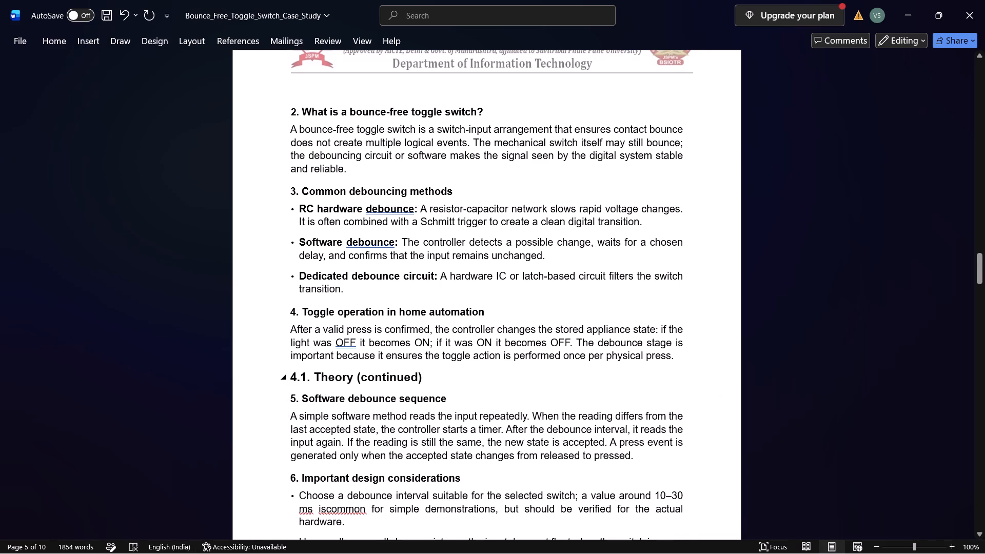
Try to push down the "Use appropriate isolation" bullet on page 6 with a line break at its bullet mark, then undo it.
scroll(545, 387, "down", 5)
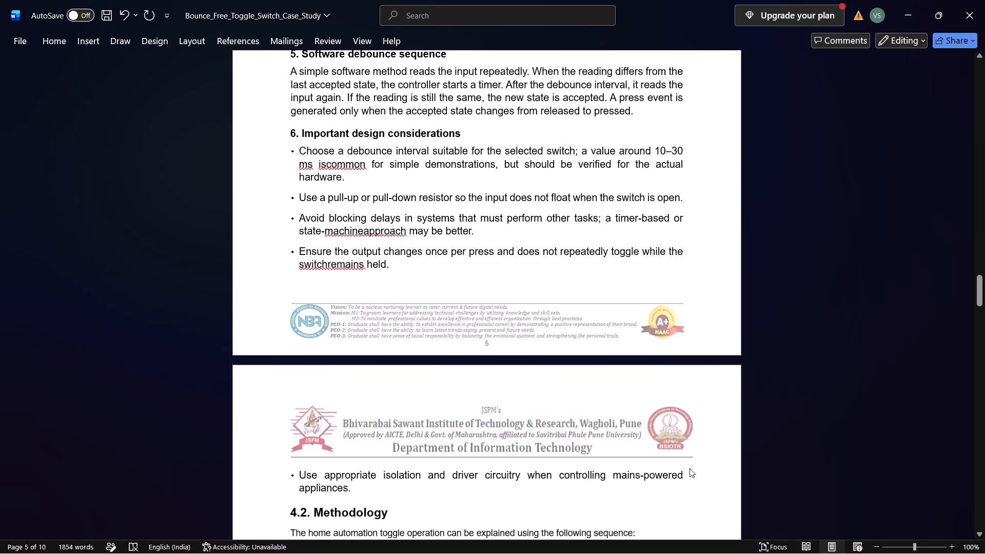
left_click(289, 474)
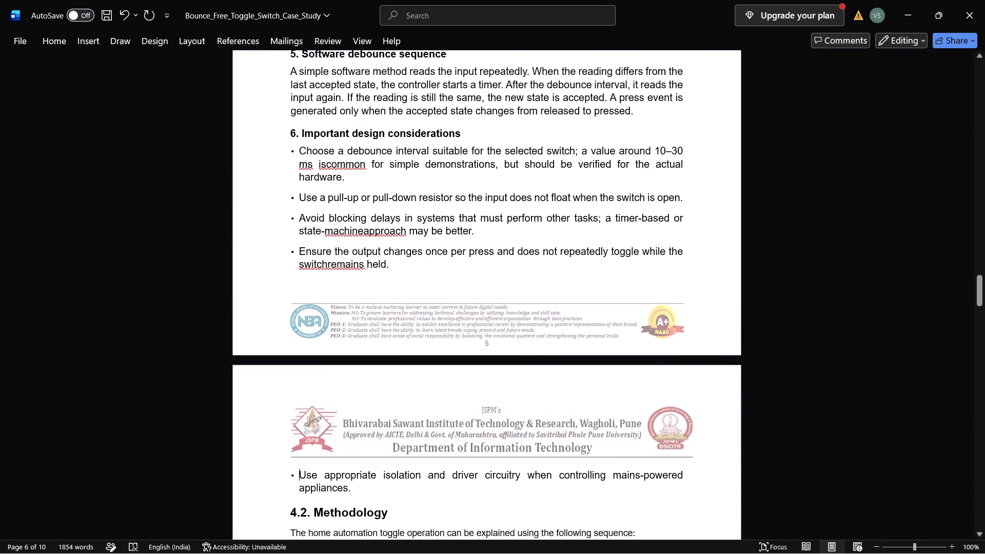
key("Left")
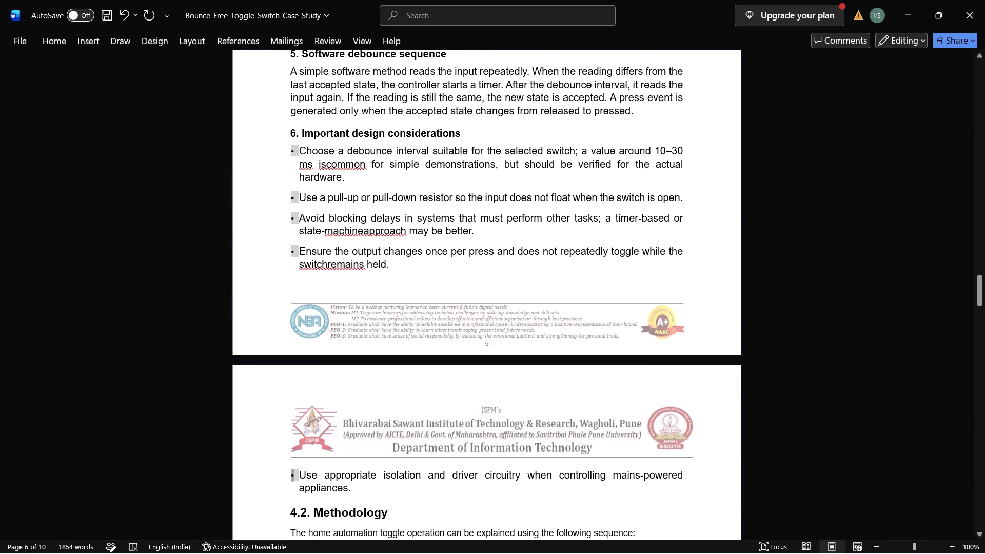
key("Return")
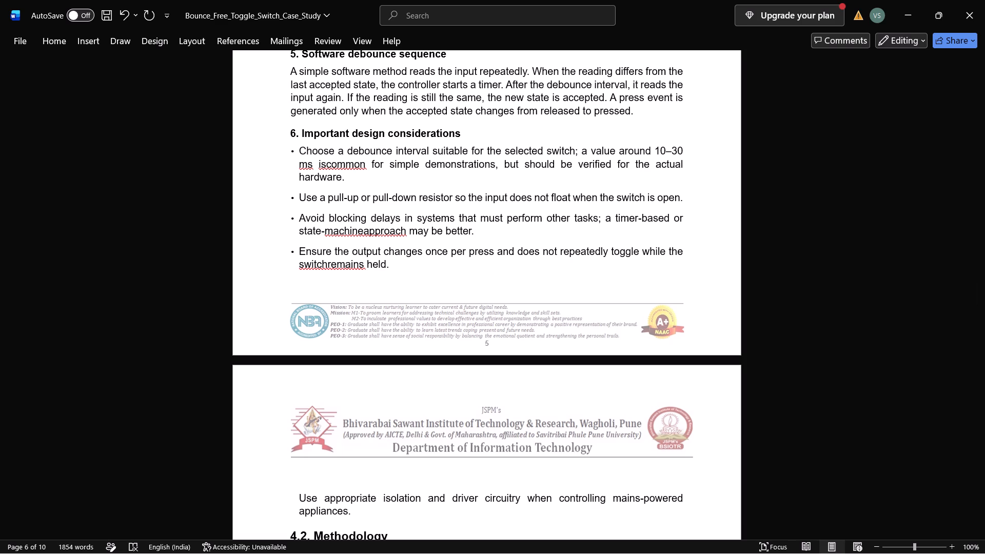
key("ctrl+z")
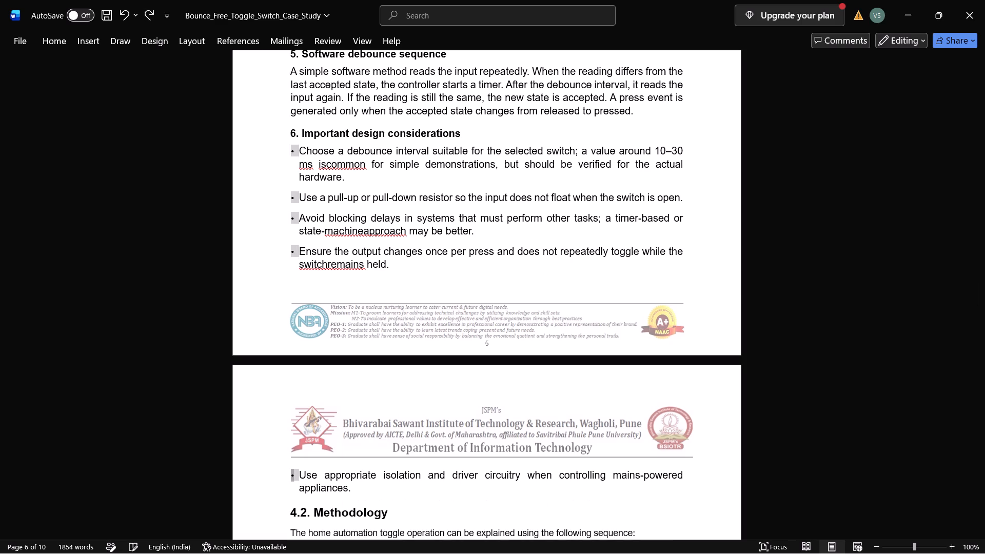
Insert an unbulleted blank line above the "Use appropriate isolation" bullet at the start of page 6.
left_click(394, 267)
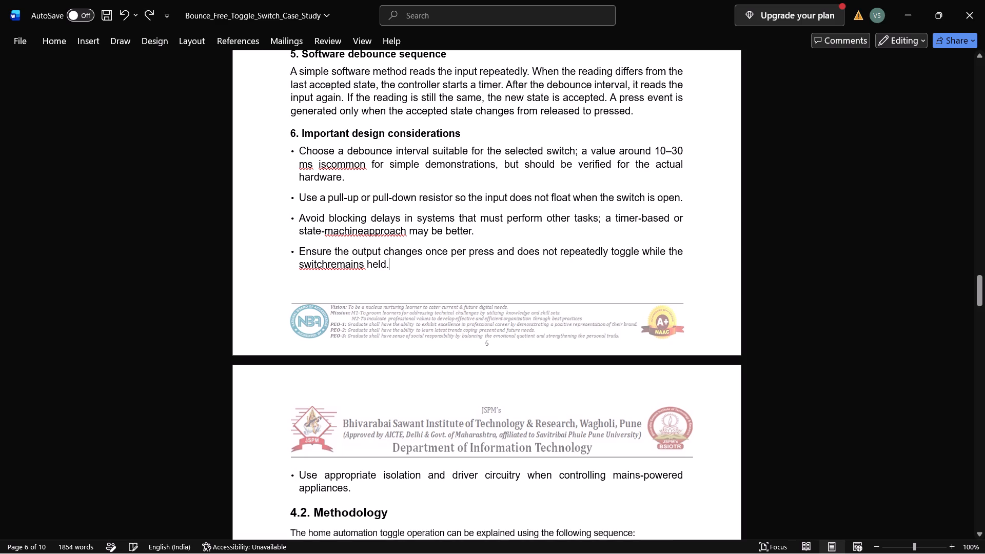
key("Return")
key("BackSpace")
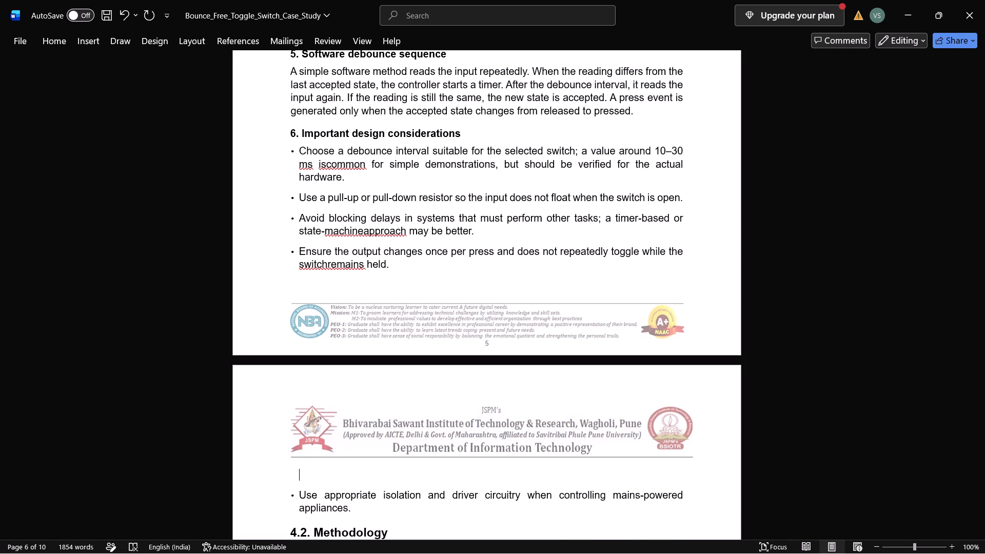
Set the introductory sentence and all bullets under "4.2. Methodology" to 12 pt.
scroll(392, 393, "down", 2)
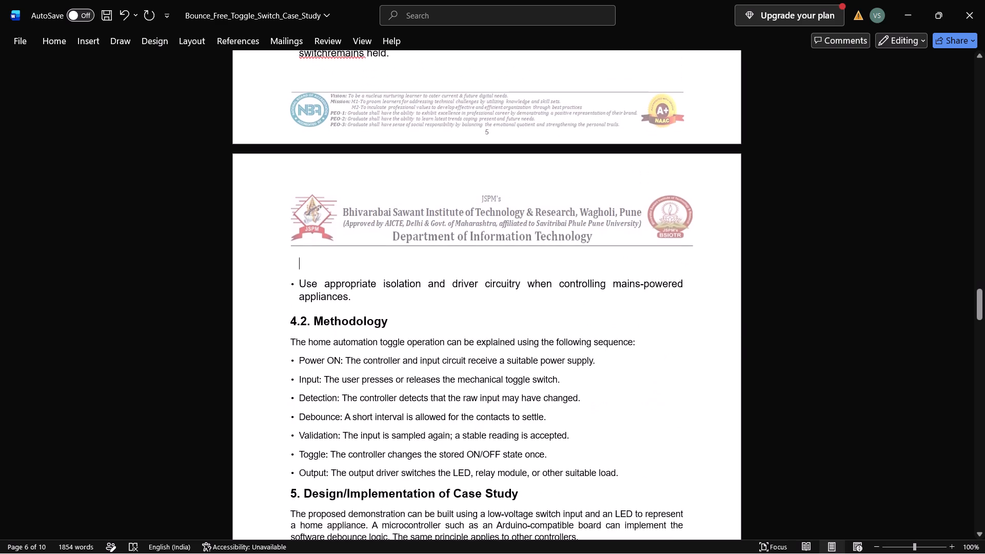
scroll(467, 341, "right", 1)
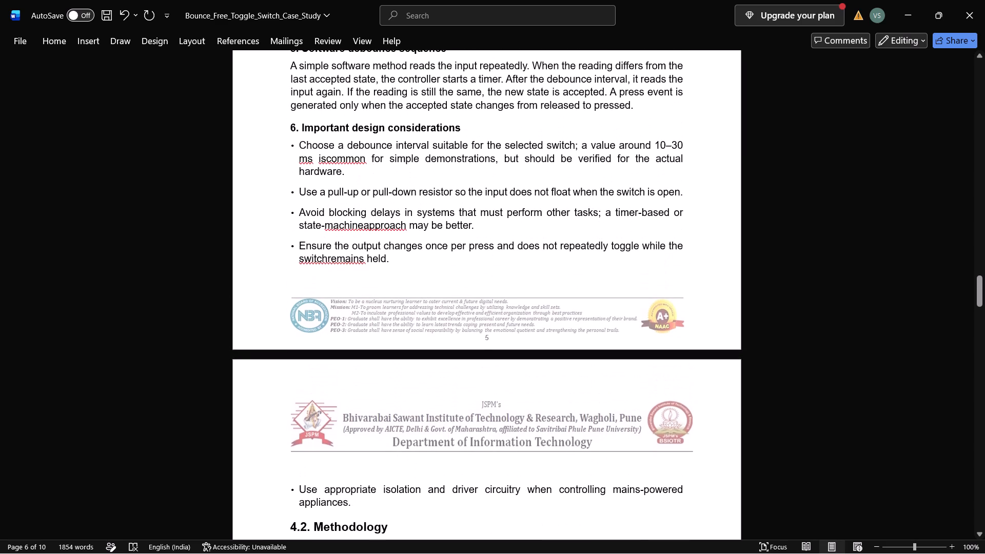
scroll(467, 341, "right", 1)
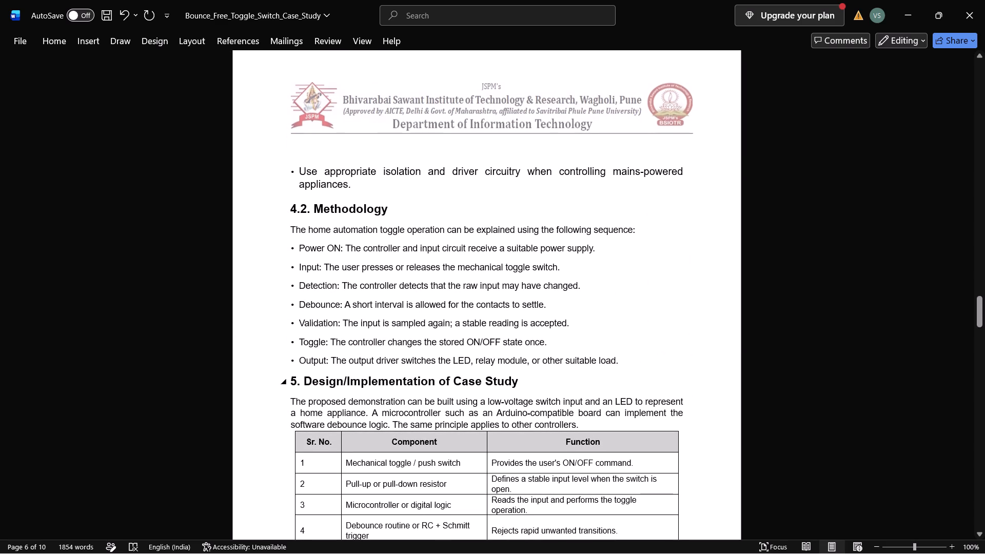
left_click_drag(626, 359, 266, 223)
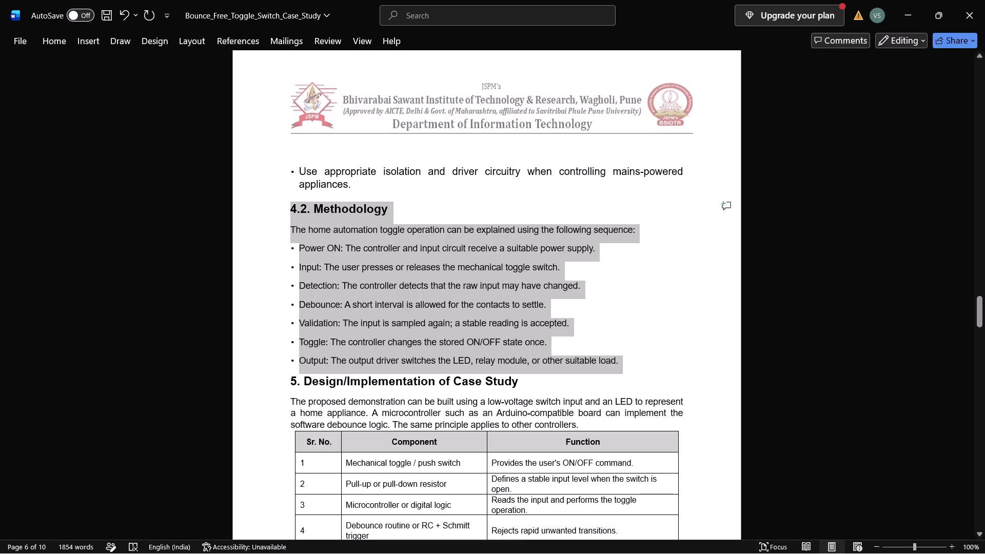
left_click_drag(266, 223, 267, 226)
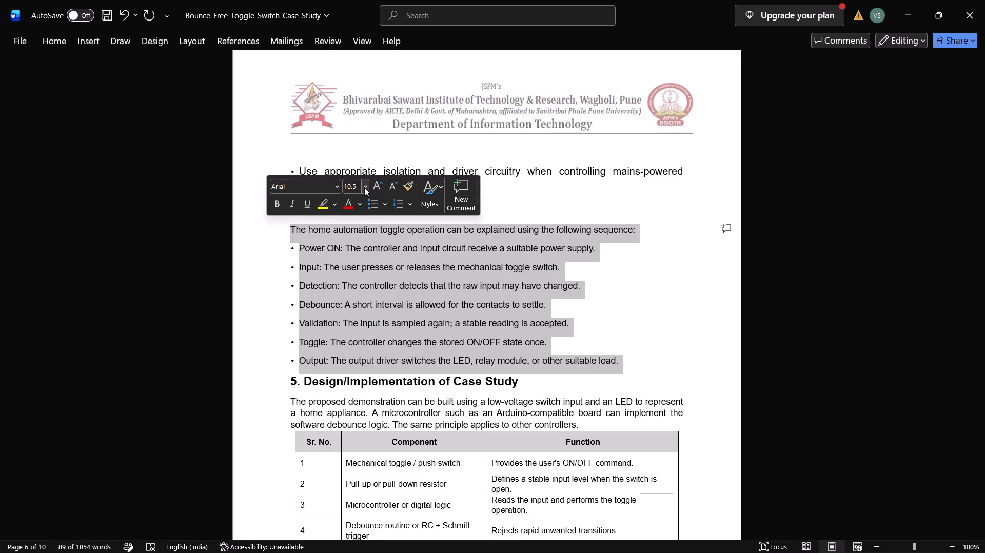
left_click(364, 187)
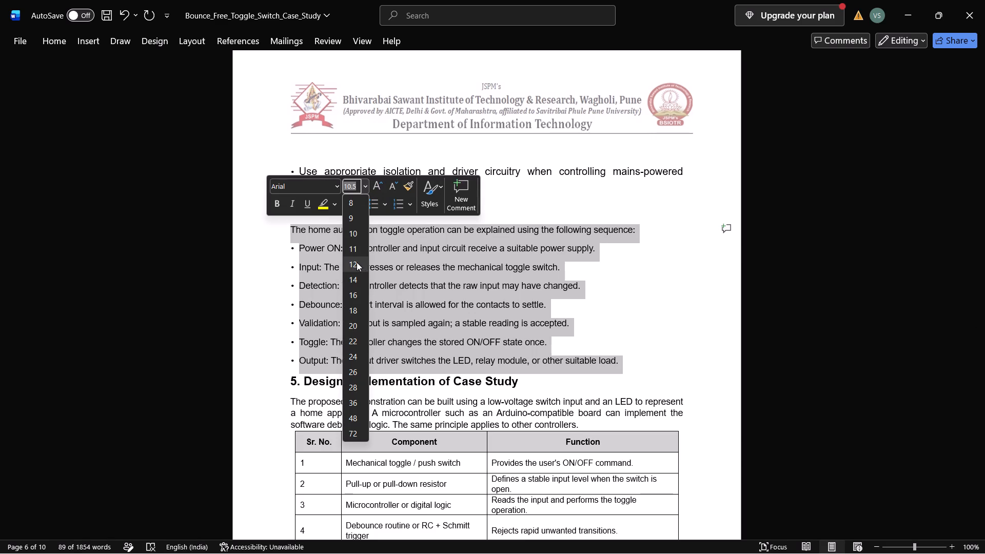
left_click(357, 262)
left_click(691, 338)
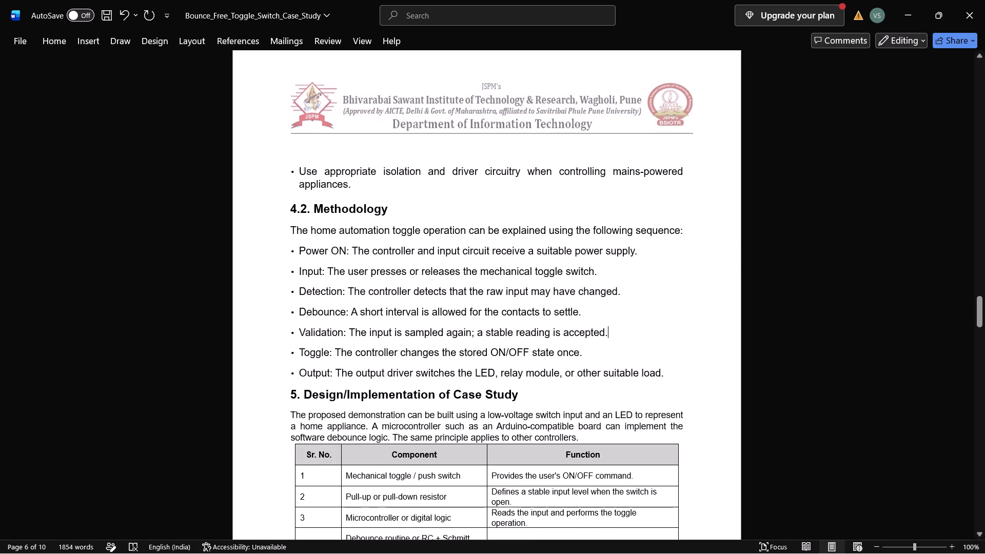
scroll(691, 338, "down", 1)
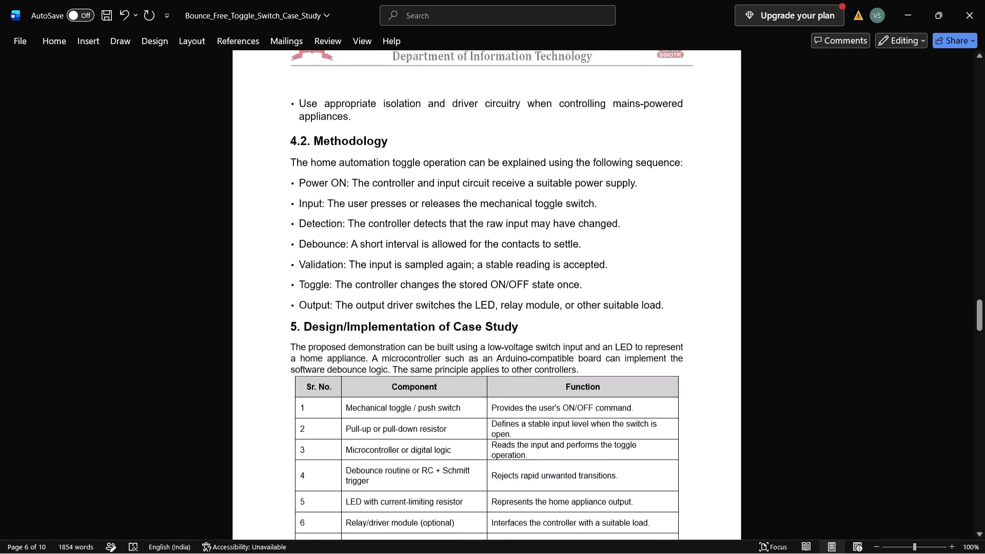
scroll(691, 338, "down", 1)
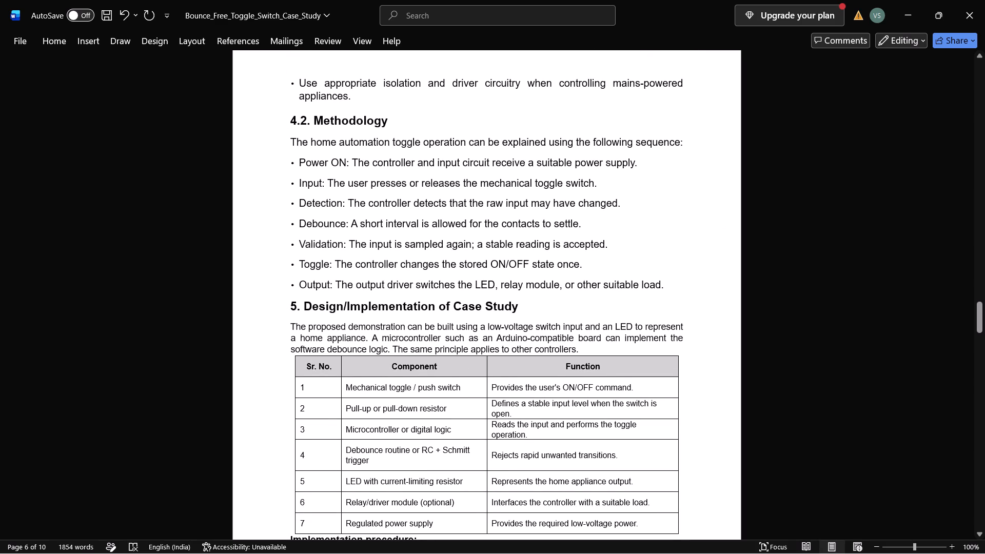
Insert an unbulleted blank line between the "Output" bullet and the "5. Design/Implementation of Case Study" heading.
left_click(668, 285)
scroll(668, 285, "down", 1)
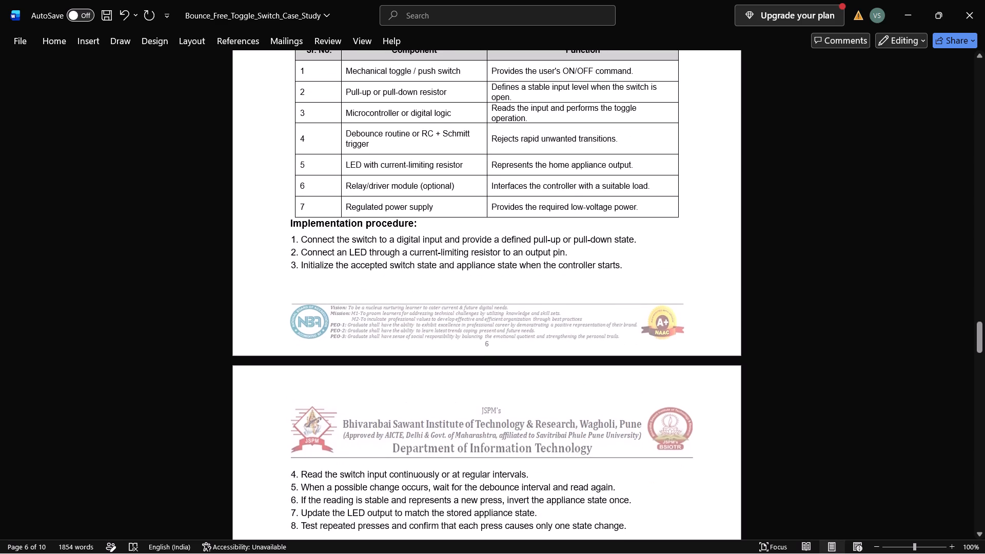
scroll(668, 285, "down", 1)
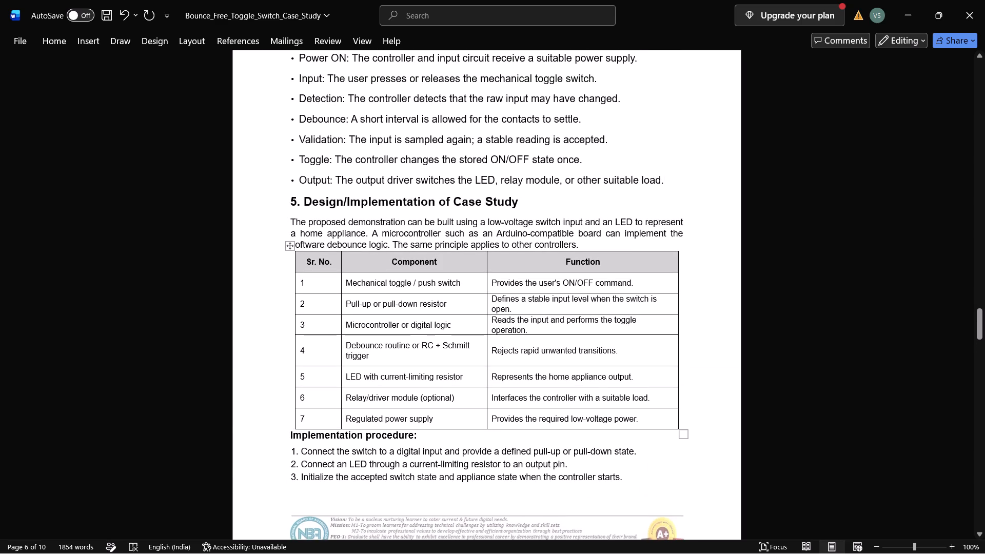
key("Return")
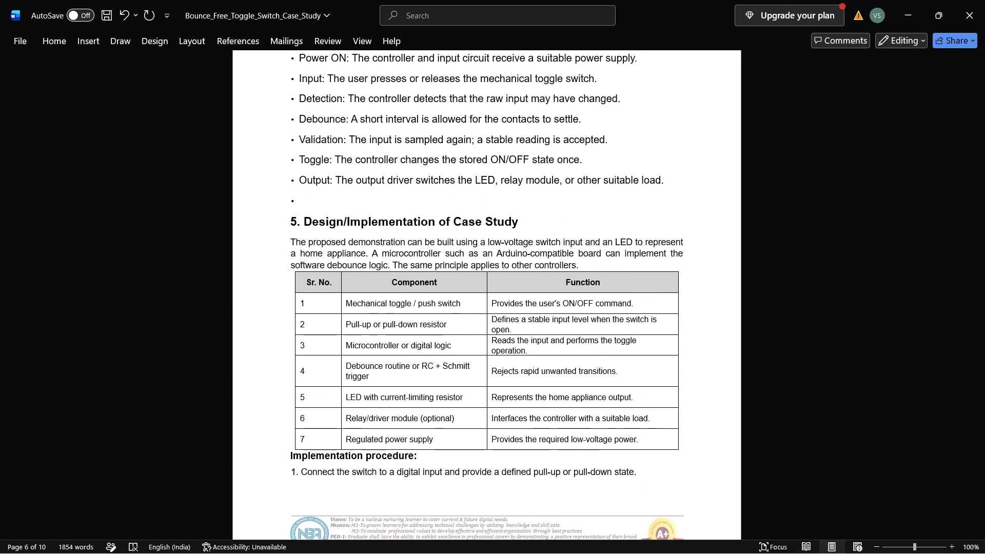
key("BackSpace")
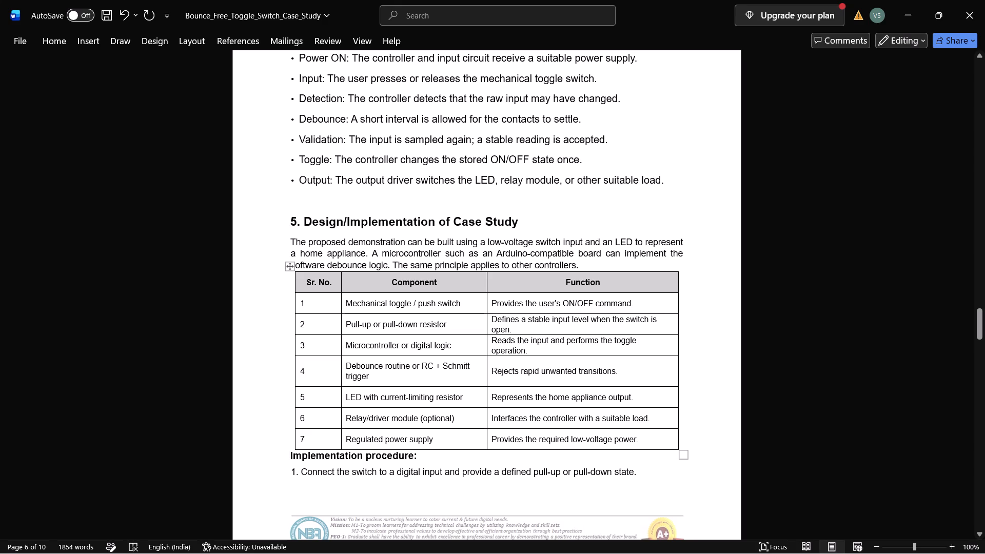
Set the introductory paragraph and the whole component table under "5. Design/Implementation of Case Study" to 12 pt.
left_click_drag(640, 438, 293, 247)
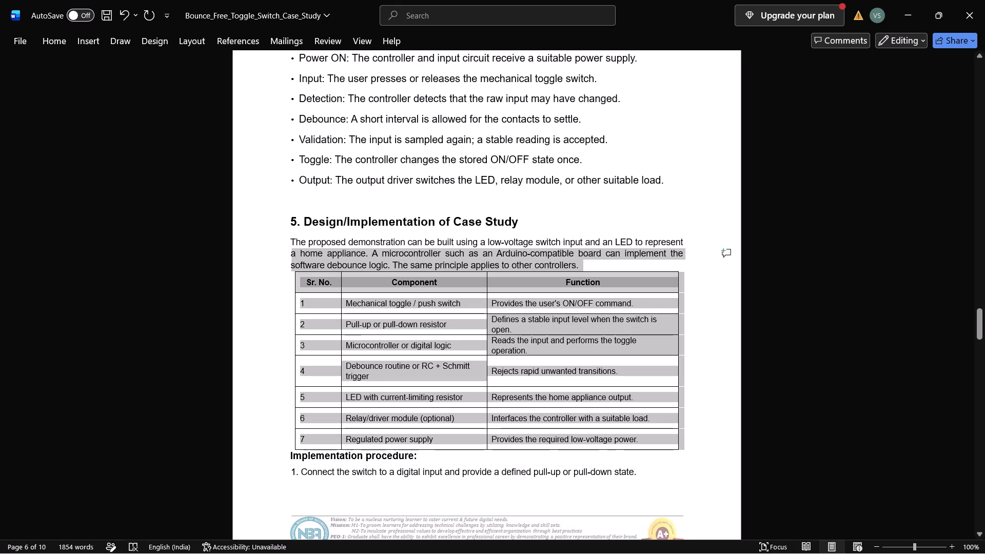
left_click_drag(293, 247, 293, 245)
left_click(394, 208)
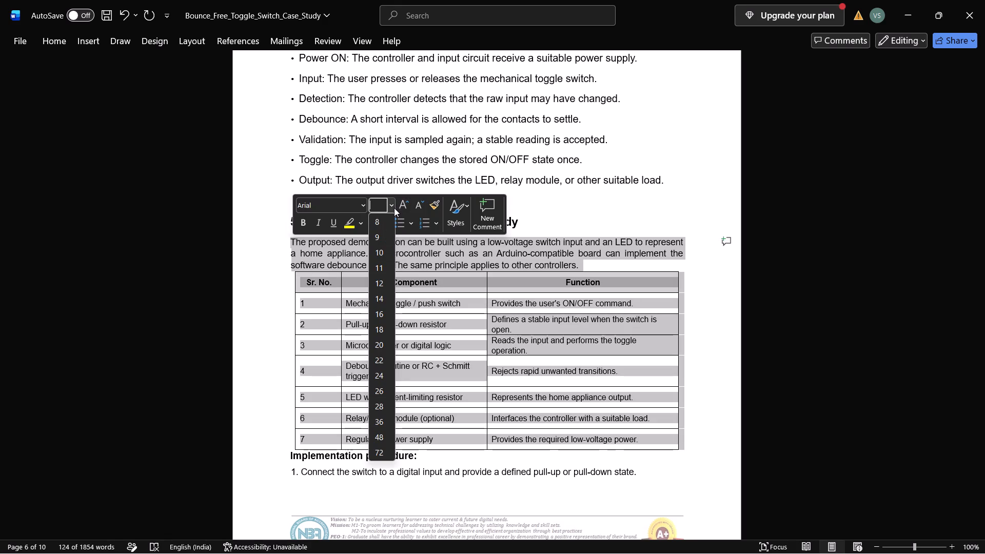
left_click(377, 285)
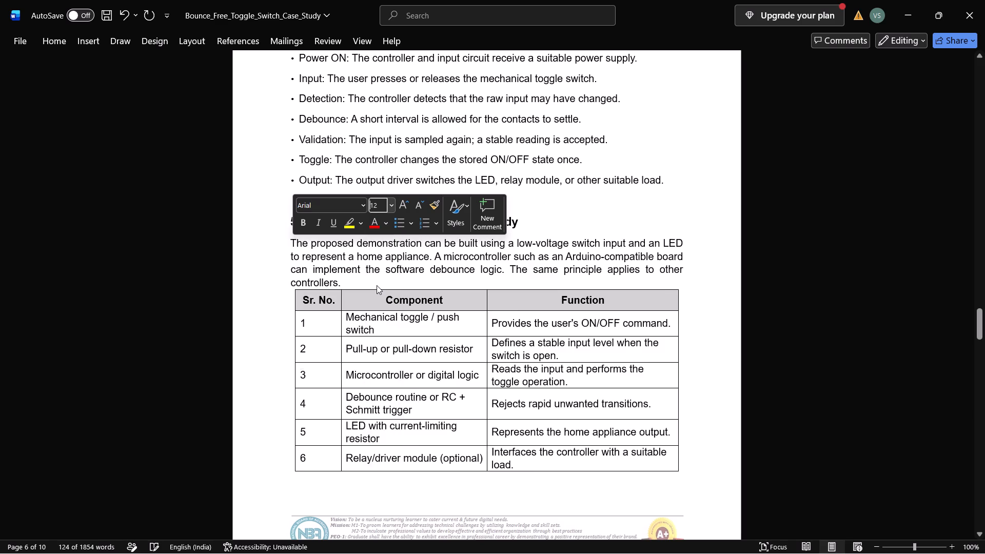
left_click(538, 487)
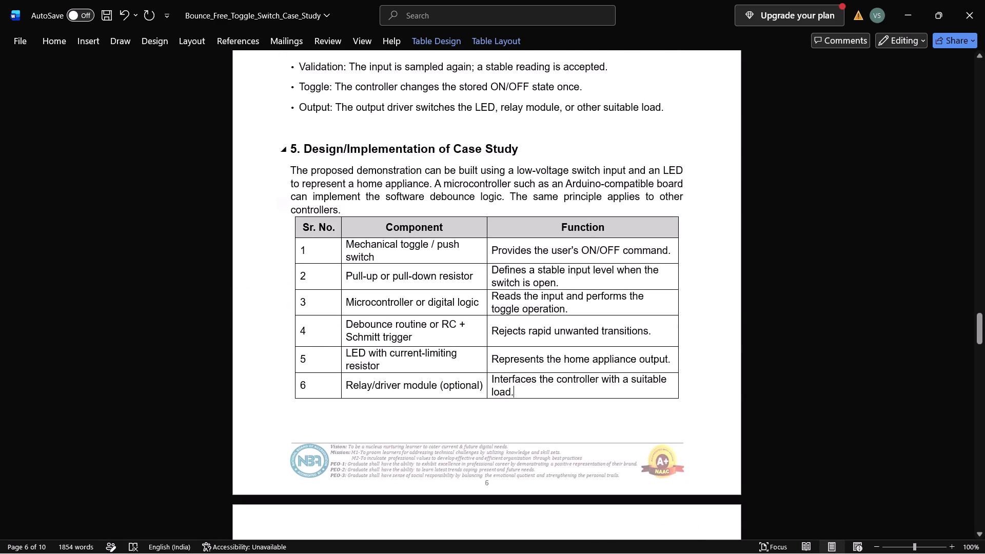
Insert a blank line between the section 5 introductory paragraph and the component table.
left_click(348, 210)
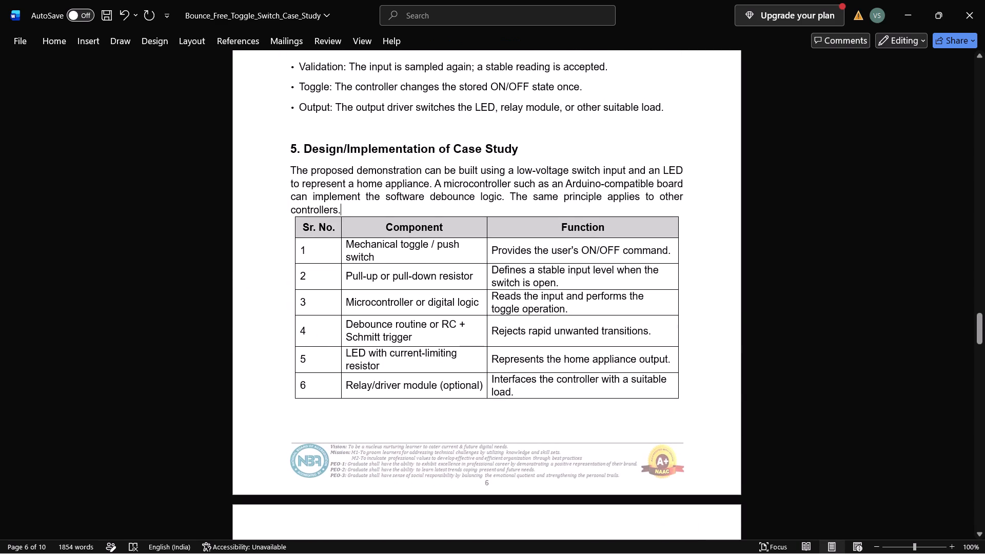
key("Return")
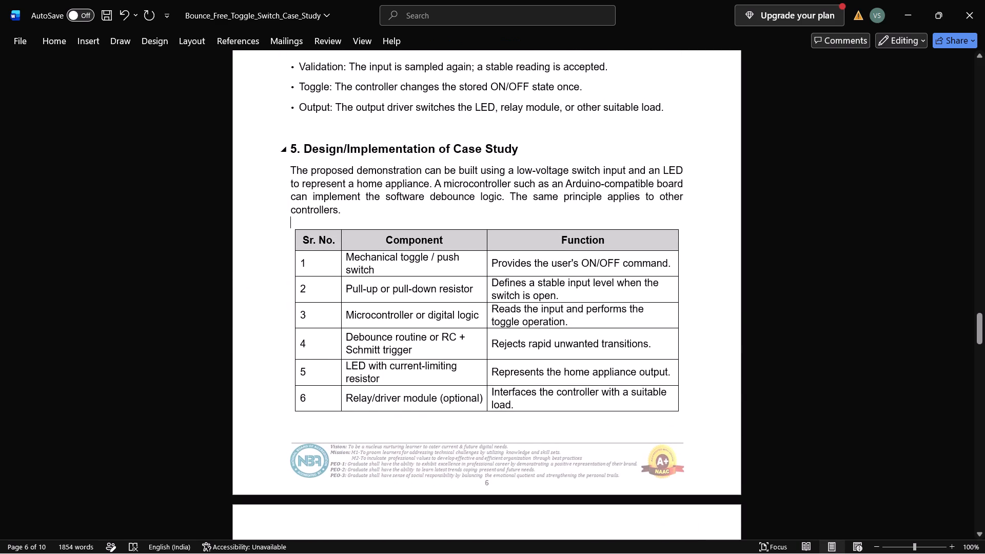
Examine the layout of pages 6 and 7, especially how the component table breaks across them.
left_click(578, 135)
scroll(578, 135, "up", 2)
scroll(578, 135, "down", 1)
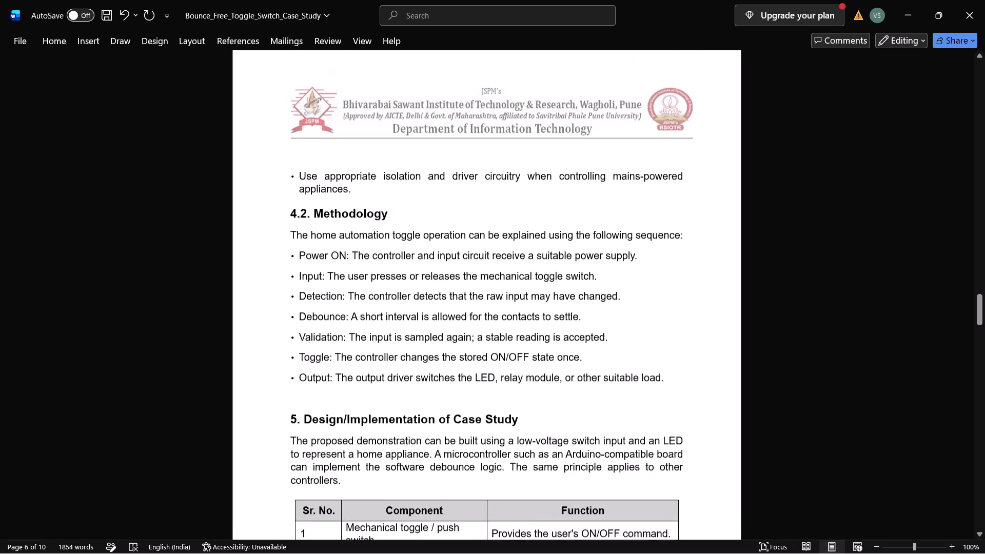
scroll(578, 135, "down", 2)
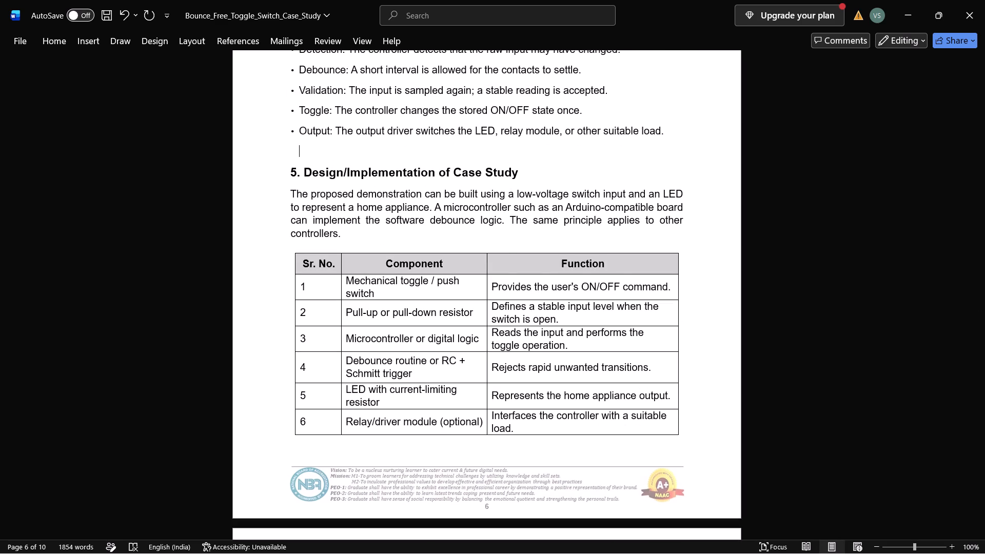
scroll(578, 135, "down", 4)
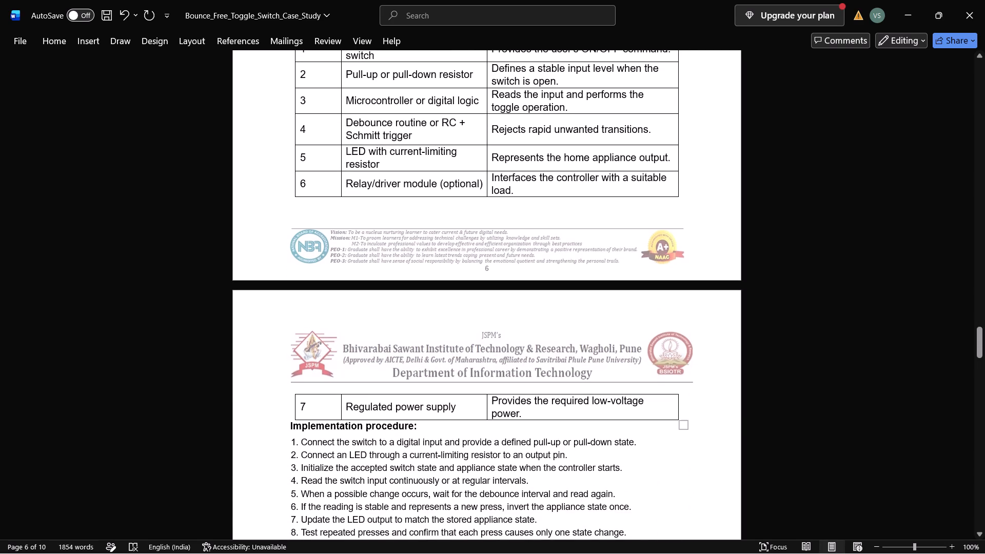
scroll(578, 135, "up", 1)
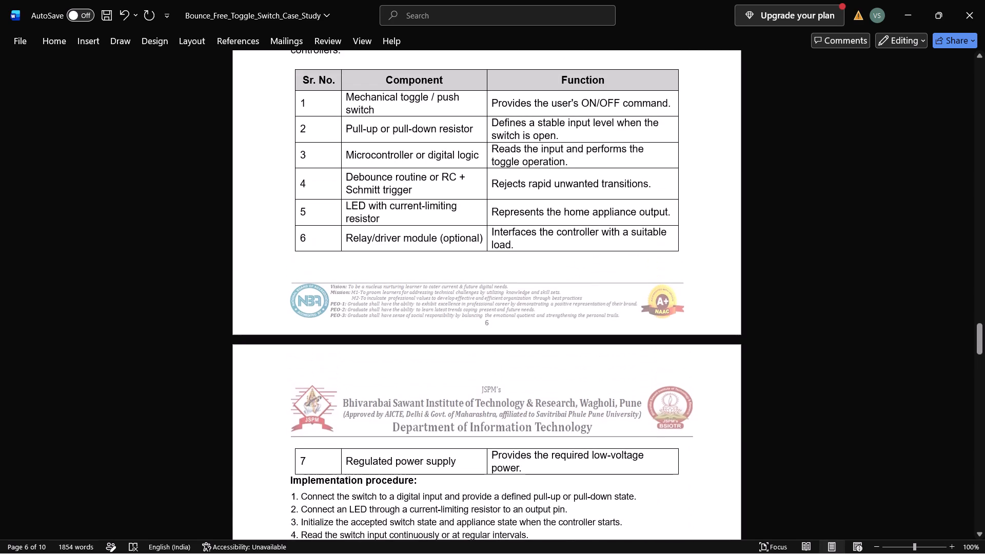
scroll(578, 135, "up", 5)
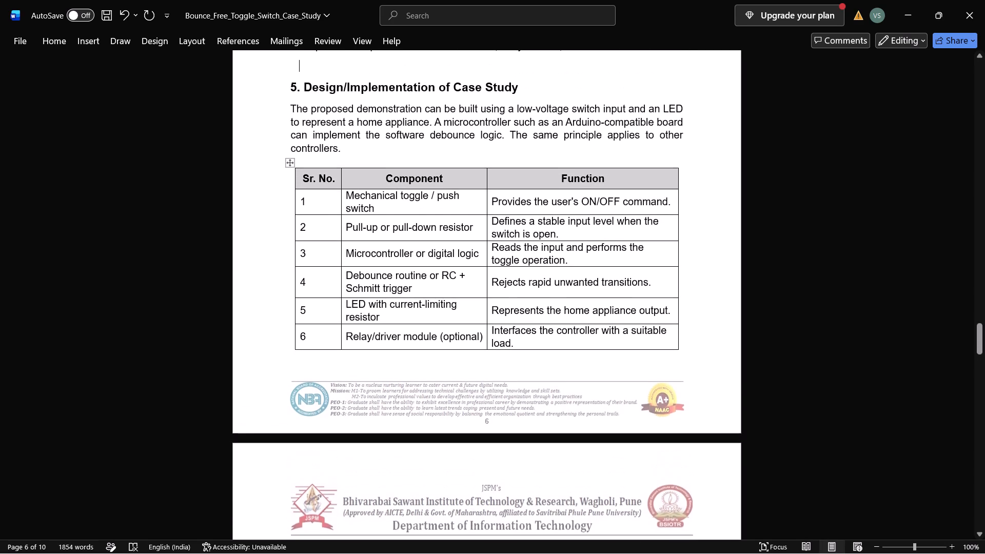
scroll(578, 135, "up", 4)
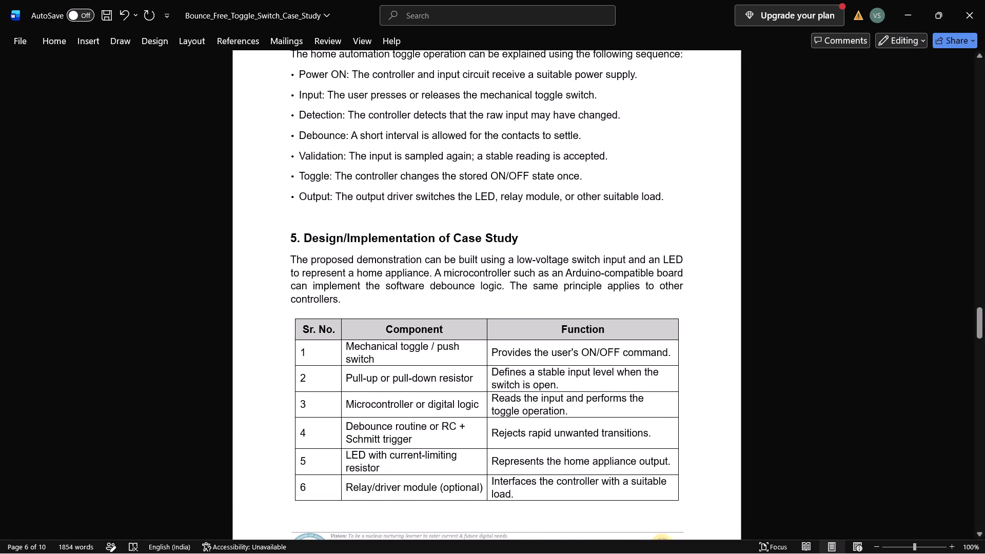
scroll(614, 328, "down", 4)
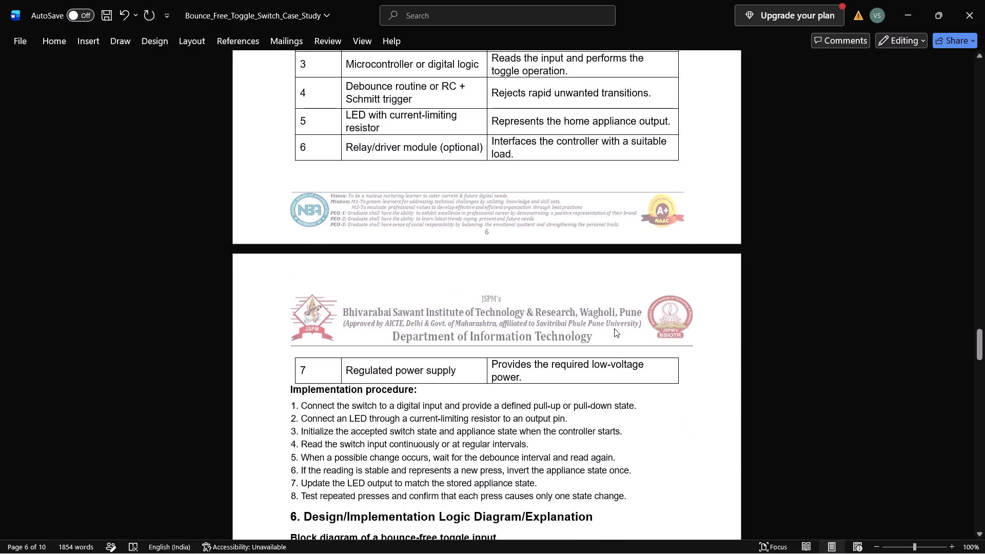
scroll(614, 328, "right", 1)
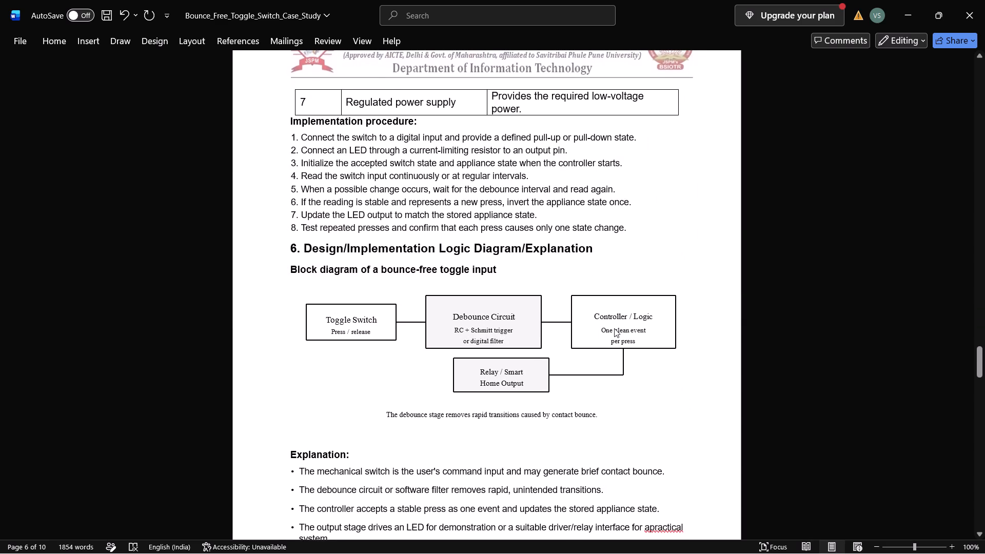
scroll(614, 328, "right", 2)
scroll(614, 328, "up", 1)
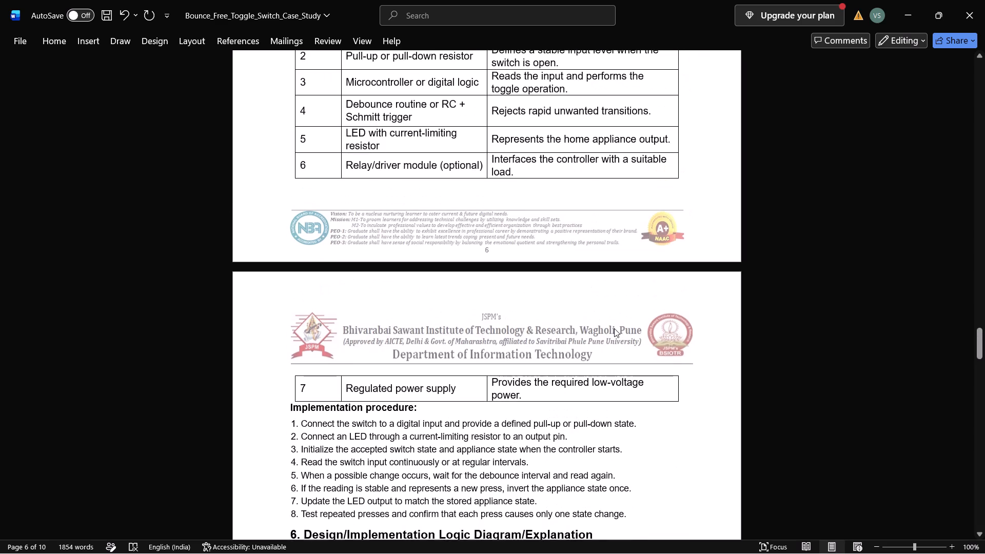
scroll(614, 328, "up", 3)
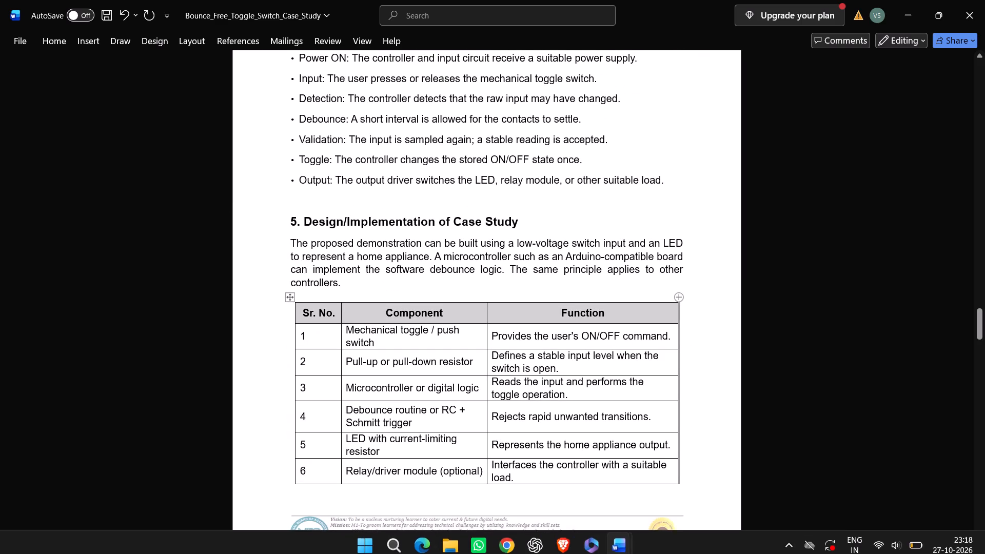
scroll(609, 211, "down", 1)
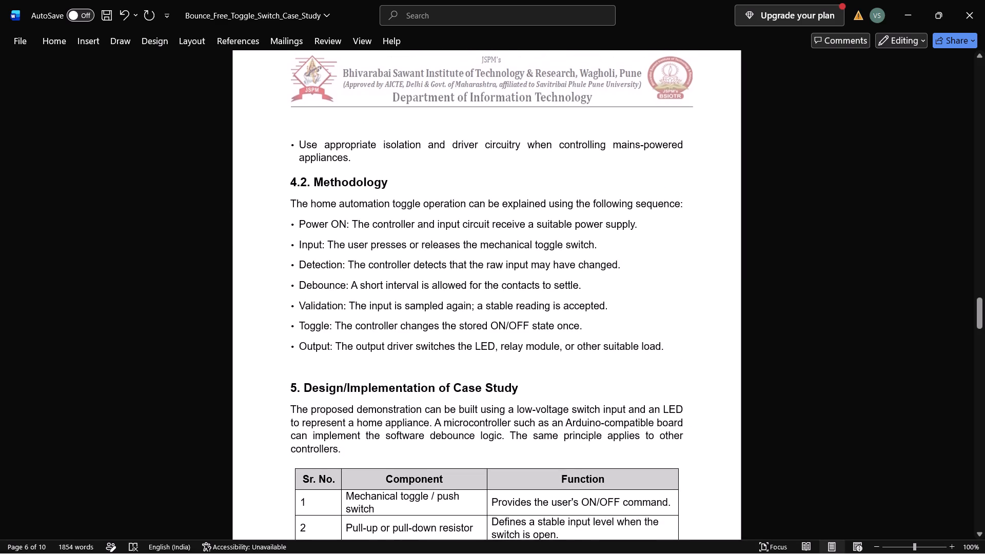
scroll(609, 211, "down", 2)
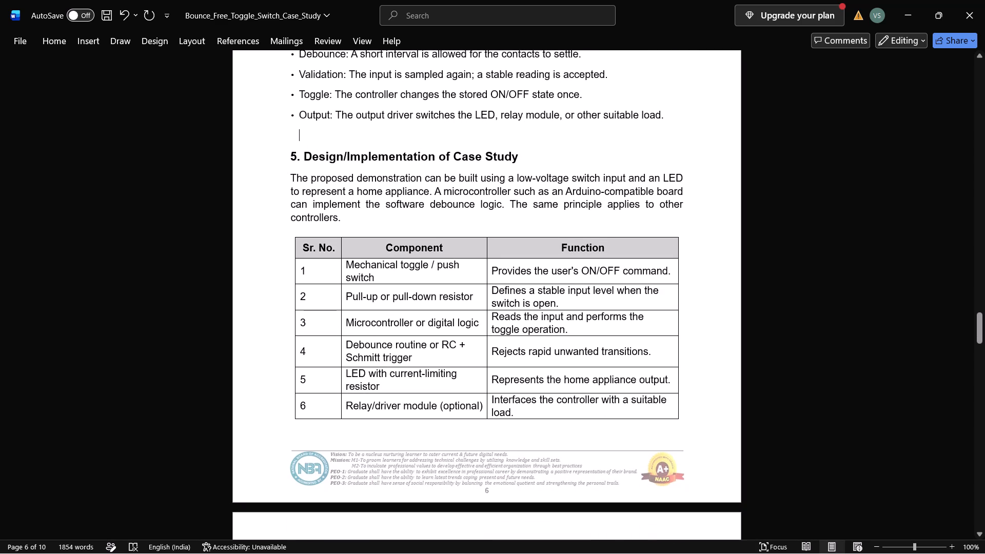
Delete the "Use appropriate isolation and driver circuitry" bullet at the start of page 6, together with the blank line above it.
scroll(609, 211, "up", 4)
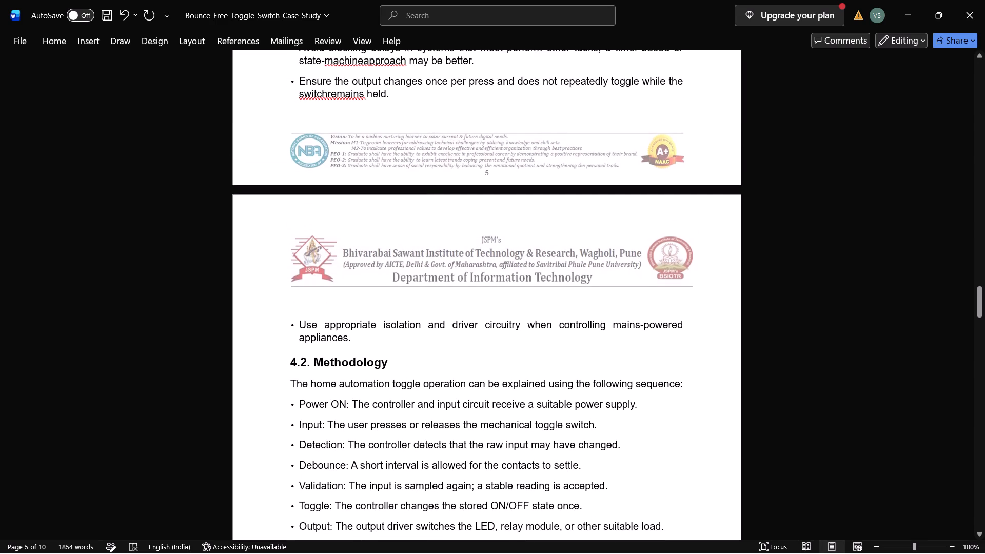
left_click_drag(352, 339, 263, 312)
key("BackSpace")
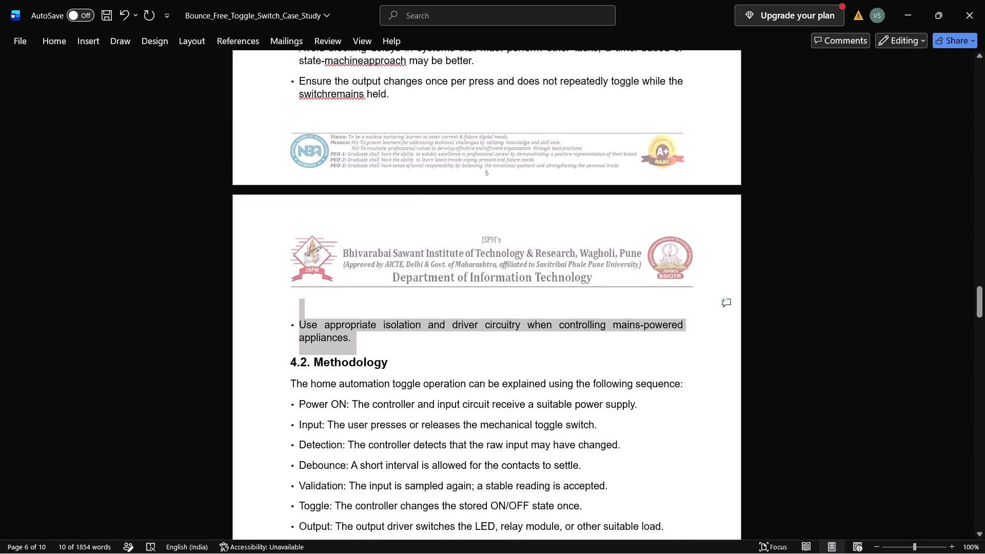
Insert a blank line above the "4.2. Methodology" heading at the start of page 6.
scroll(471, 433, "down", 6)
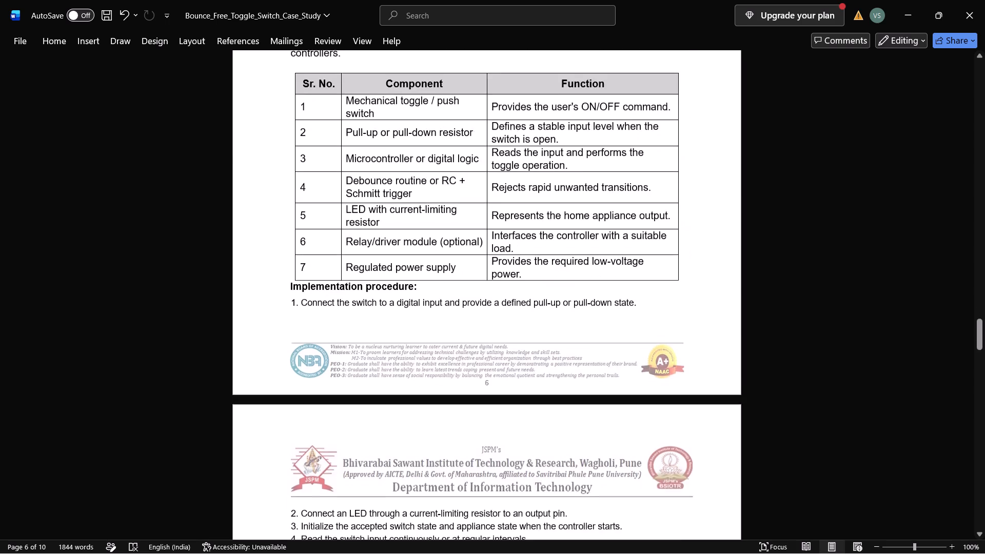
scroll(471, 433, "up", 5)
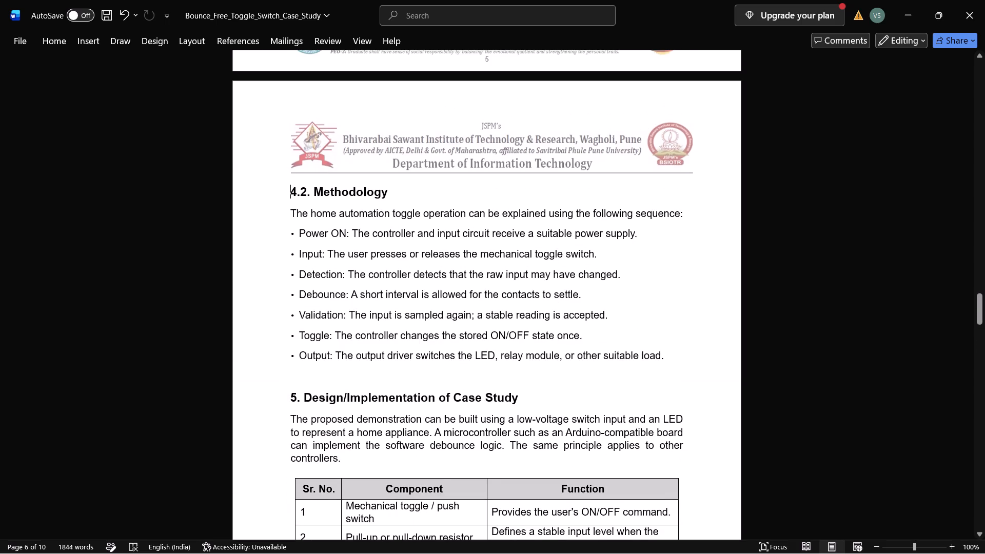
key("Return")
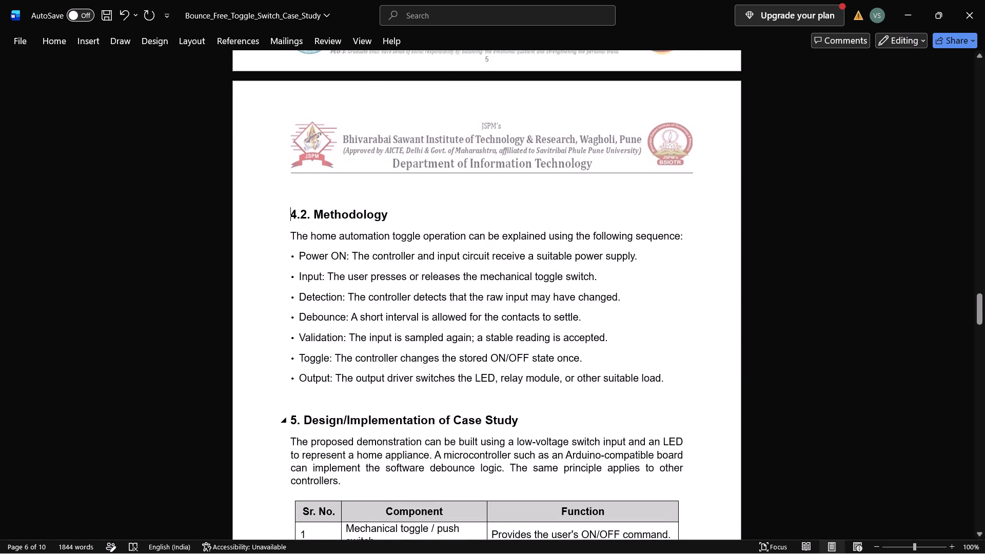
Review the layout of page 6 and of the implementation procedure and block diagram on page 7.
scroll(537, 417, "down", 6)
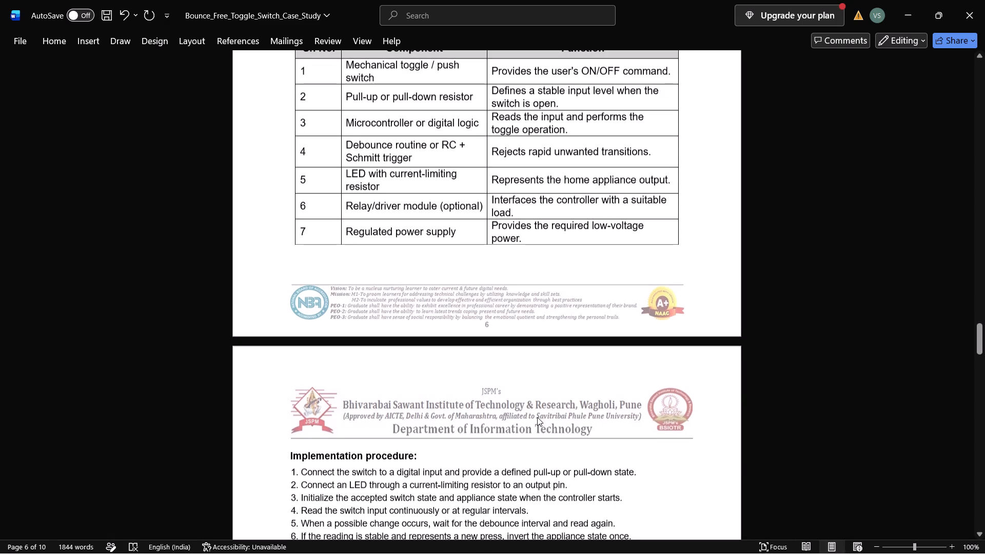
scroll(706, 246, "up", 3)
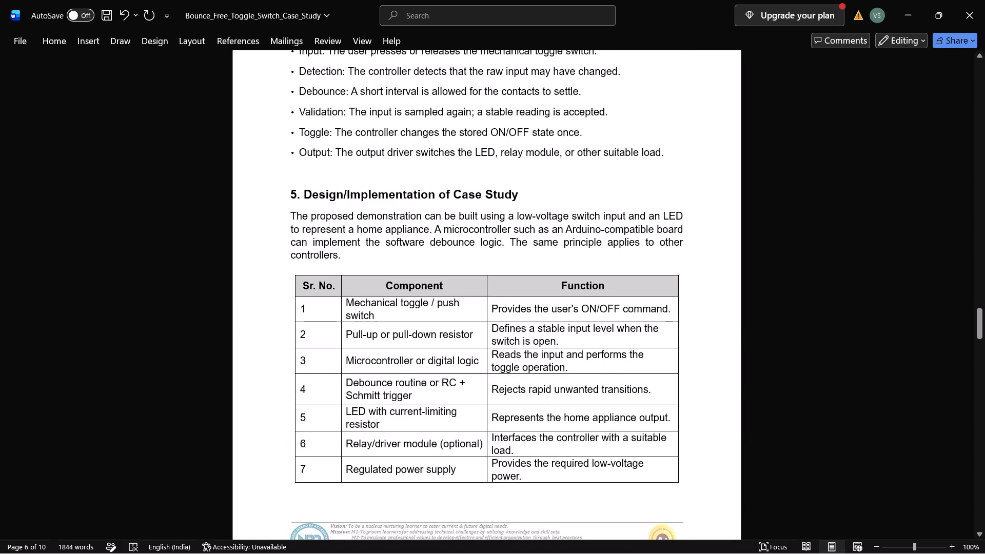
scroll(706, 246, "down", 1)
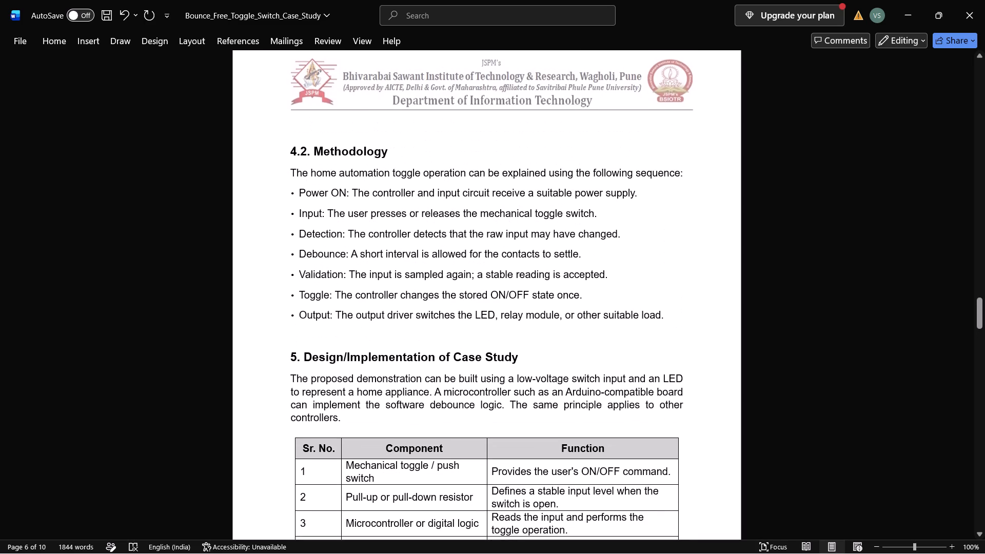
scroll(706, 246, "down", 2)
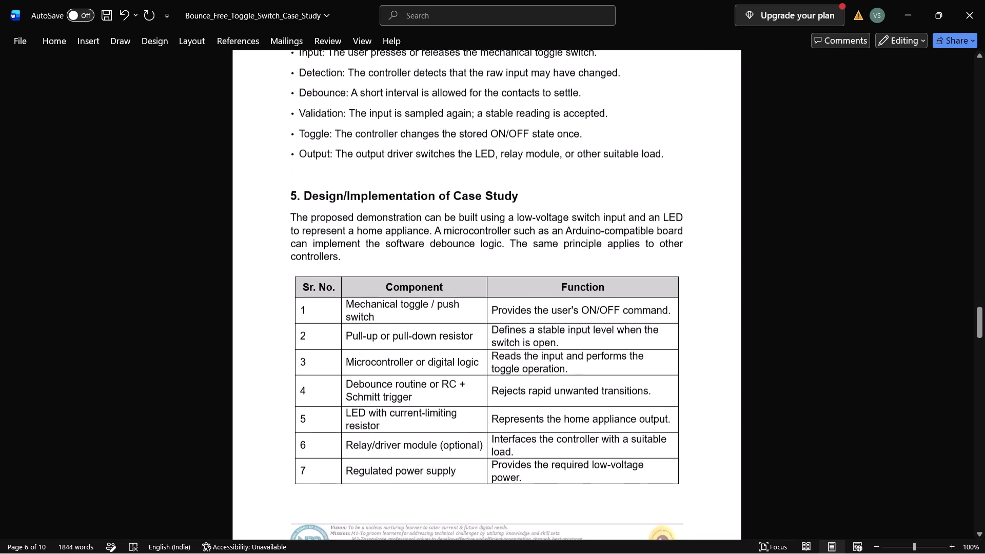
scroll(706, 246, "down", 2)
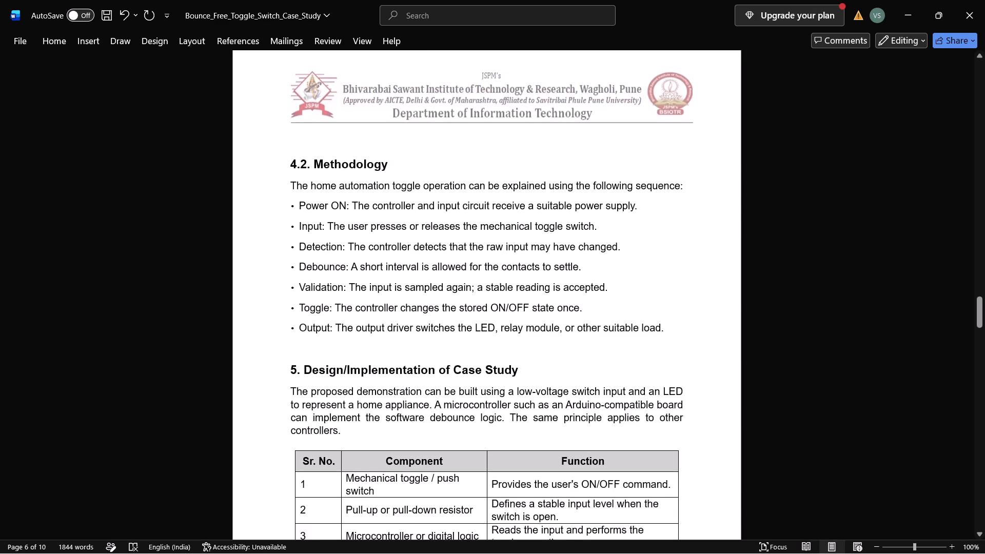
scroll(706, 246, "down", 4)
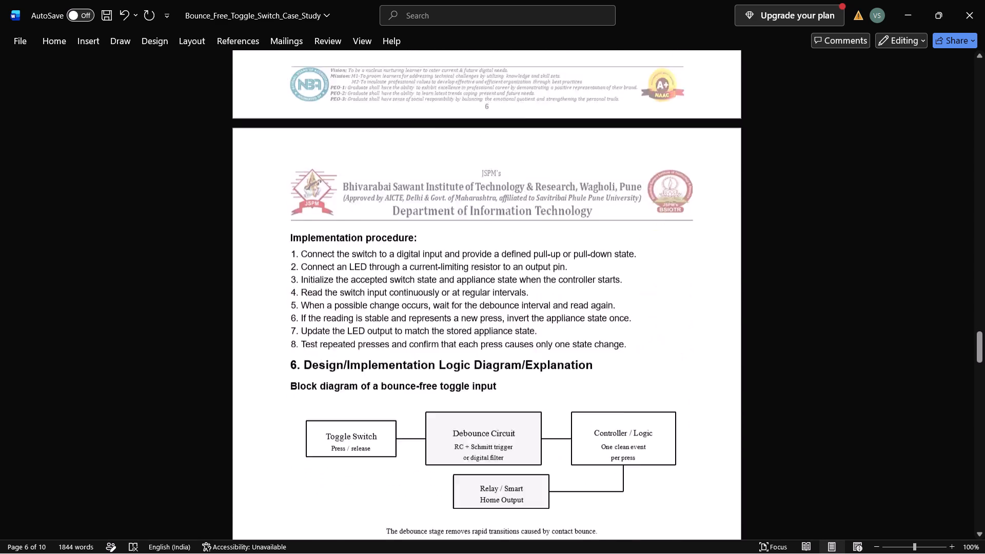
scroll(706, 246, "down", 1)
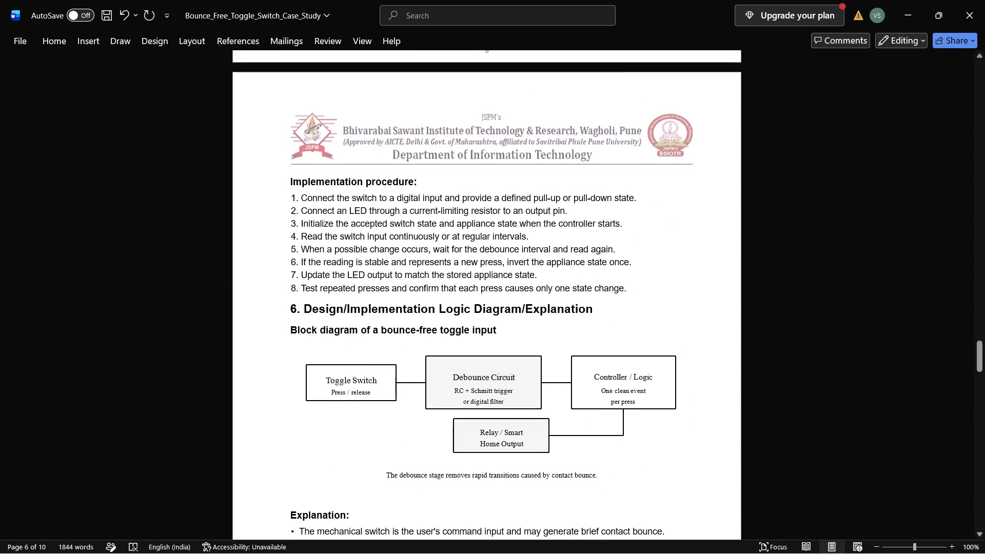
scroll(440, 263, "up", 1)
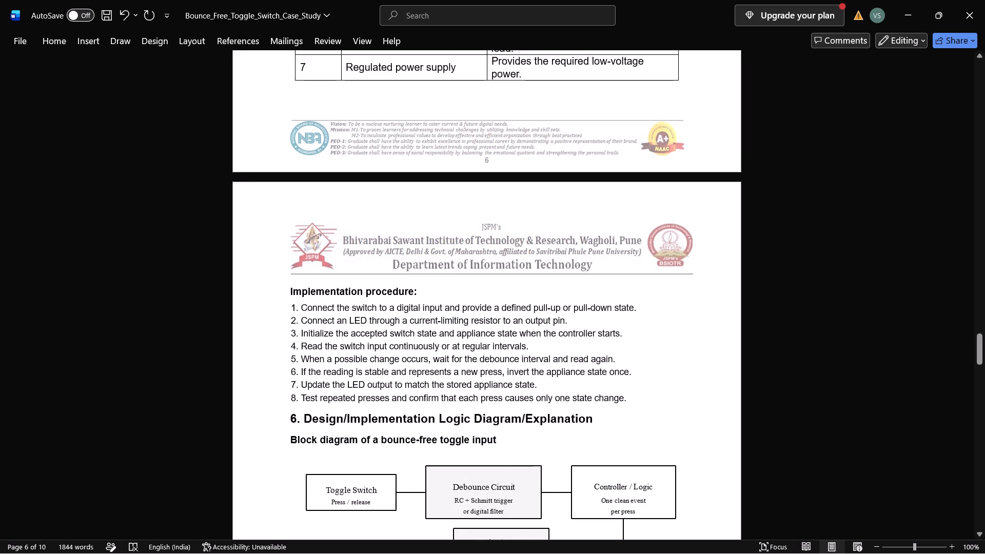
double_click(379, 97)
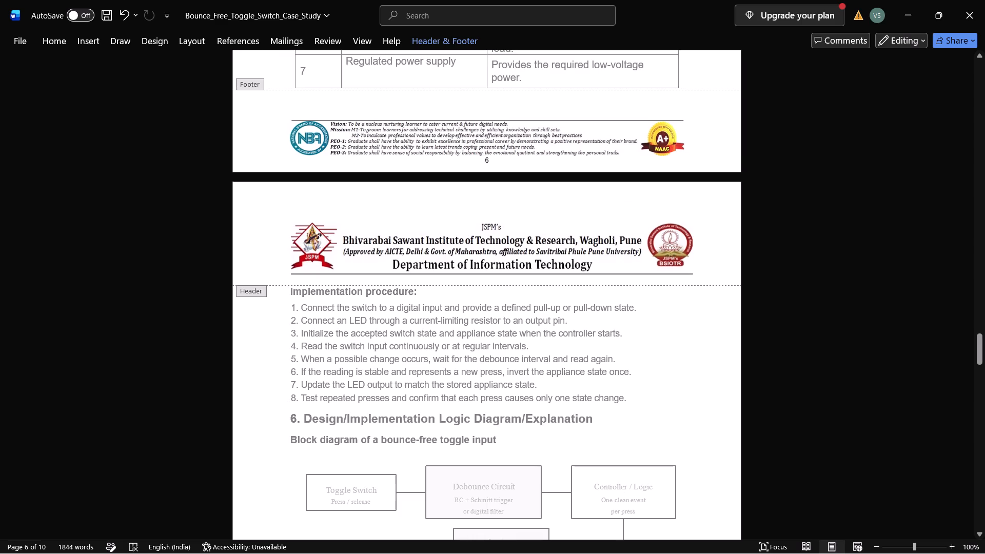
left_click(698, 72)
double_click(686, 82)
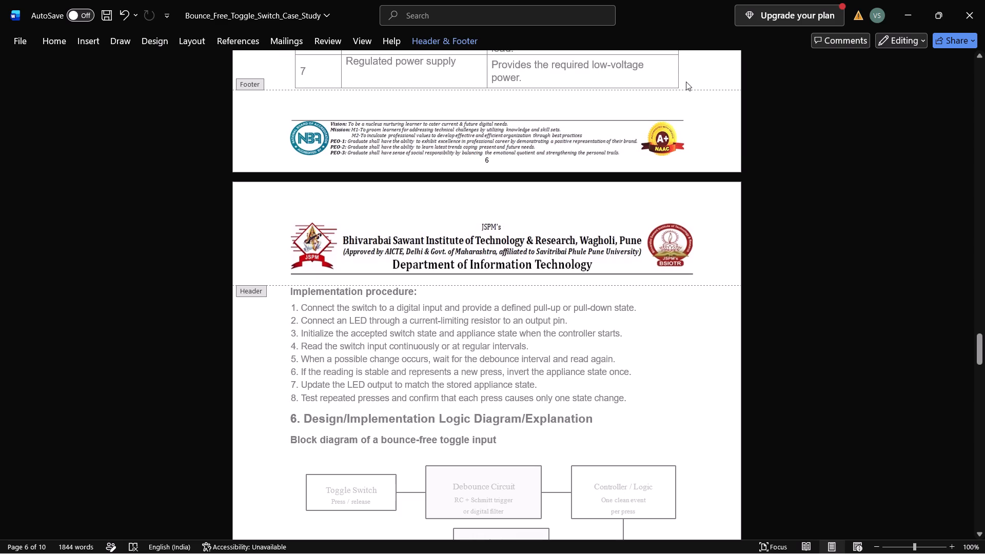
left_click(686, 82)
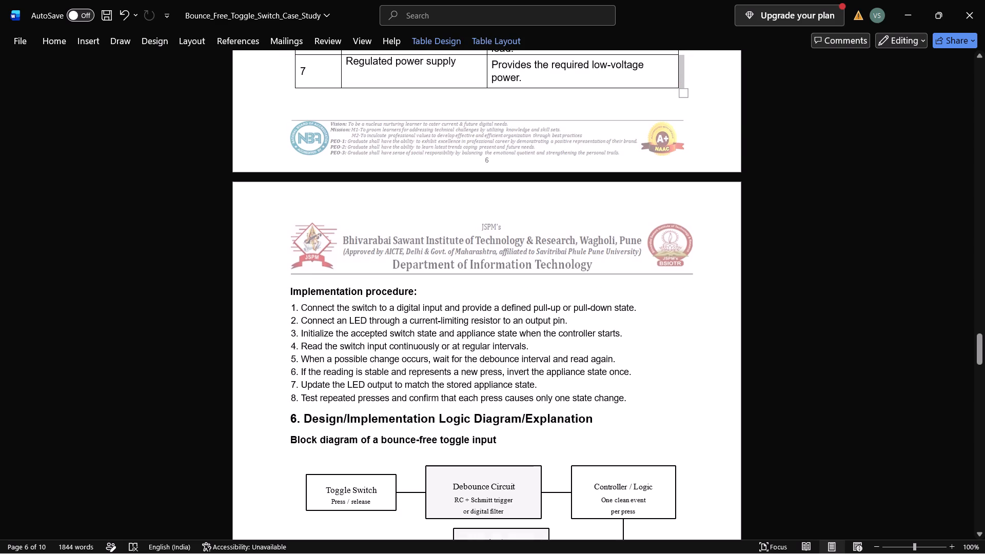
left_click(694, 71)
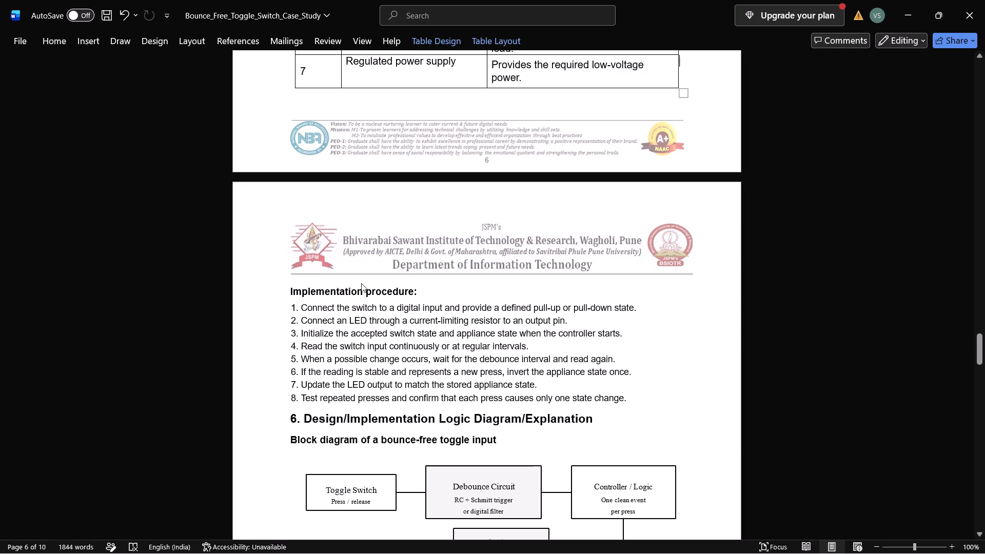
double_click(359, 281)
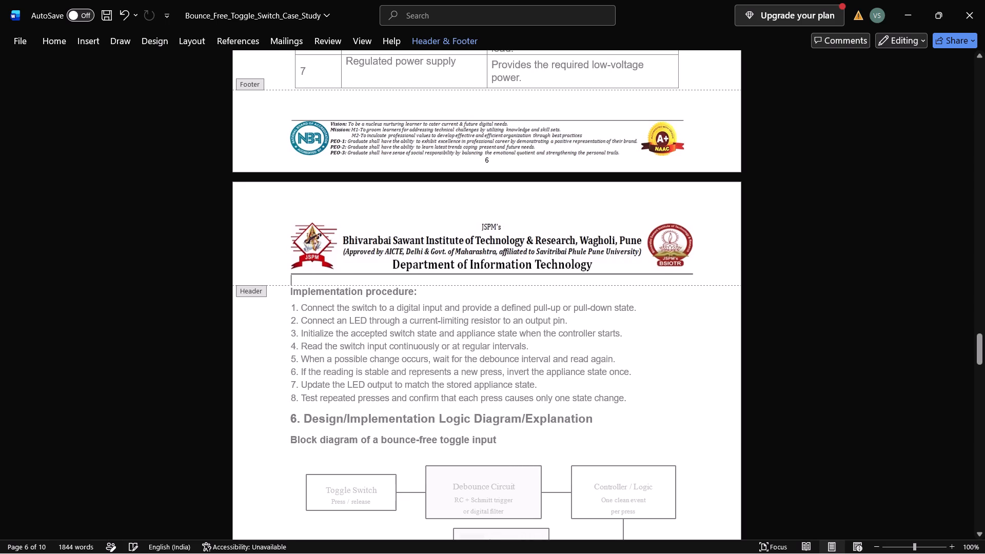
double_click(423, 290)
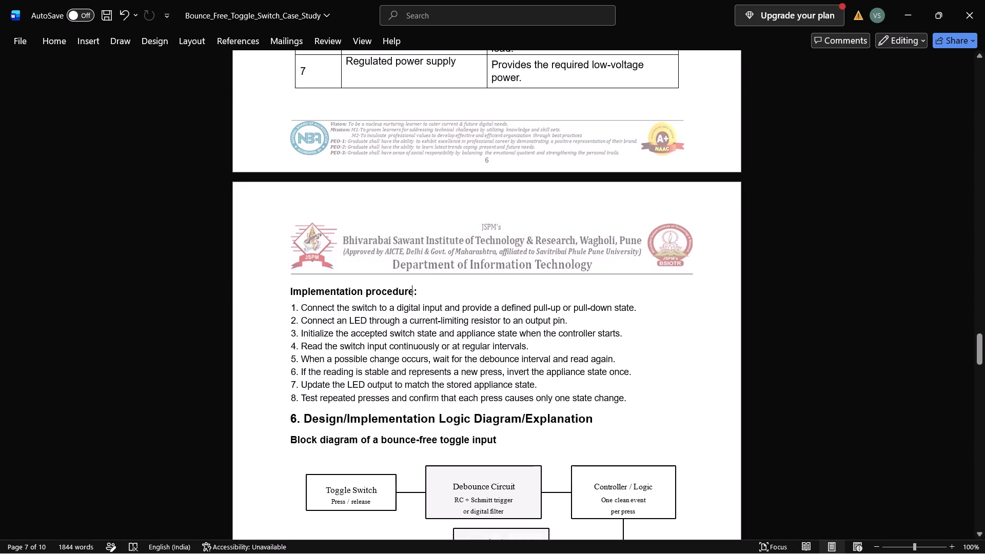
Insert a blank line above the "Implementation procedure:" heading on page 7.
left_click(289, 288)
key("Return")
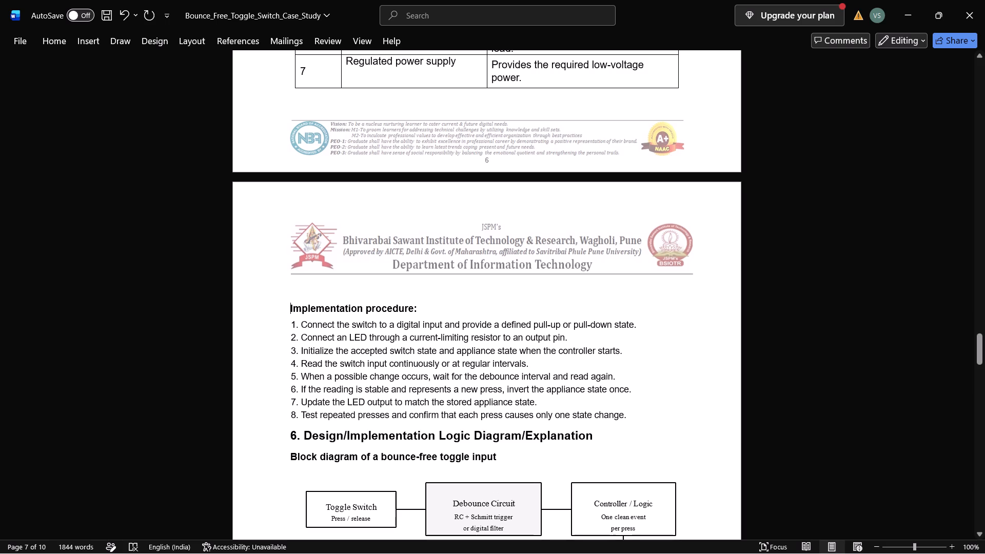
Set the "Implementation procedure:" heading and its eight numbered steps to 12 pt.
left_click_drag(629, 419, 268, 314)
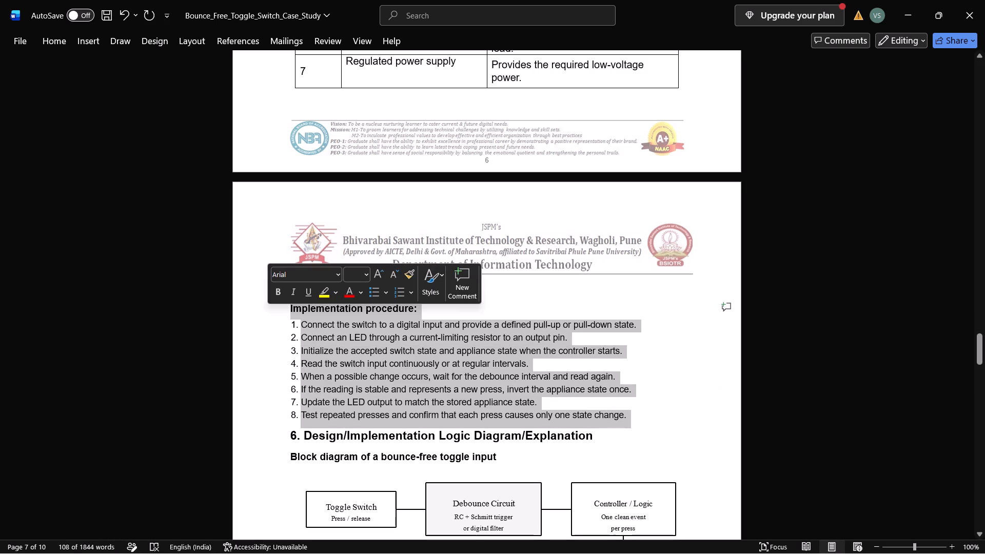
left_click(366, 273)
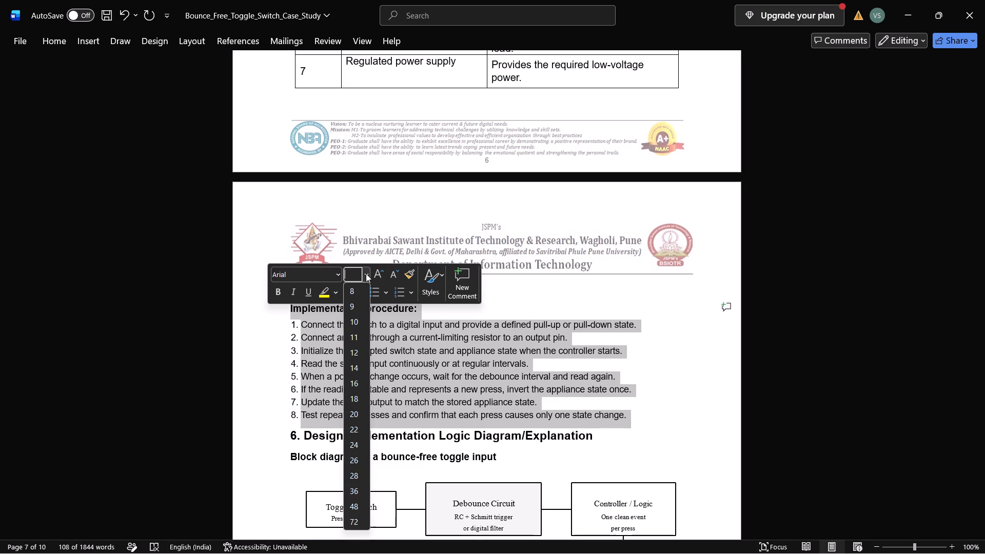
left_click(352, 353)
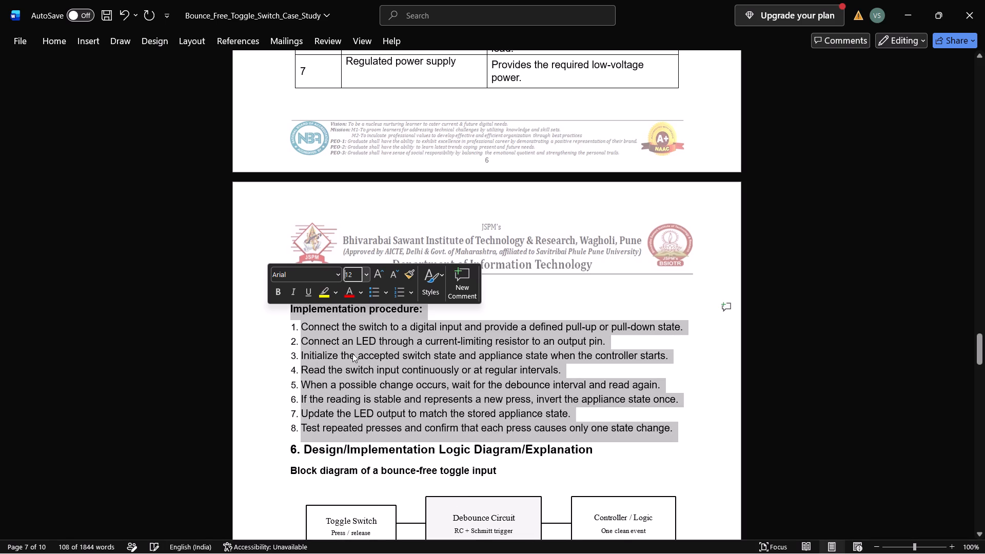
Insert four blank lines between the last implementation step and the "6. Design/Implementation Logic Diagram/Explanation" heading.
scroll(562, 295, "down", 3)
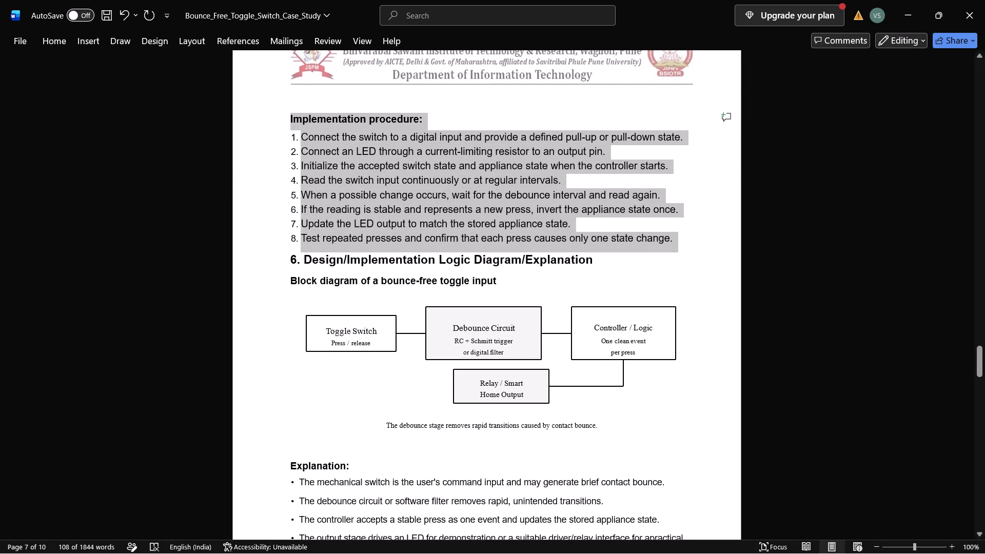
left_click(689, 244)
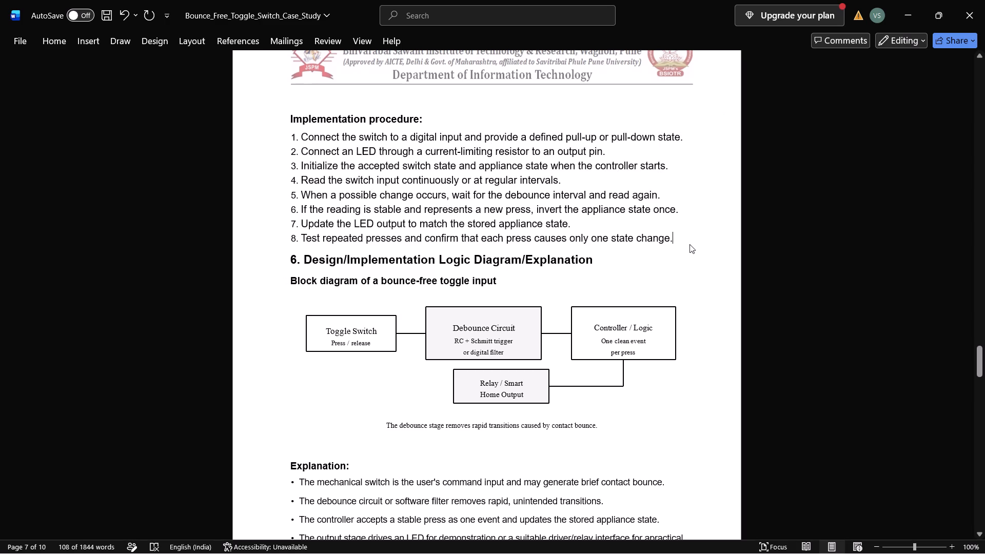
key("Return")
key("Return")
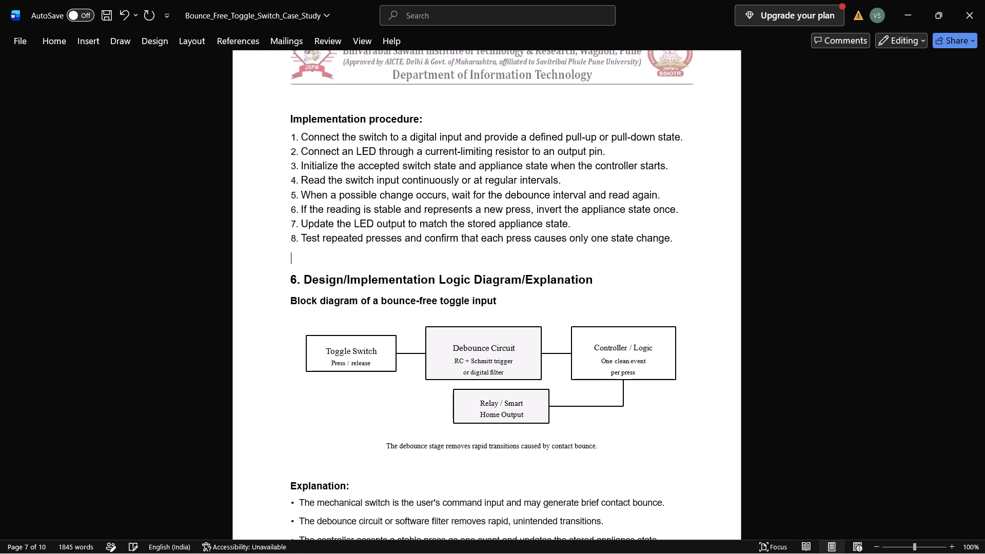
key("Return")
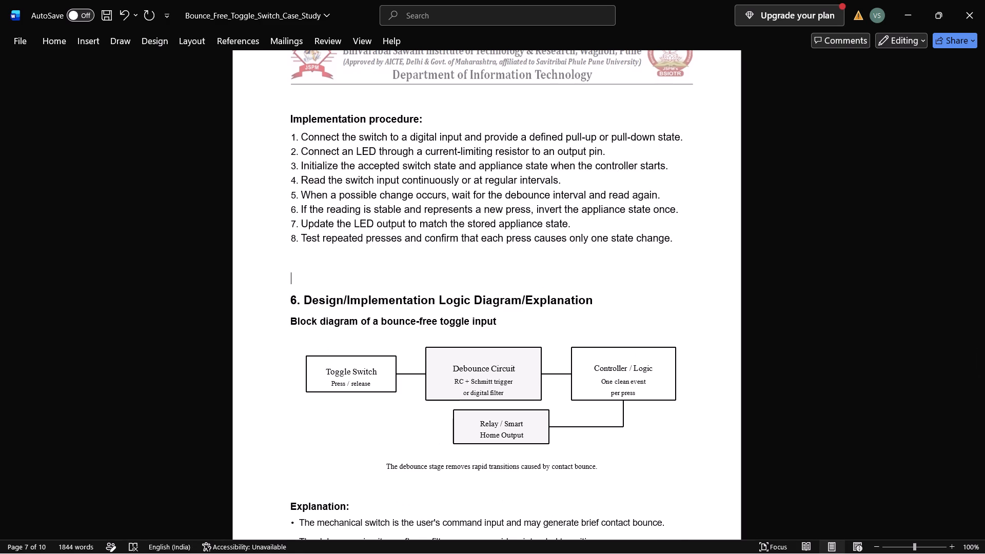
scroll(689, 244, "down", 3)
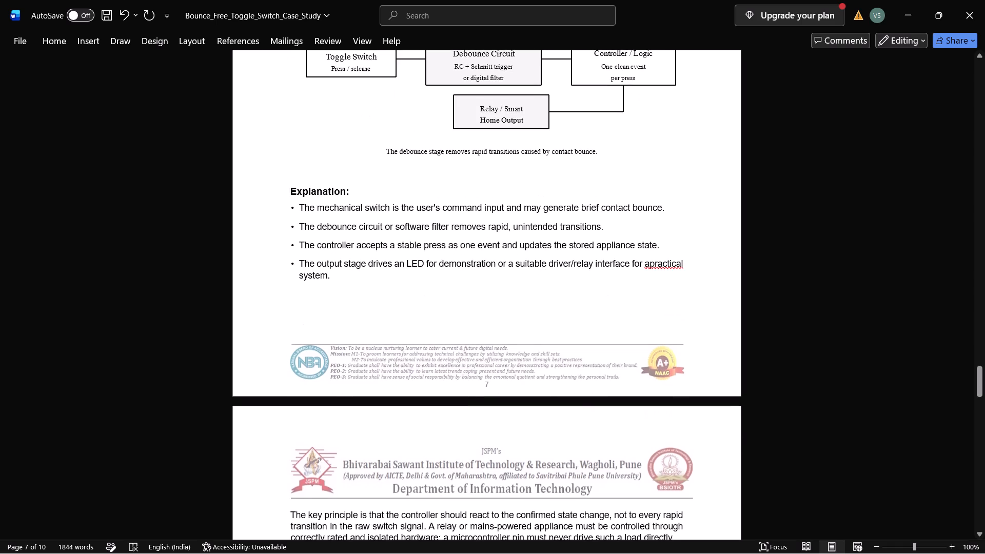
scroll(689, 244, "up", 1)
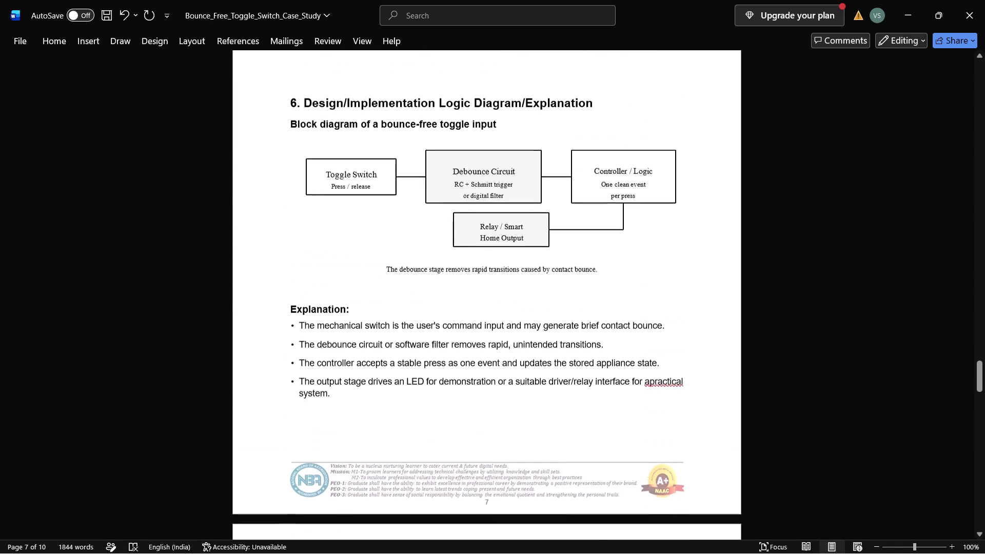
scroll(689, 244, "up", 1)
key("Return")
key("Return")
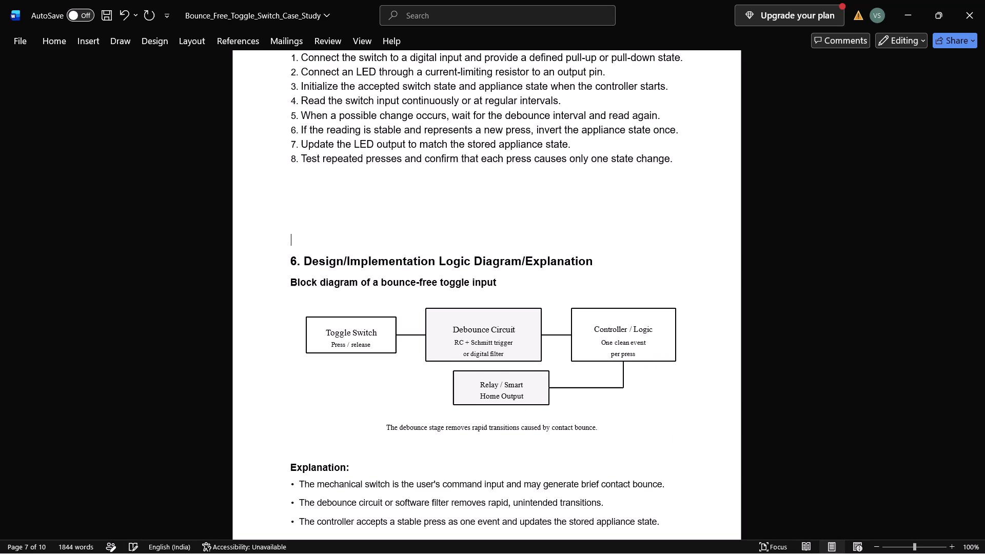
key("Return")
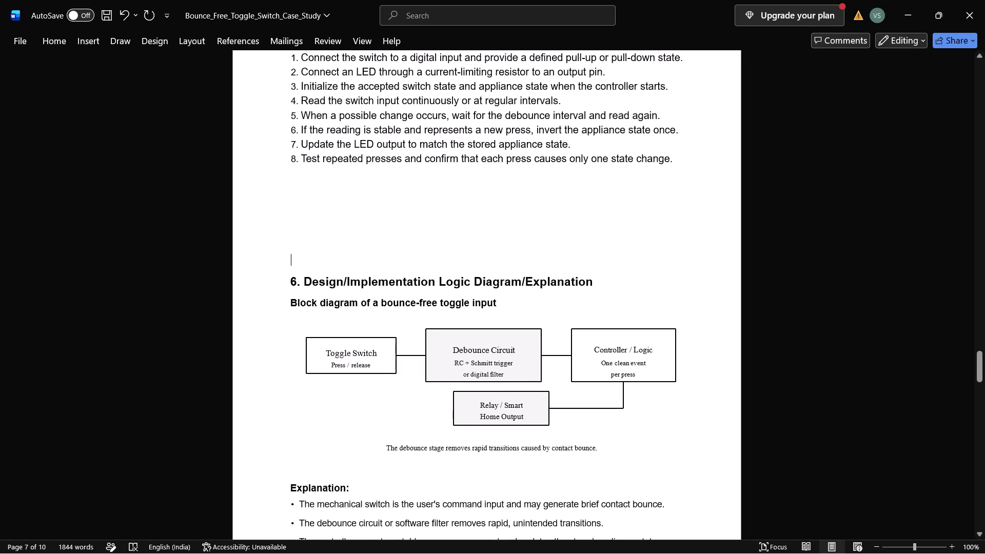
scroll(595, 209, "right", 1)
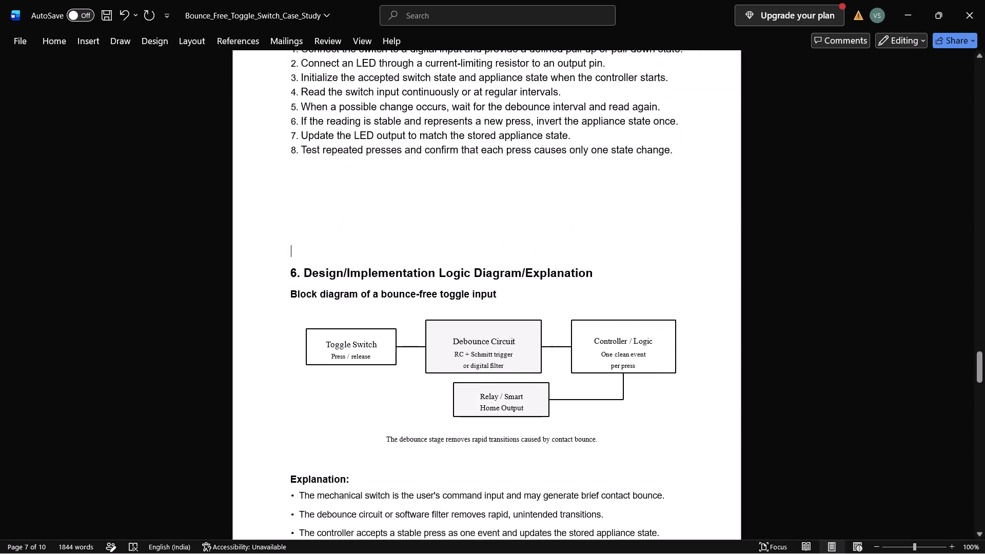
key("BackSpace")
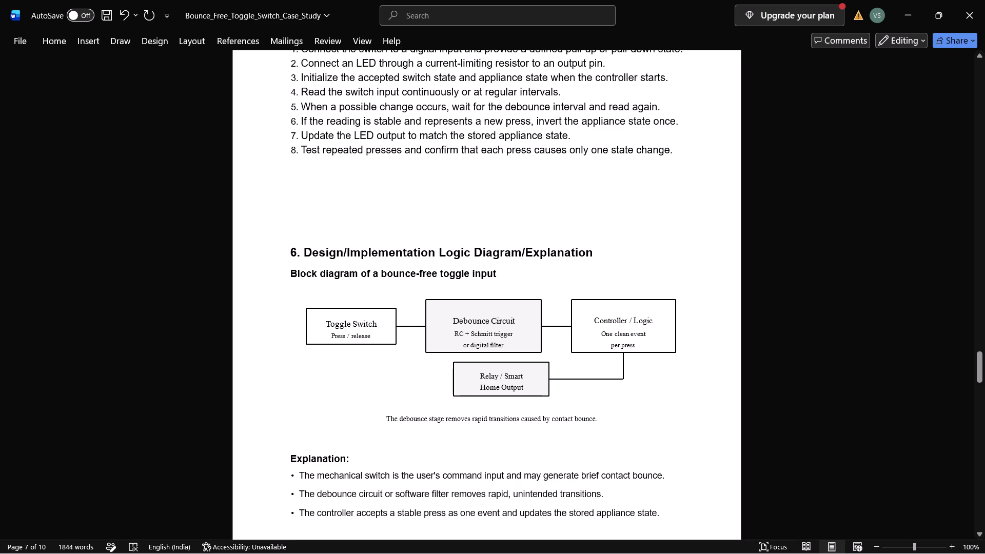
Insert three blank lines below the block diagram's caption to push the "Explanation:" section onto the next page.
left_click(615, 424)
key("Return")
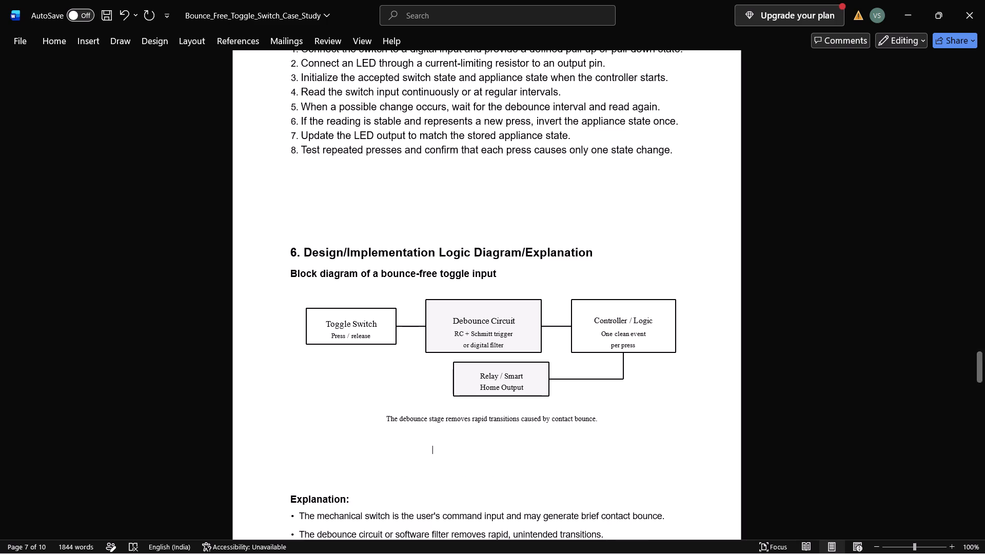
key("Return")
key("Return")
scroll(610, 415, "down", 1)
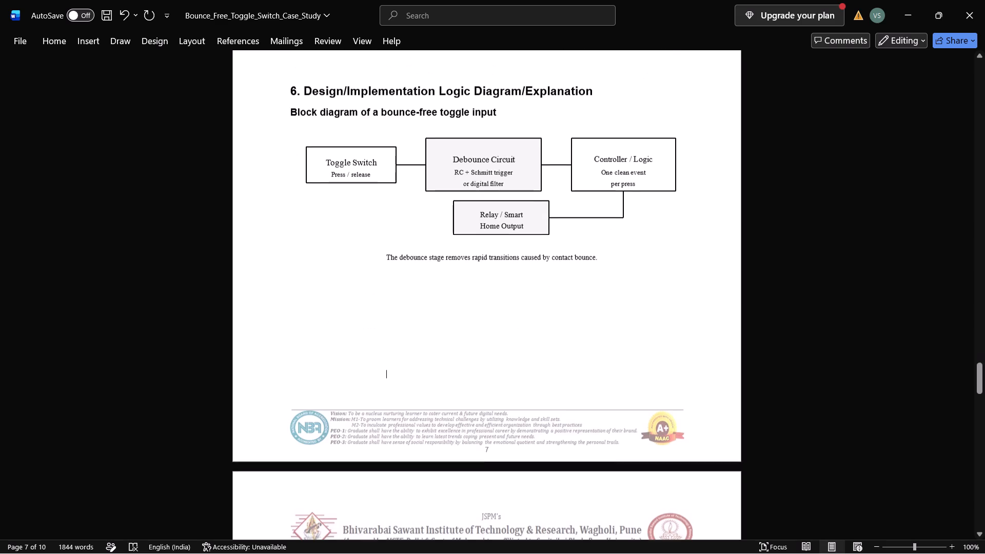
scroll(610, 415, "down", 1)
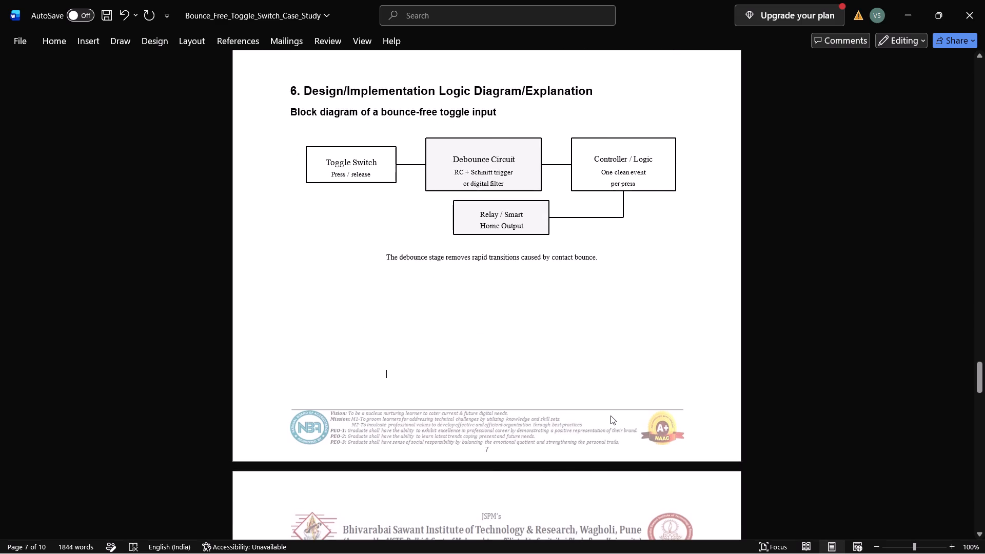
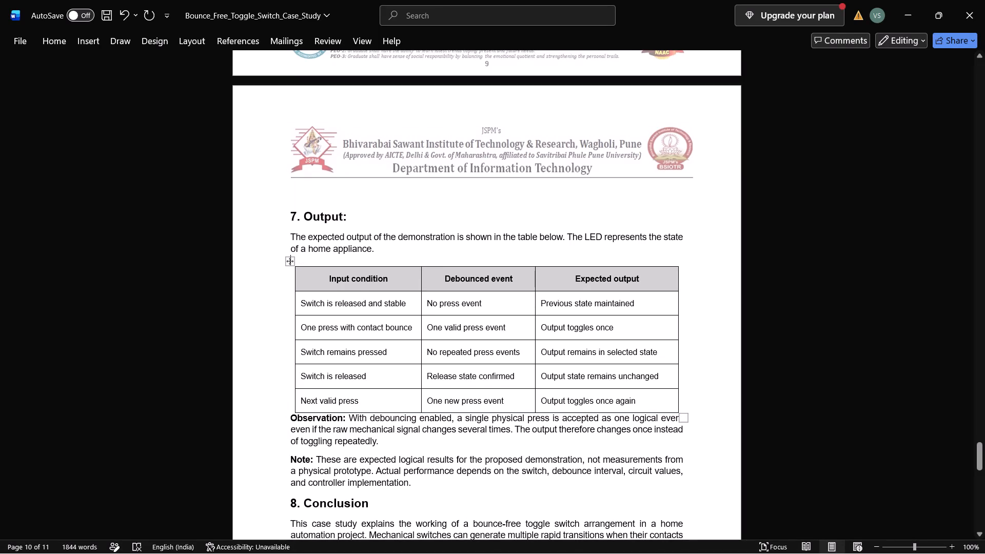
Insert a blank line between the output table and the "Observation:" paragraph on page 10.
left_click(326, 421)
key("Left")
key("Left")
key("Left")
key("Left")
key("Left")
key("Left")
key("Left")
key("Return")
Set the Output section's intro paragraph, table, Observation and Note text to 12 pt, leaving out the "7. Output:" heading.
scroll(607, 366, "down", 1)
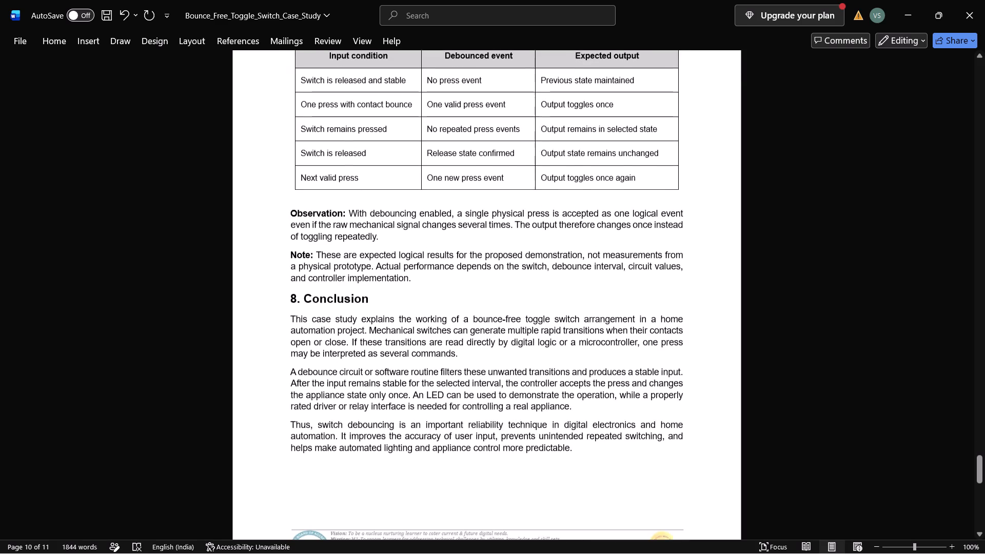
scroll(607, 366, "down", 1)
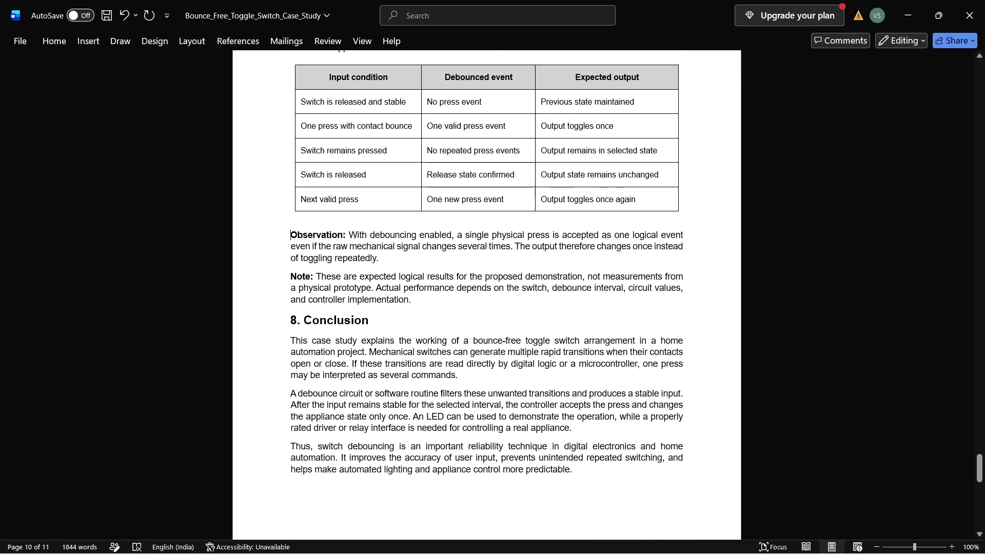
left_click_drag(412, 300, 281, 121)
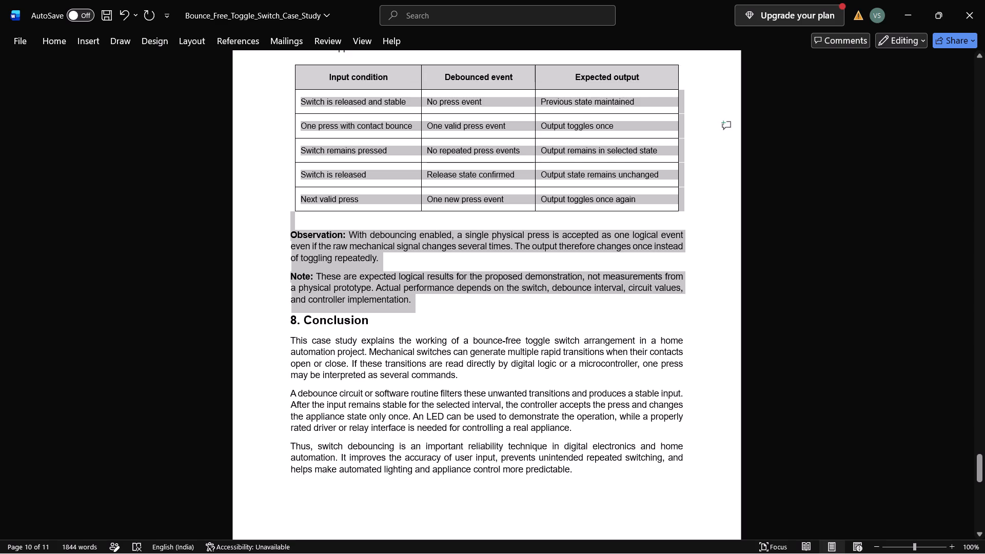
left_click_drag(281, 121, 284, 493)
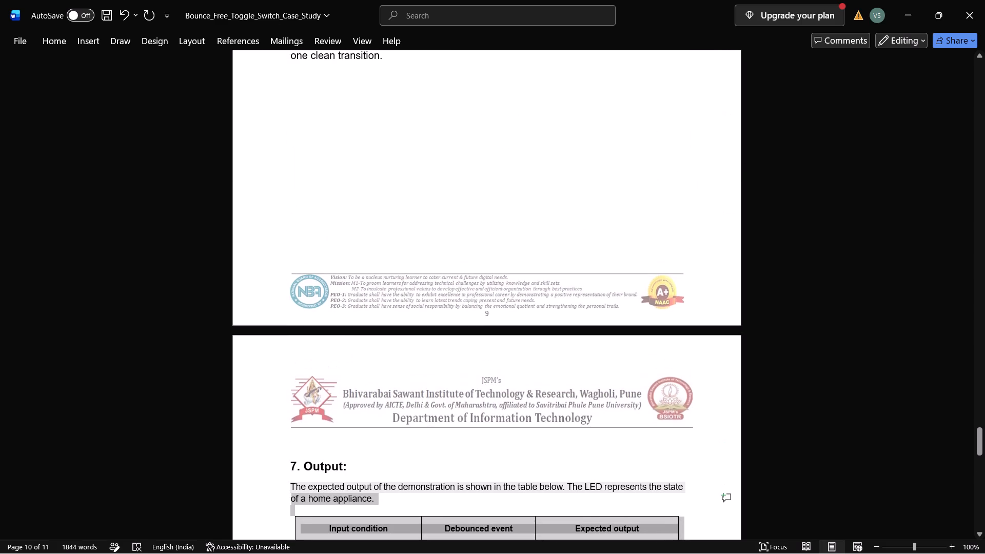
left_click_drag(284, 493, 281, 484)
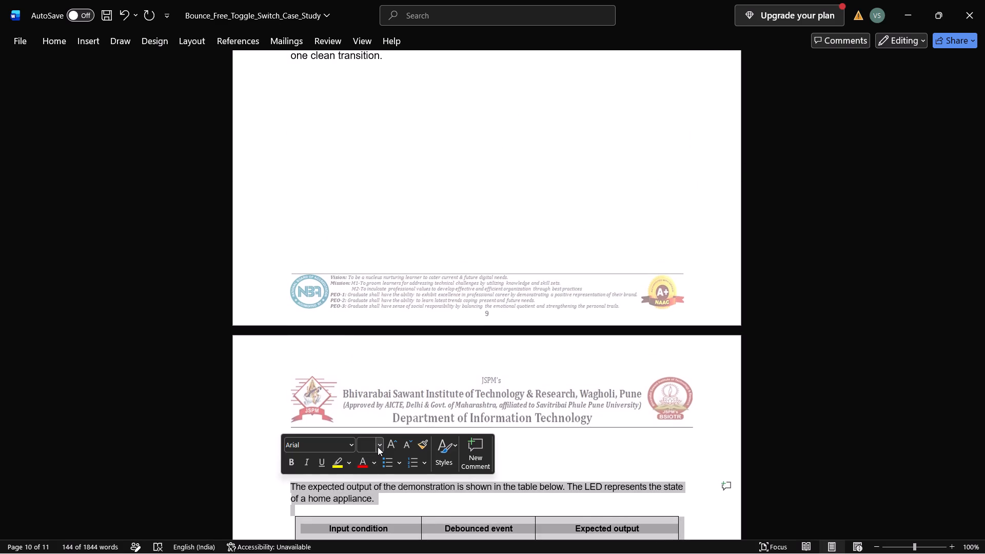
left_click(378, 447)
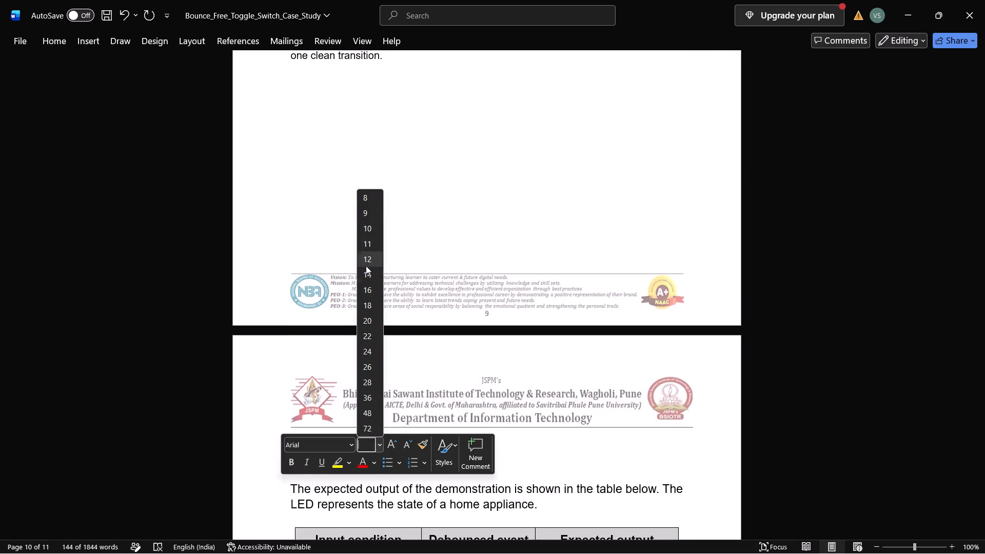
left_click(367, 262)
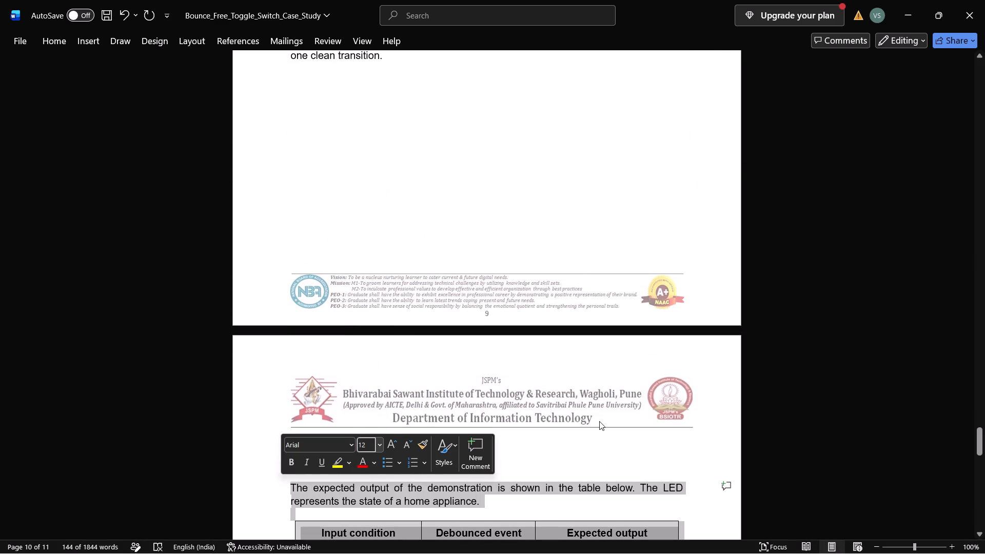
Review the layout of pages 7 to 11, from the block diagram through the references.
scroll(599, 421, "down", 9)
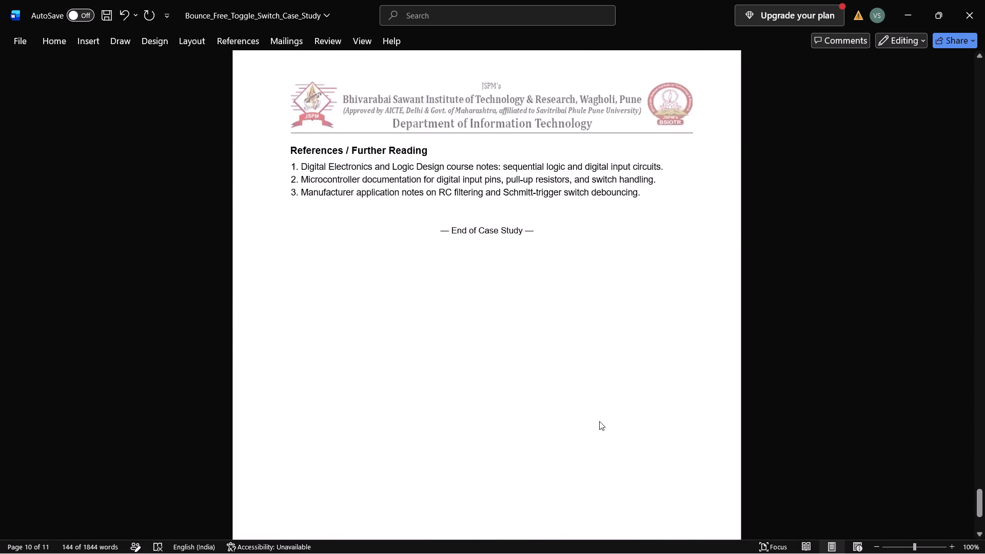
scroll(599, 421, "down", 3)
scroll(599, 421, "up", 3)
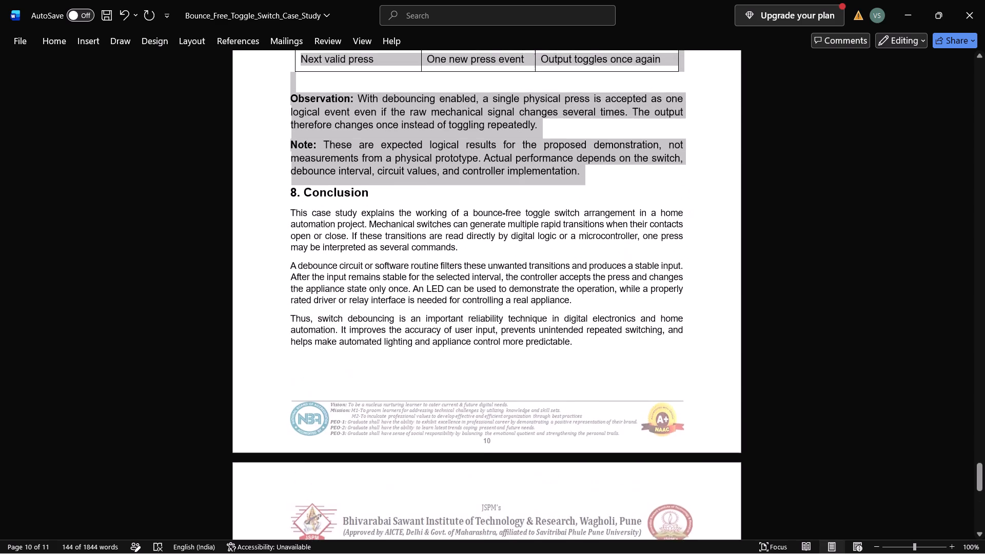
scroll(599, 421, "down", 2)
scroll(599, 421, "right", 1)
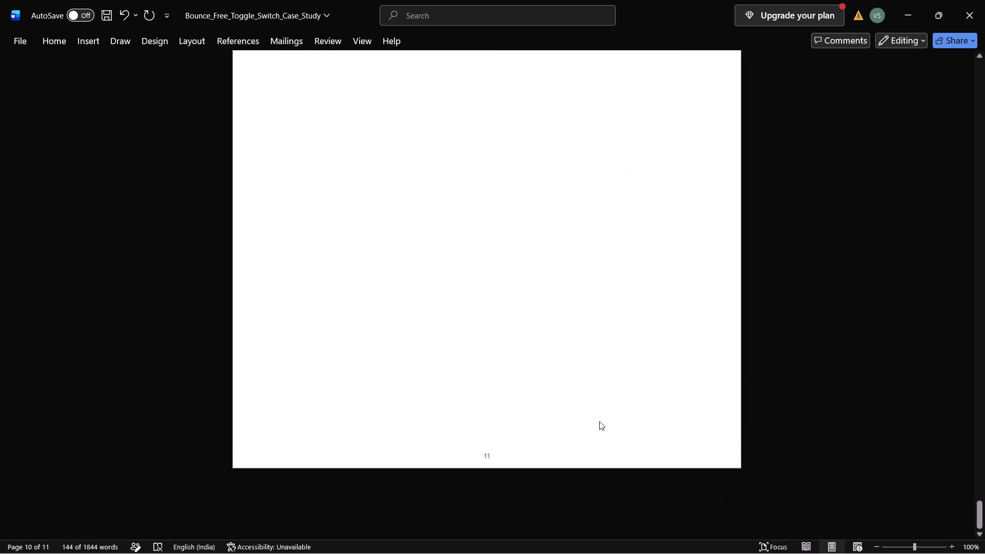
scroll(599, 421, "right", 1)
scroll(599, 421, "up", 5)
scroll(599, 421, "down", 1)
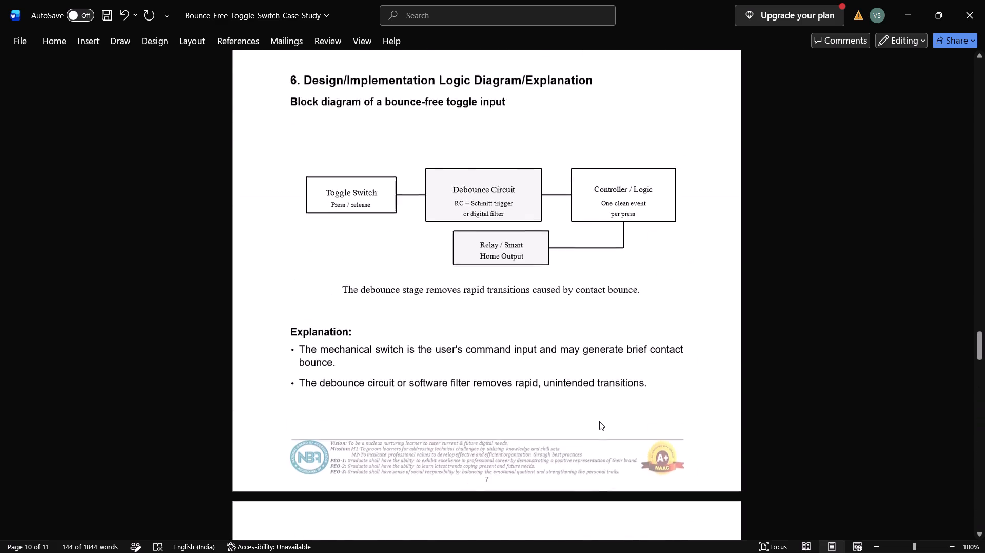
scroll(599, 421, "down", 1)
scroll(599, 421, "up", 3)
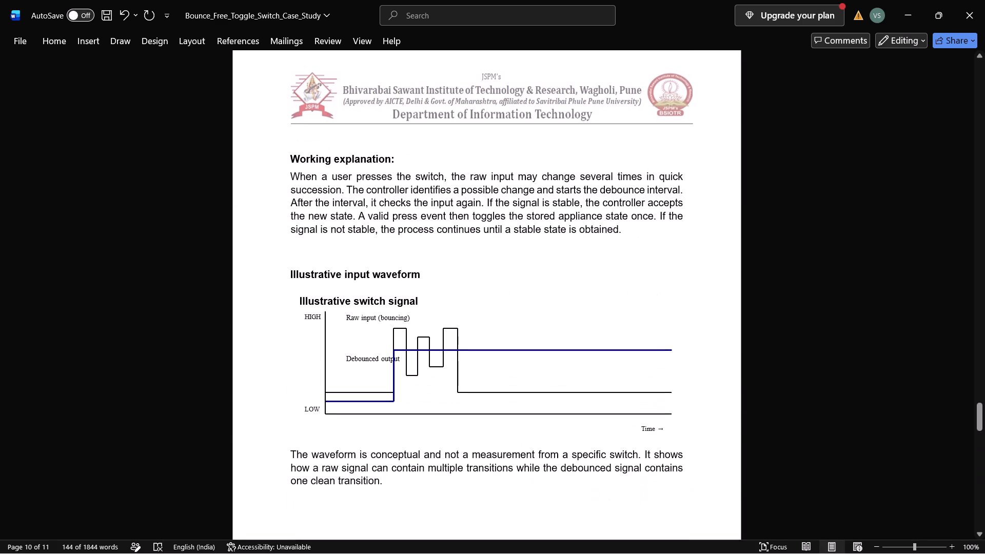
scroll(522, 381, "down", 5)
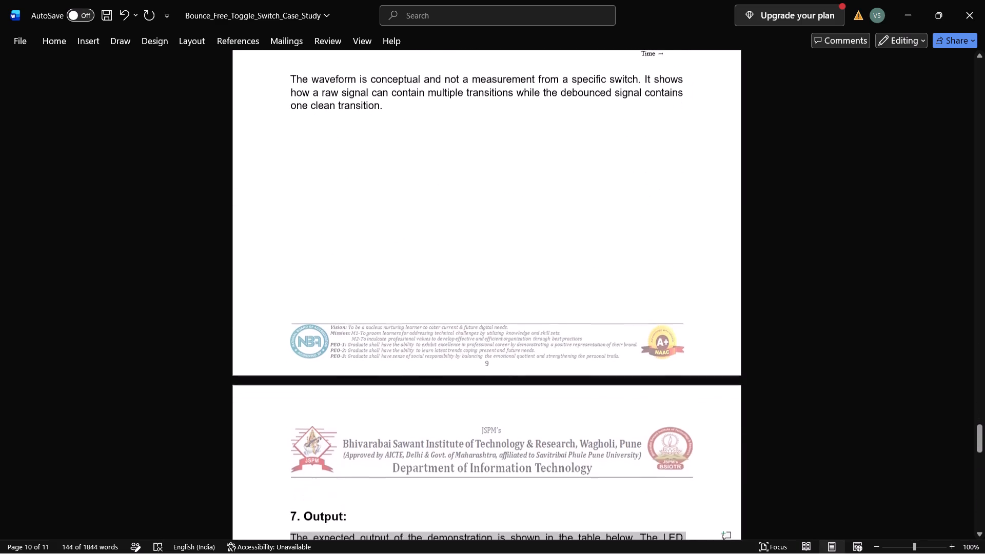
scroll(522, 381, "down", 6)
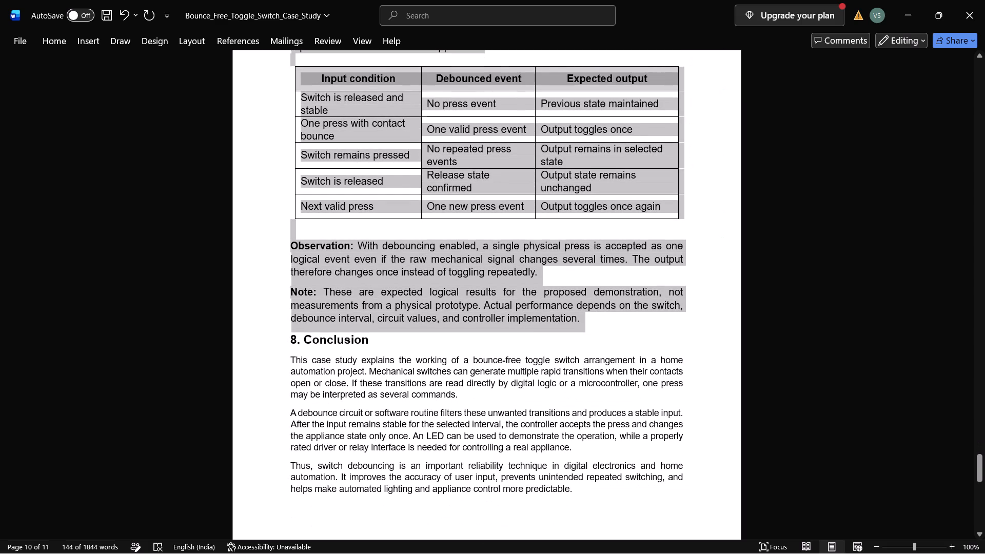
Insert ten blank lines after the Note paragraph to push the "8. Conclusion" section onto page 11.
left_click(605, 325)
scroll(605, 325, "down", 3)
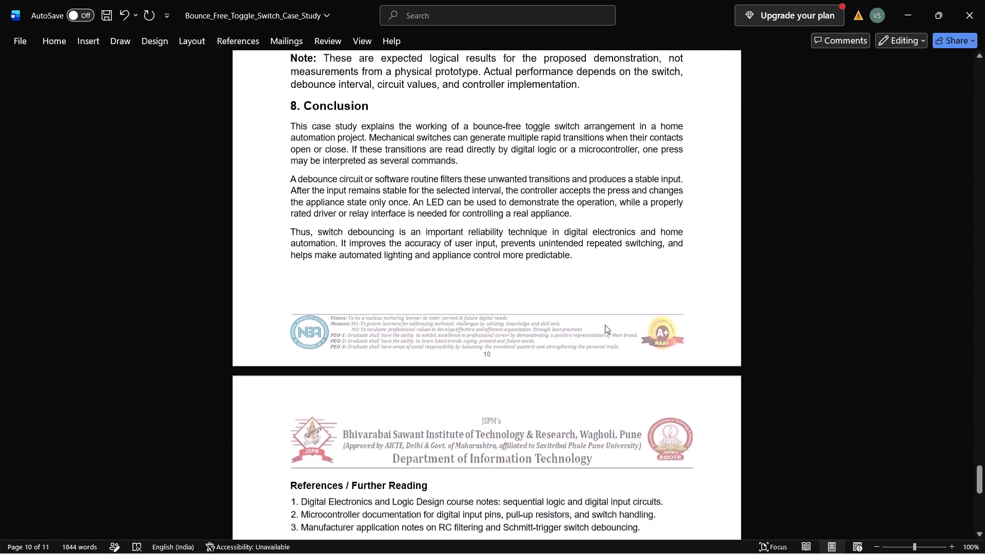
scroll(605, 325, "down", 2)
scroll(605, 325, "up", 3)
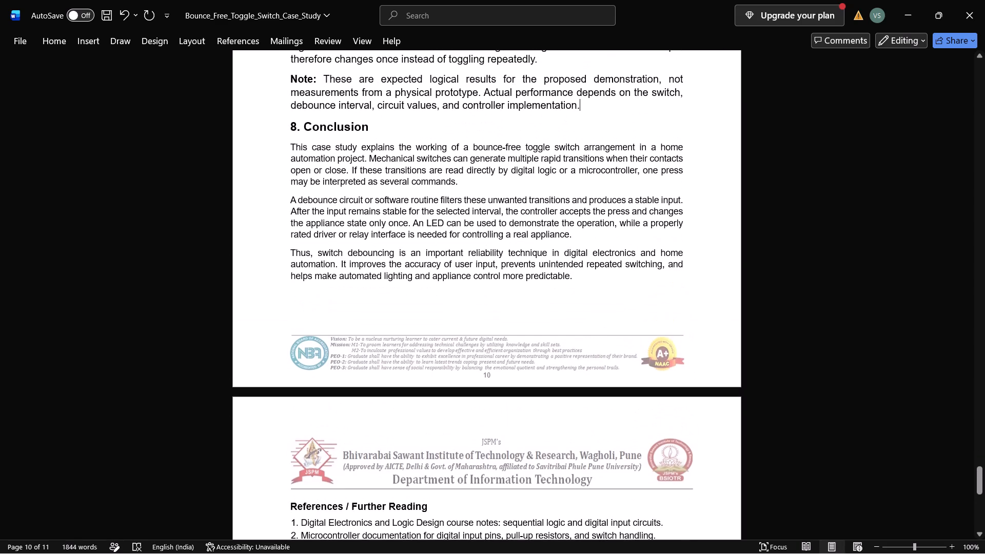
scroll(605, 325, "up", 2)
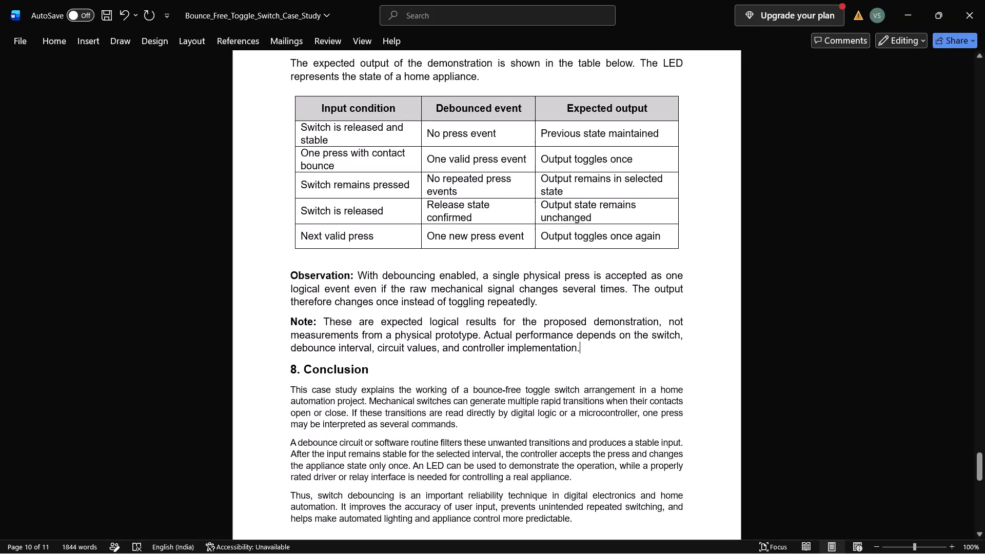
key("Return")
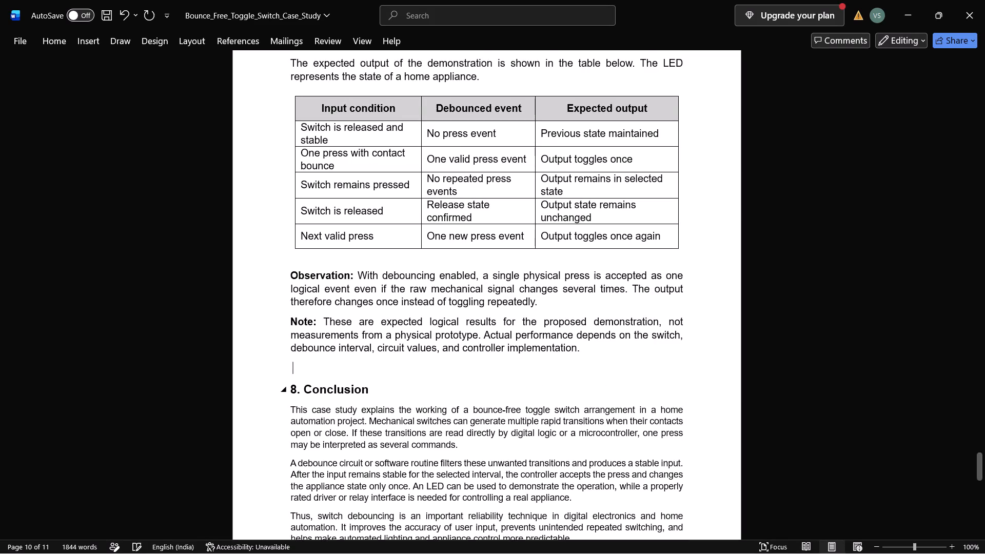
key("Return")
key("Return")
key("Return")
key("Return")
key("Return")
key("Return")
key("Return")
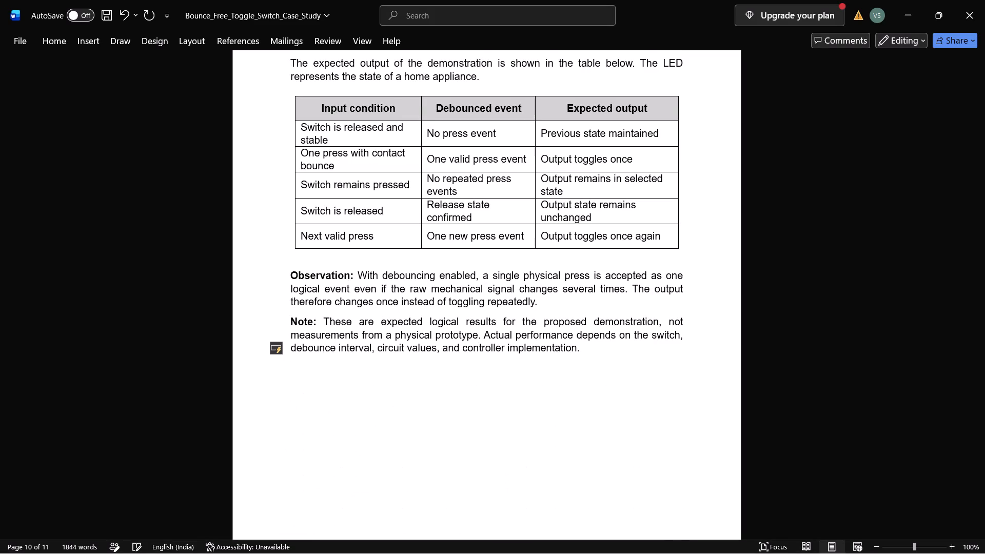
key("Return")
scroll(595, 365, "down", 4)
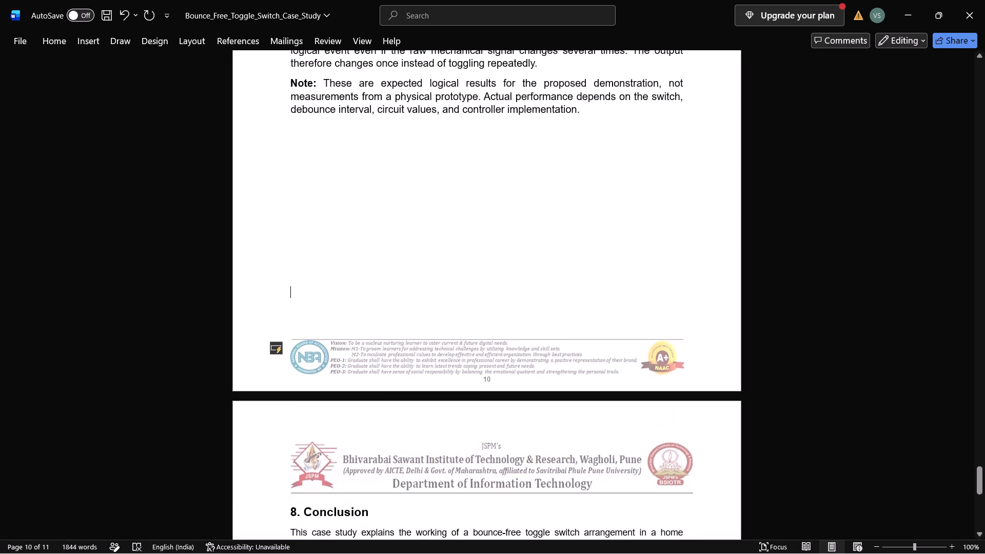
key("Return")
Check the page layout of the Output section and of the Conclusion and References sections.
scroll(568, 219, "up", 4)
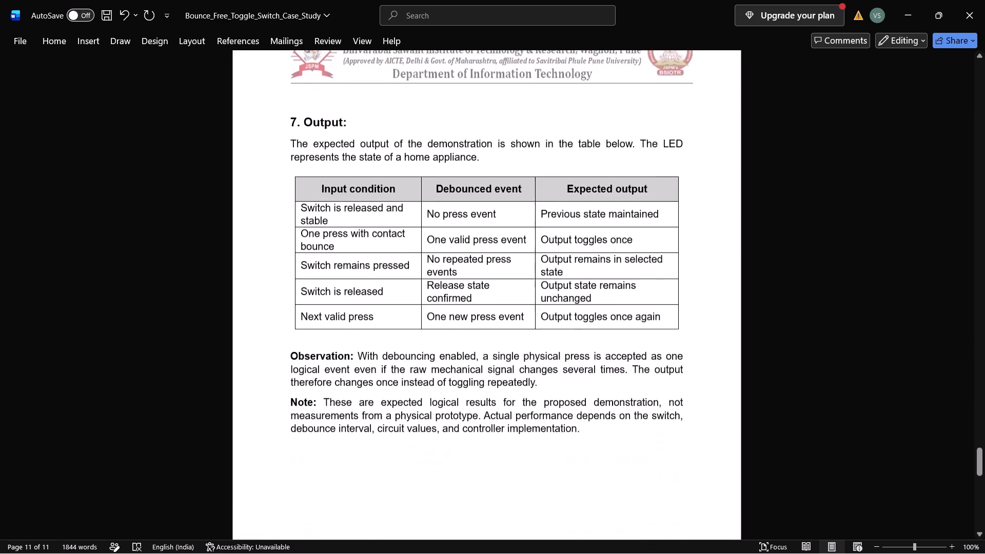
scroll(568, 219, "up", 1)
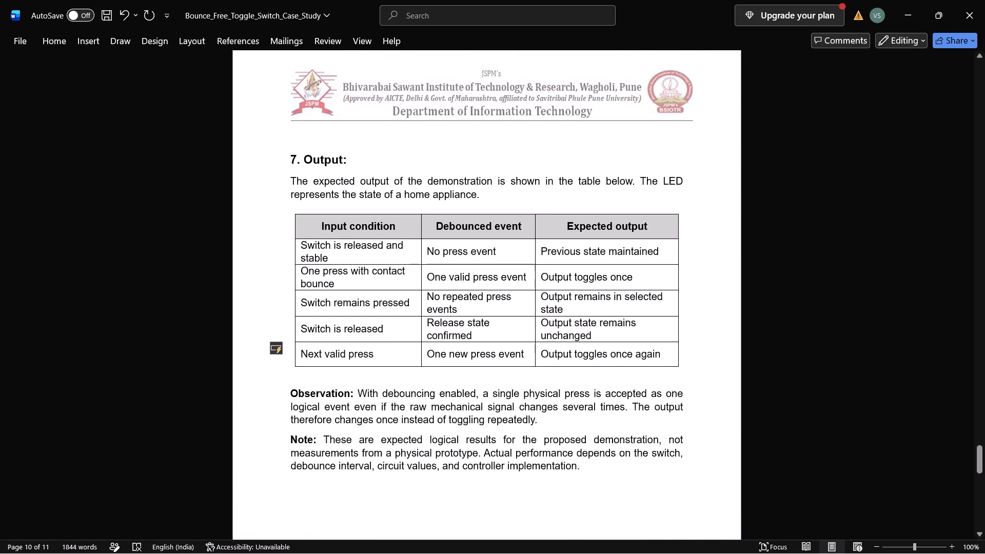
scroll(568, 219, "right", 1)
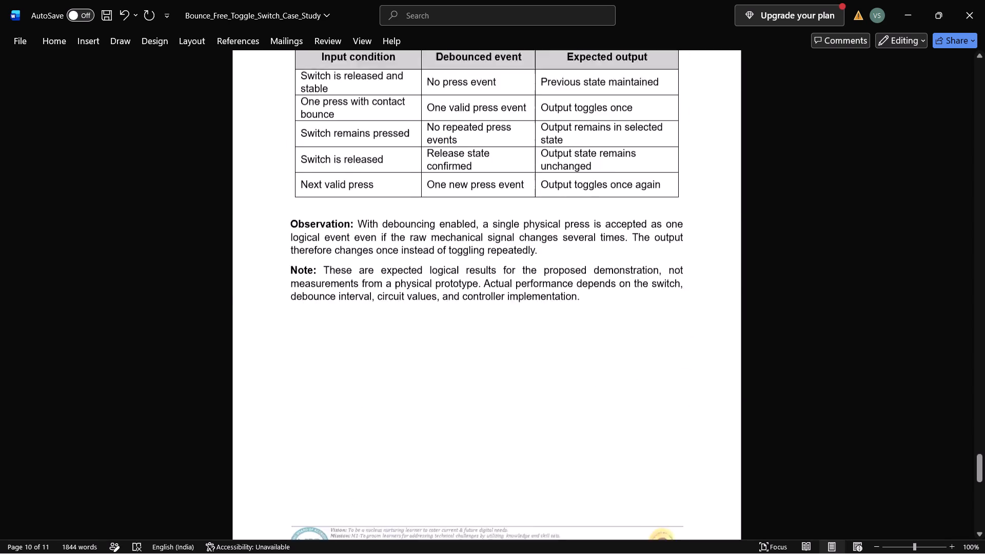
scroll(568, 219, "down", 4)
scroll(568, 219, "up", 1)
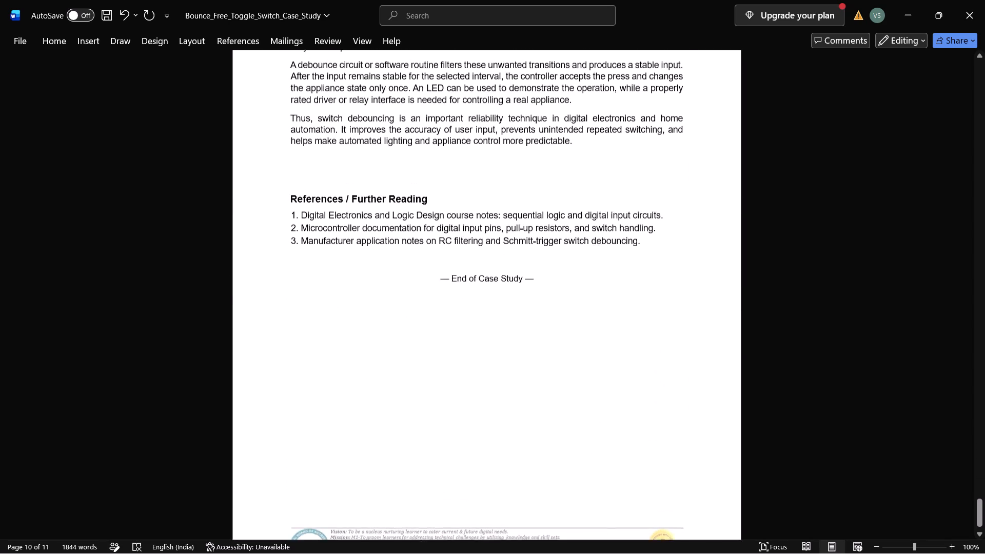
scroll(568, 219, "up", 1)
scroll(568, 297, "up", 1)
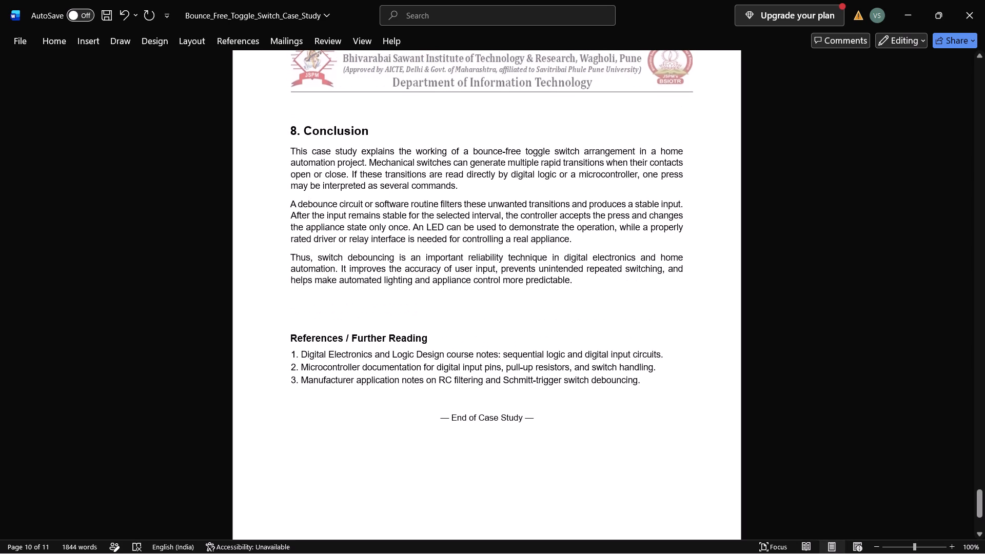
scroll(568, 297, "up", 1)
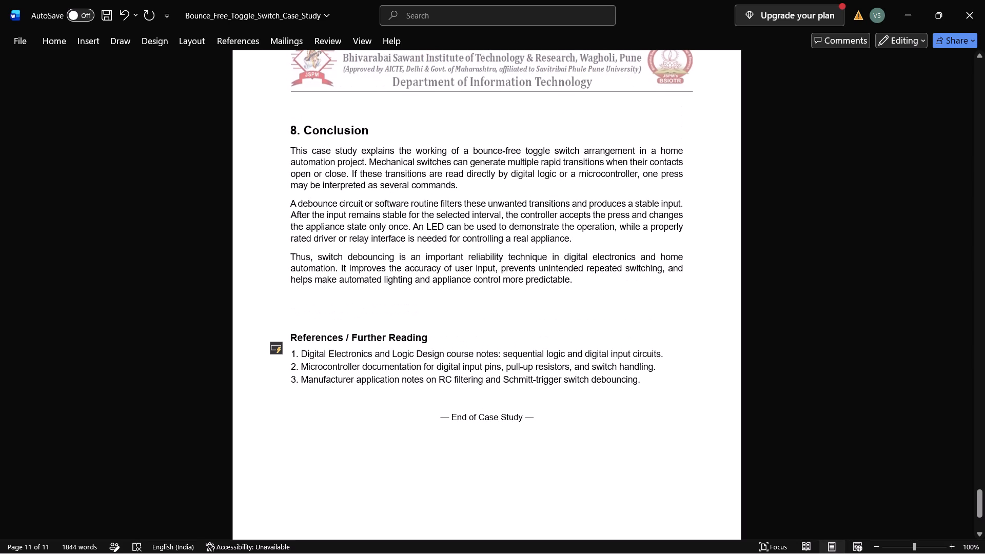
Set the three paragraphs under the "8. Conclusion" heading to 12 pt.
left_click_drag(576, 286, 246, 137)
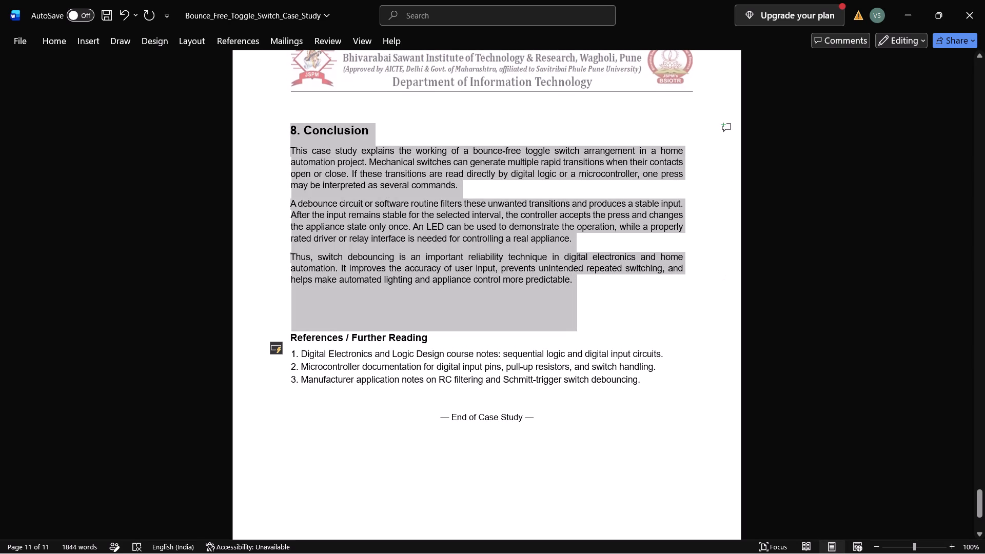
left_click_drag(246, 137, 246, 148)
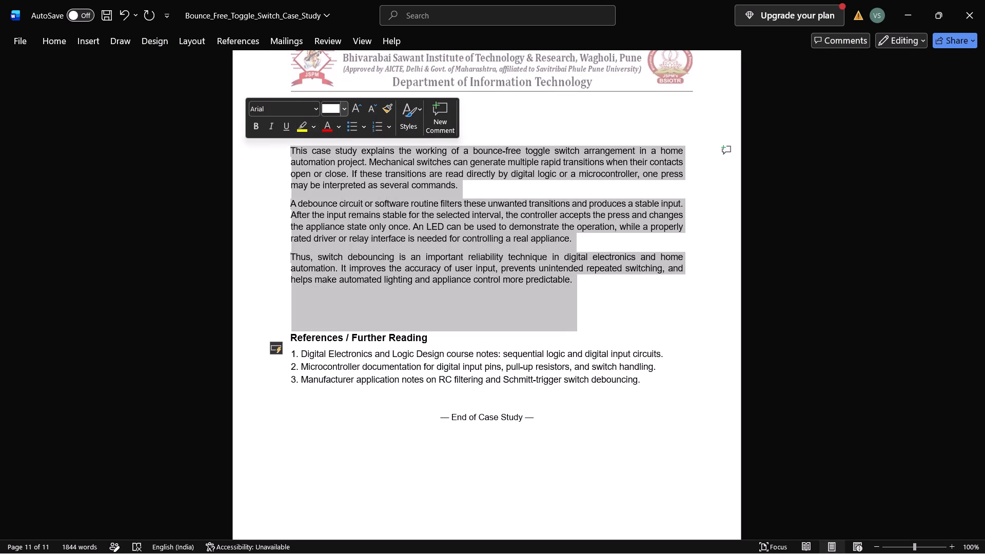
left_click(342, 111)
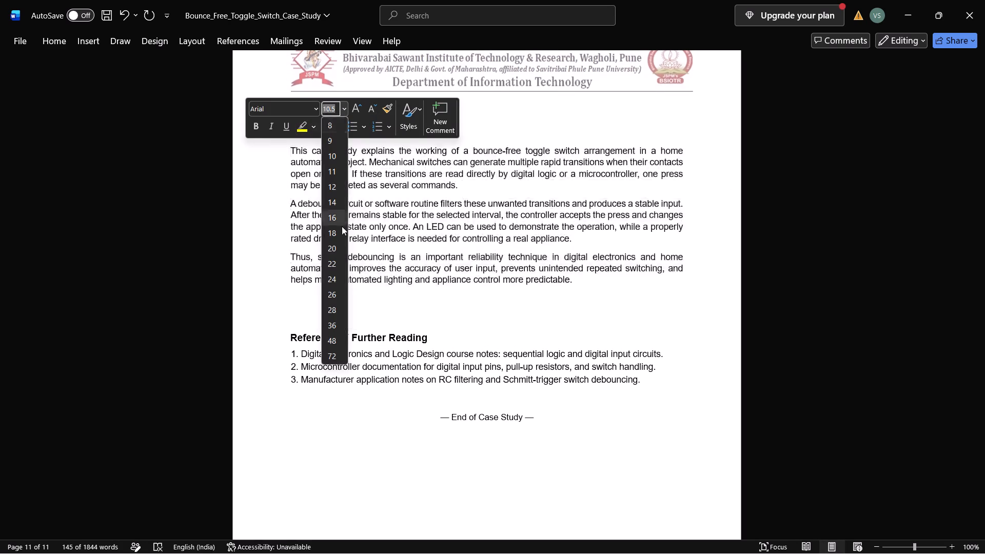
left_click(334, 192)
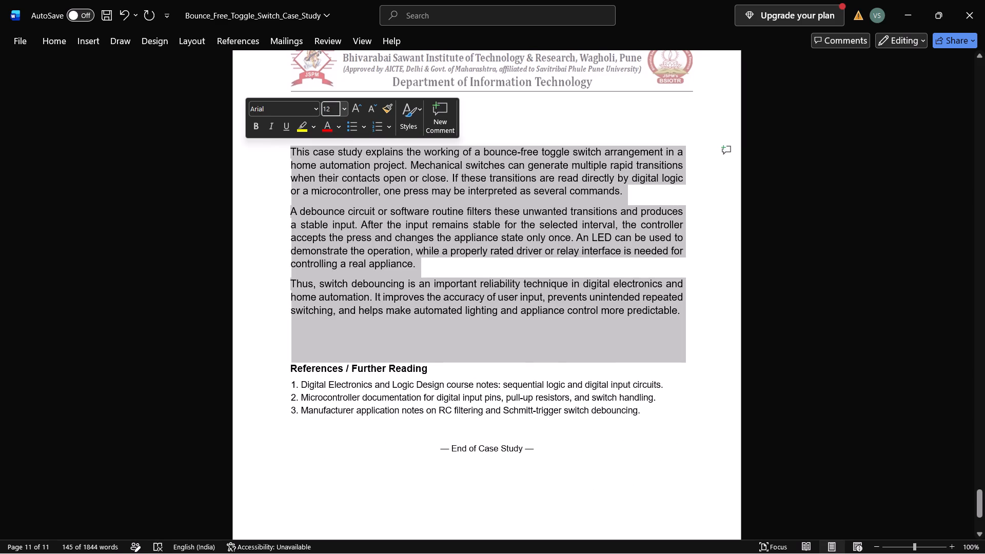
left_click(644, 425)
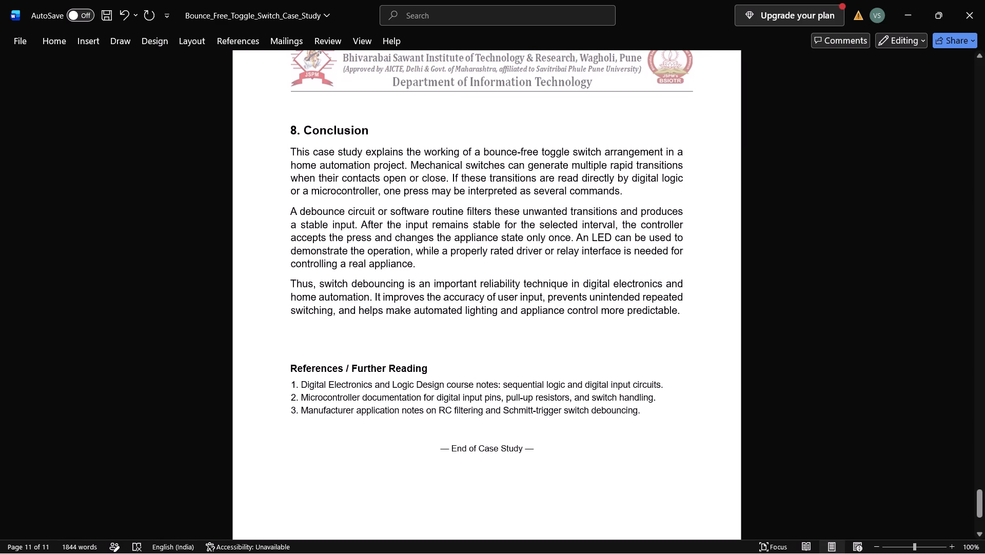
Set the "References / Further Reading" heading and its three numbered references to 12 pt.
left_click_drag(645, 411, 285, 369)
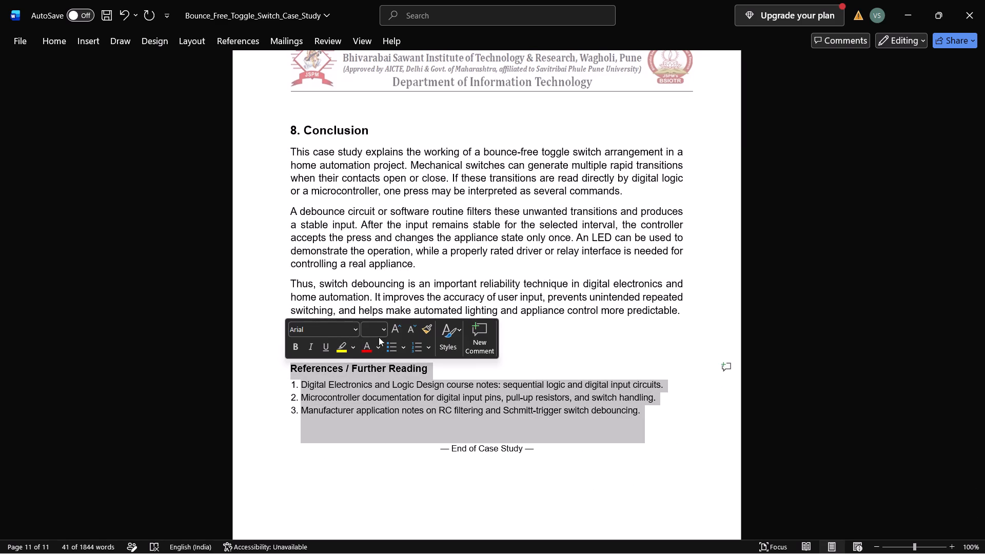
left_click(386, 334)
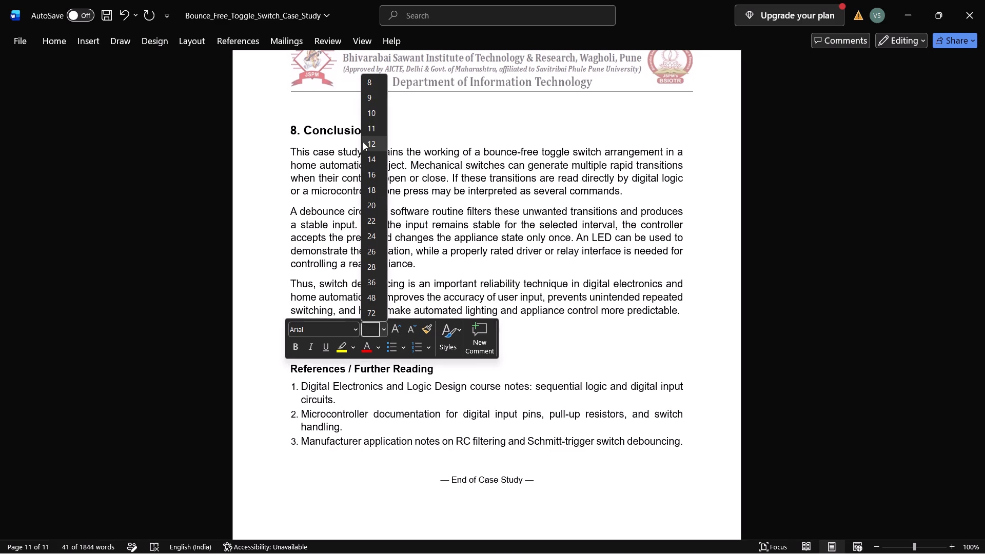
left_click(363, 141)
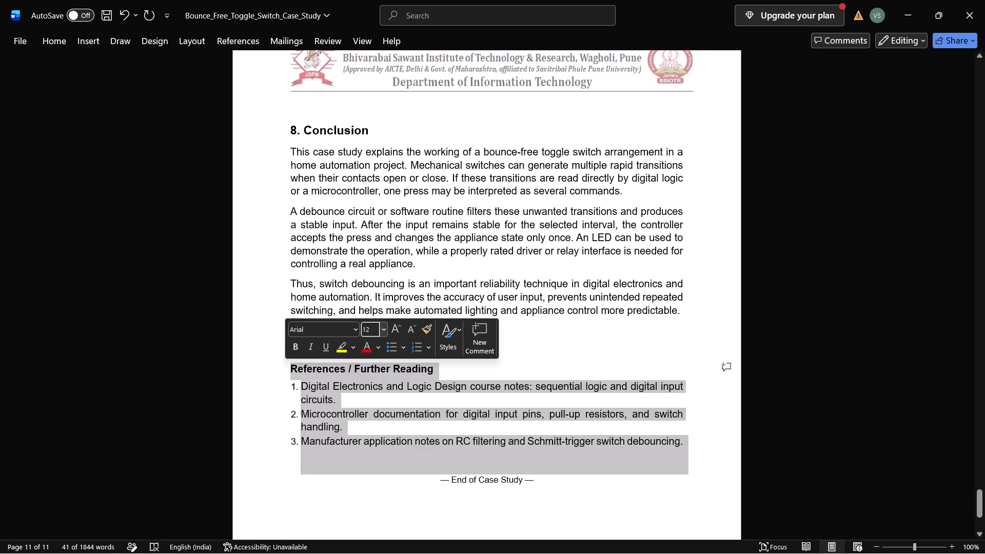
left_click(552, 492)
Insert an unnumbered blank line after the third reference, above the "End of Case Study" line.
scroll(552, 492, "down", 2)
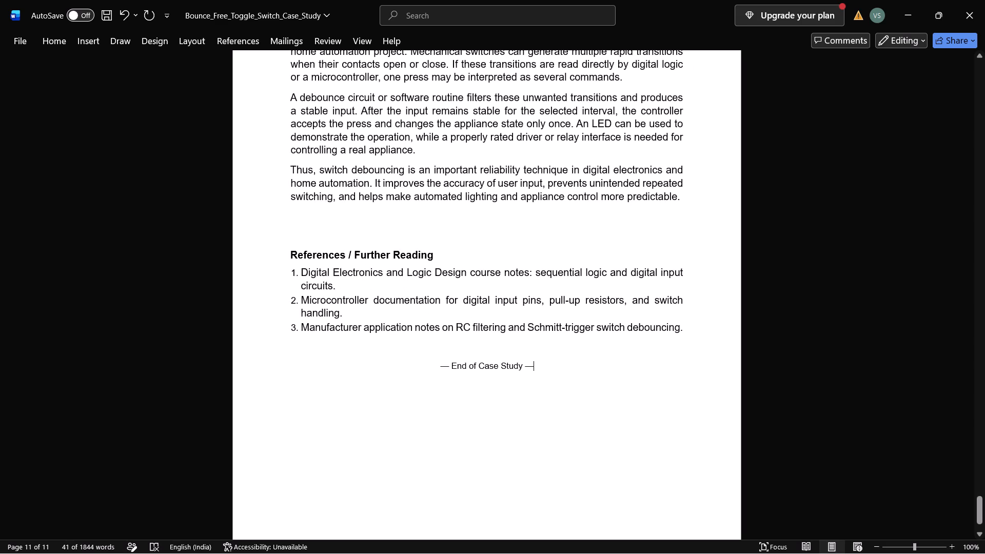
left_click(695, 328)
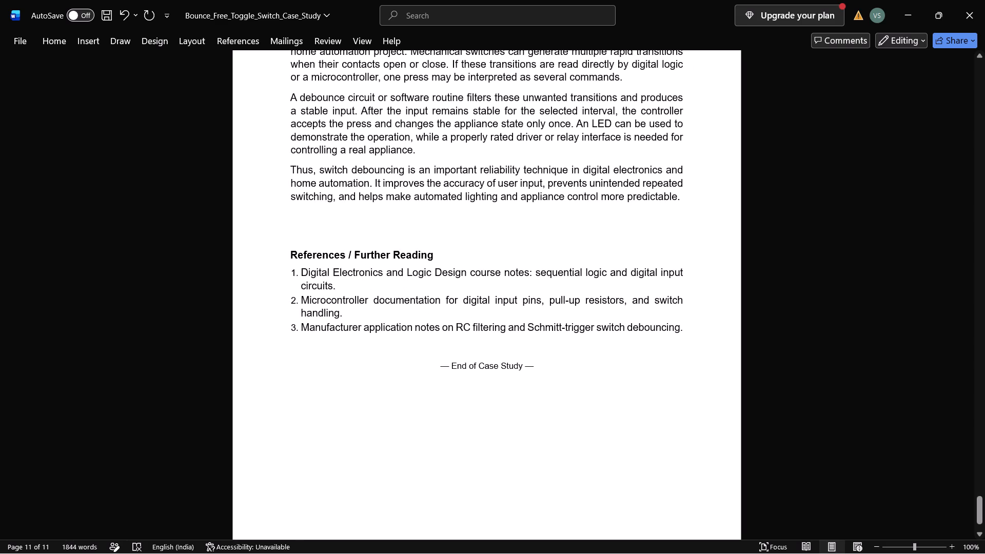
key("Return")
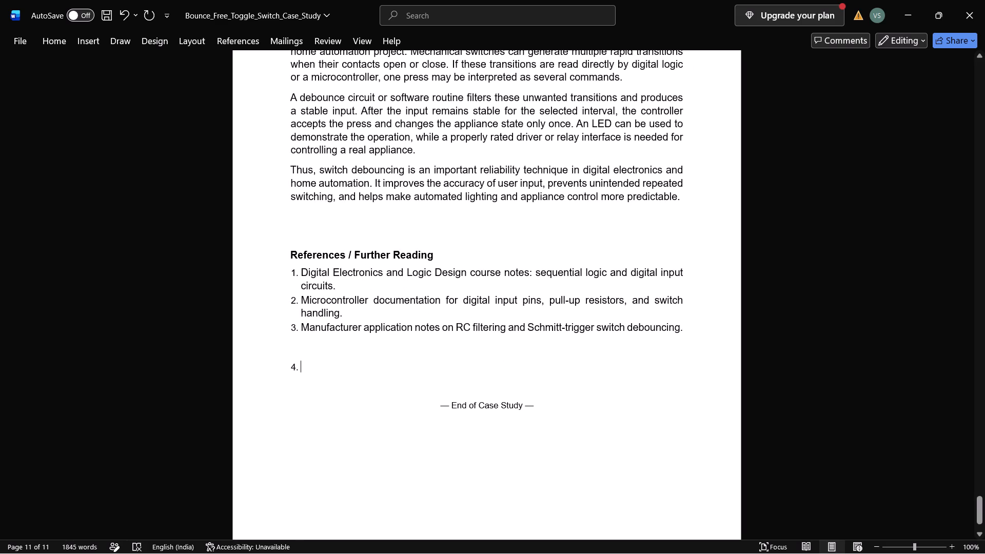
key("BackSpace")
Set the "— End of Case Study —" line to 11 pt.
left_click_drag(540, 405, 440, 404)
left_click(539, 372)
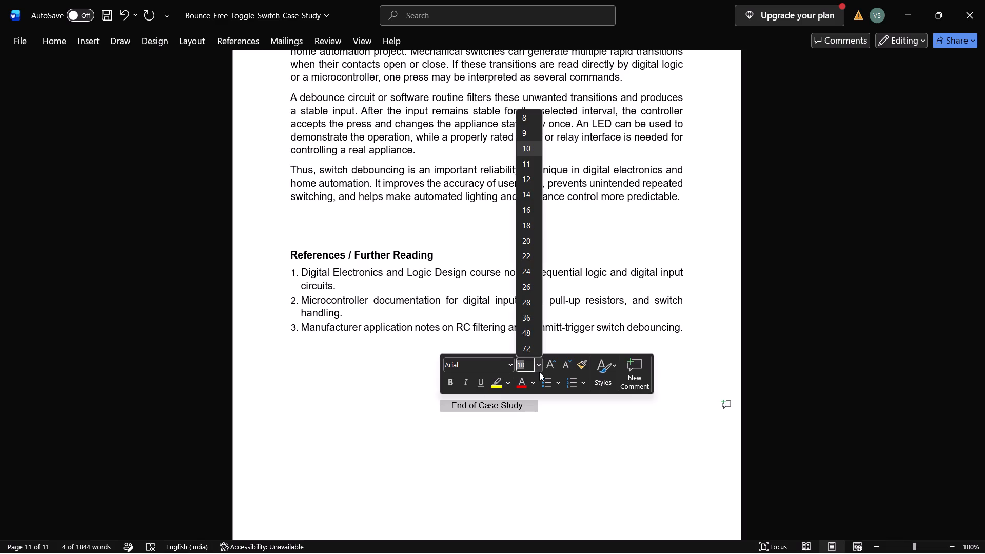
left_click(519, 167)
left_click(499, 474)
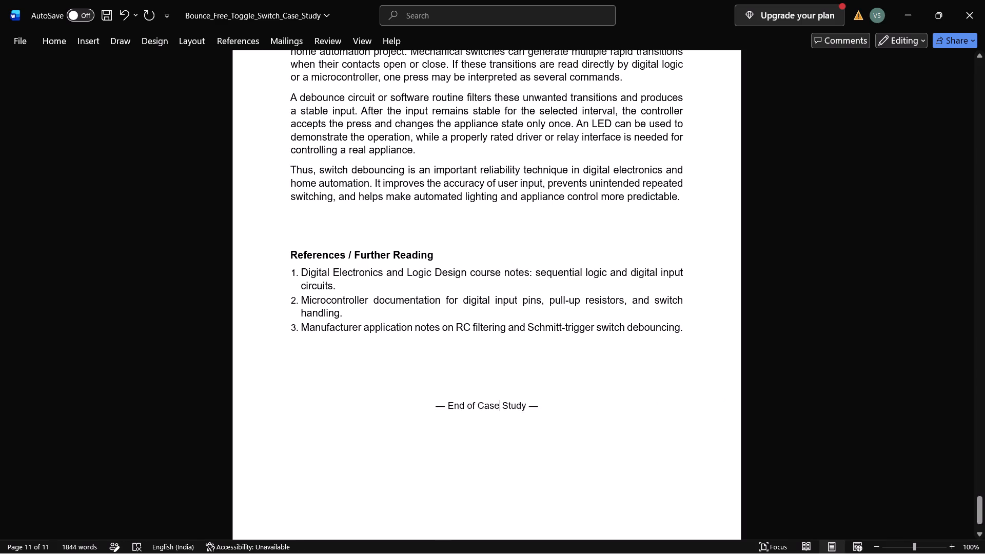
Review the end of the last page, and the layout and spacing of pages 3 to 6, from the case study title through Methodology.
scroll(499, 474, "down", 4)
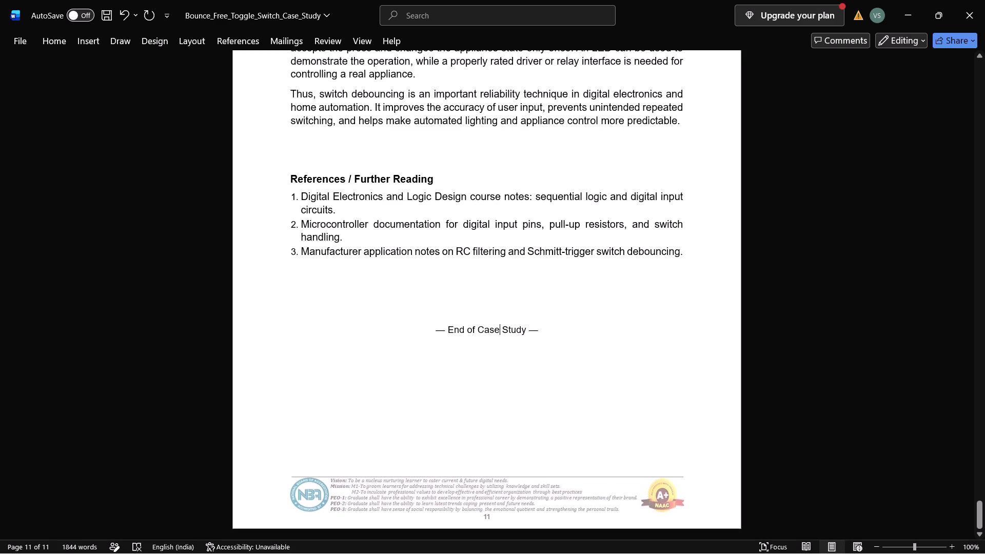
scroll(578, 381, "up", 13)
scroll(578, 381, "up", 8)
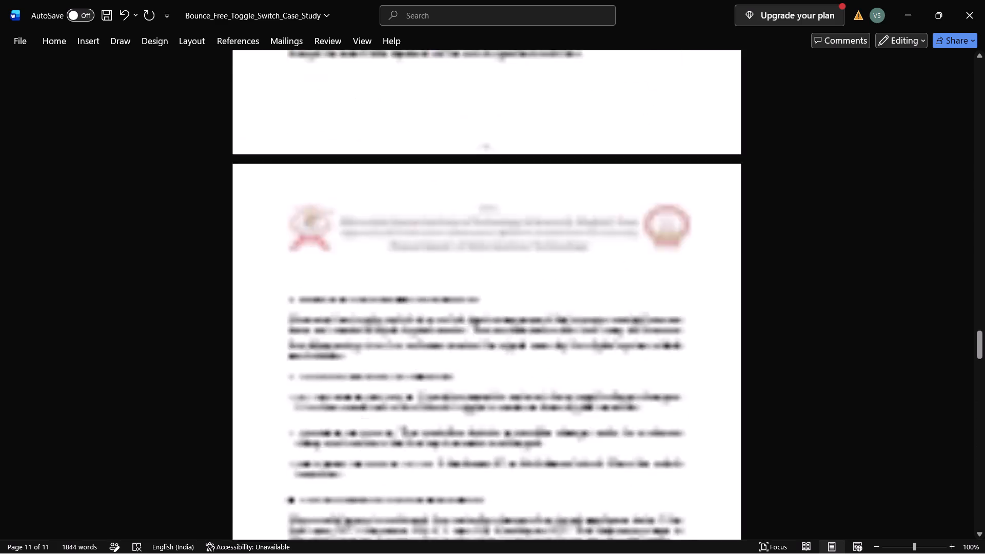
scroll(578, 381, "right", 1)
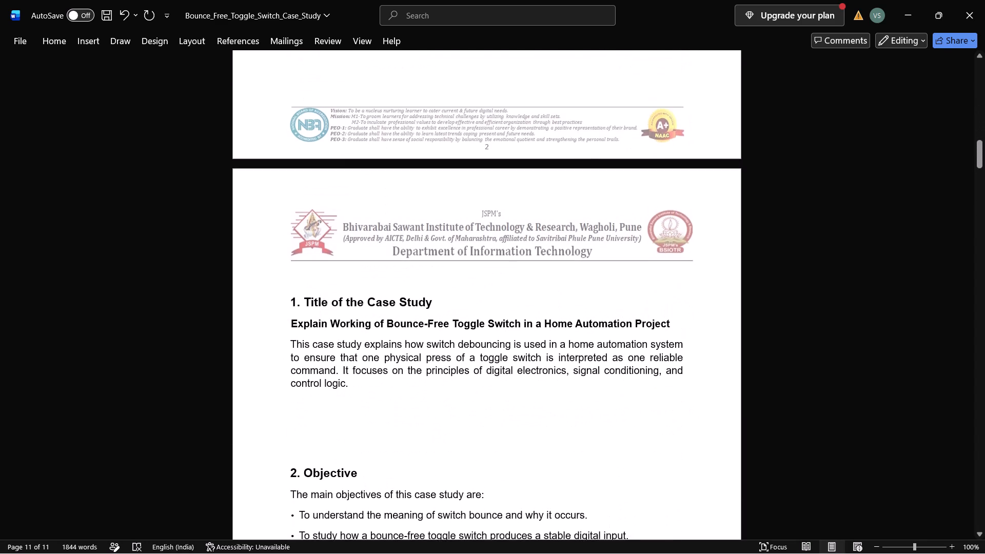
scroll(578, 381, "right", 1)
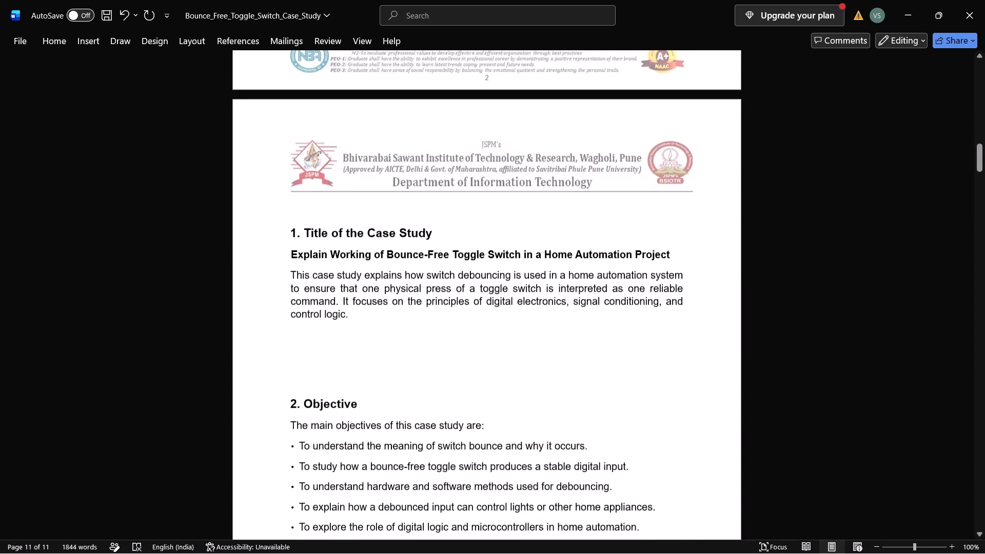
scroll(578, 381, "right", 1)
scroll(578, 381, "down", 5)
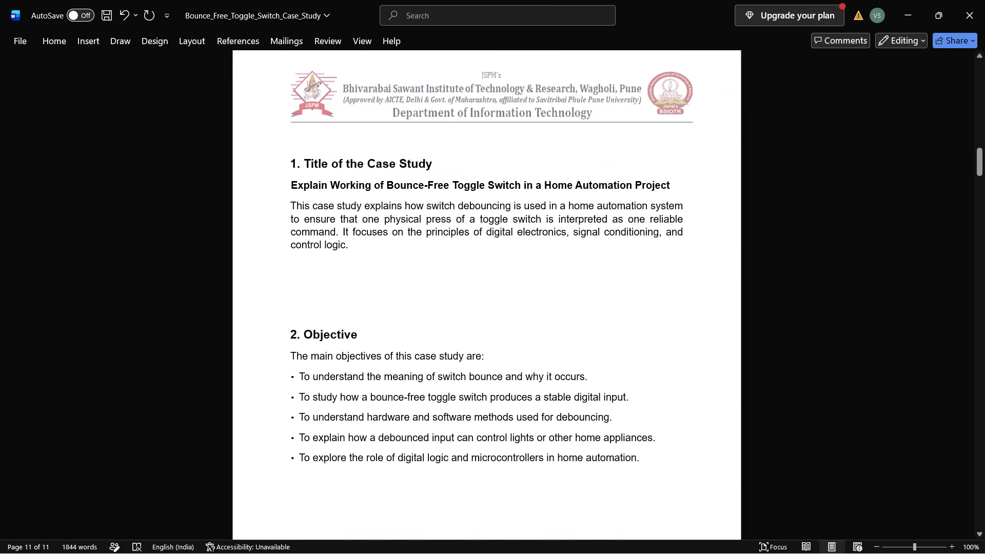
scroll(578, 381, "down", 5)
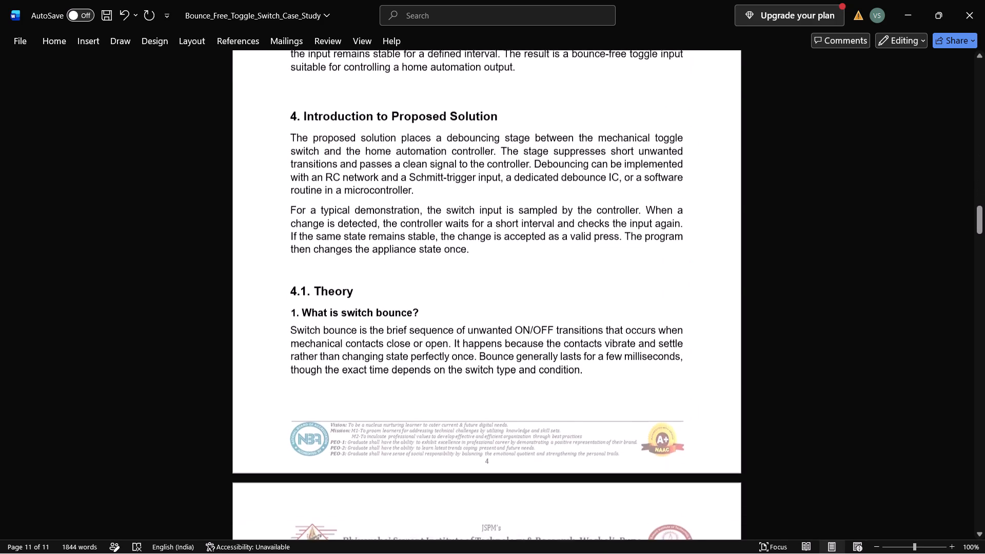
scroll(578, 381, "up", 7)
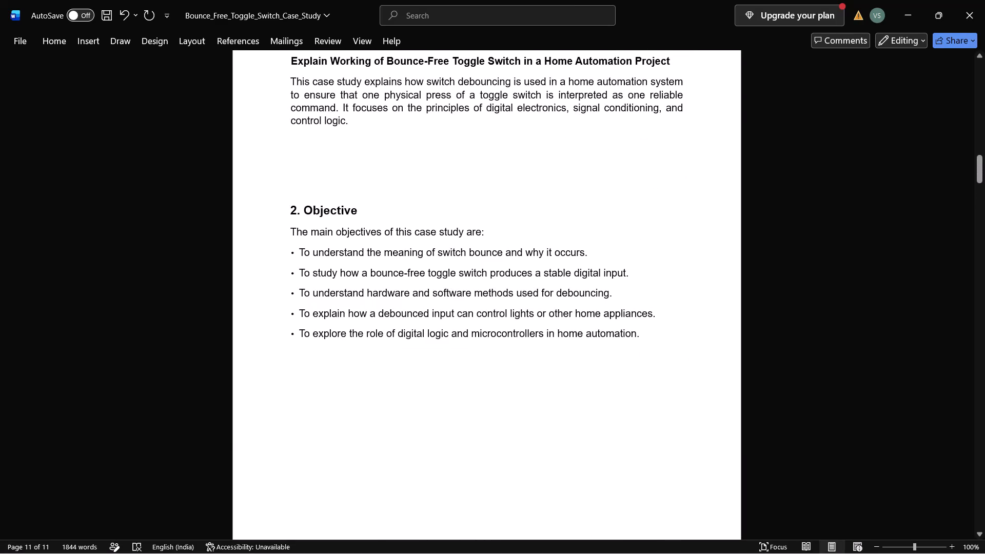
scroll(578, 381, "right", 1)
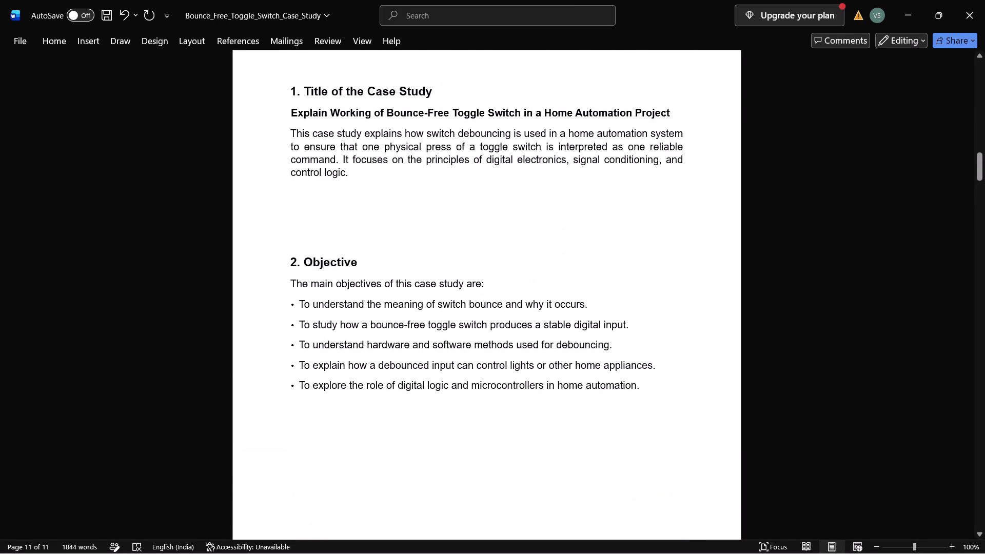
scroll(578, 381, "right", 1)
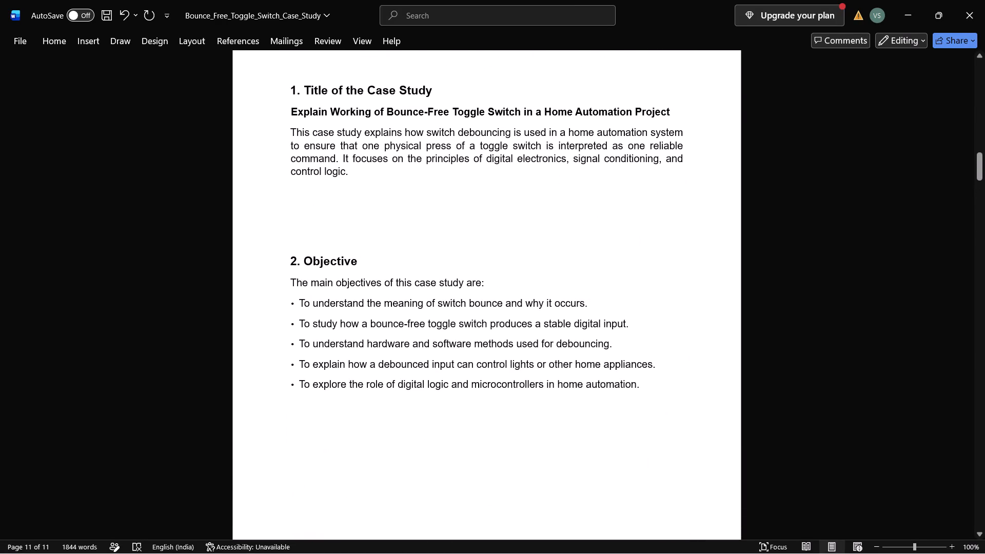
scroll(290, 250, "down", 3)
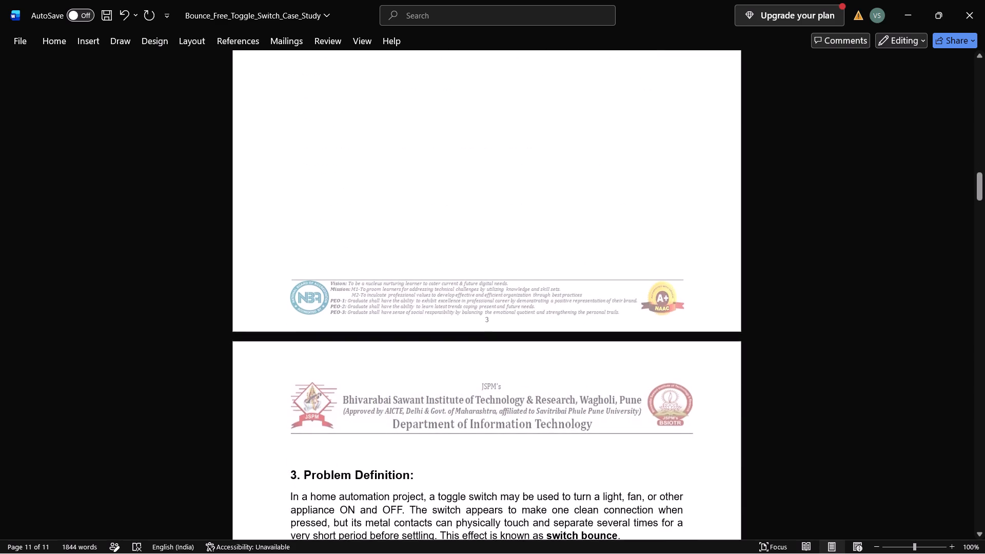
scroll(290, 250, "down", 4)
left_click(290, 250)
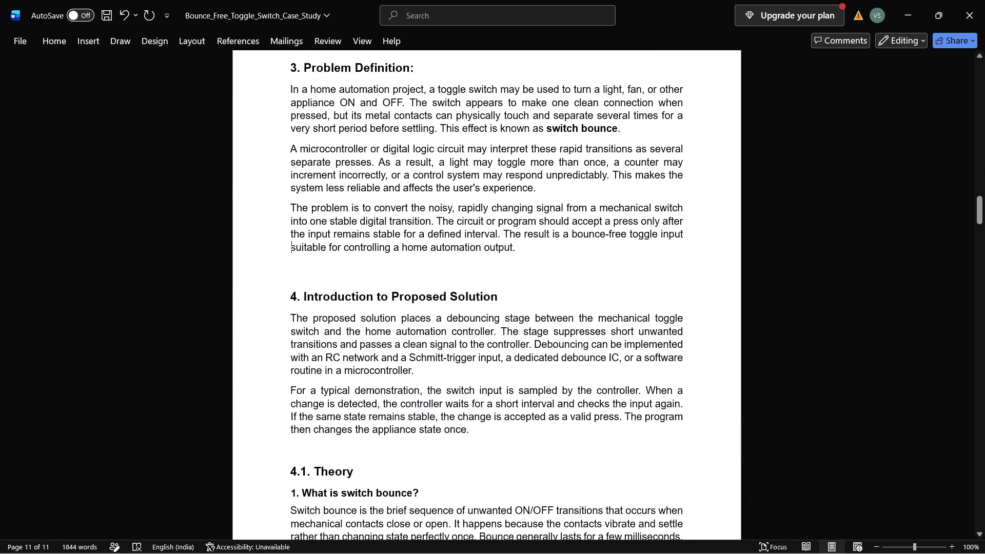
scroll(450, 236, "right", 1)
scroll(450, 236, "down", 2)
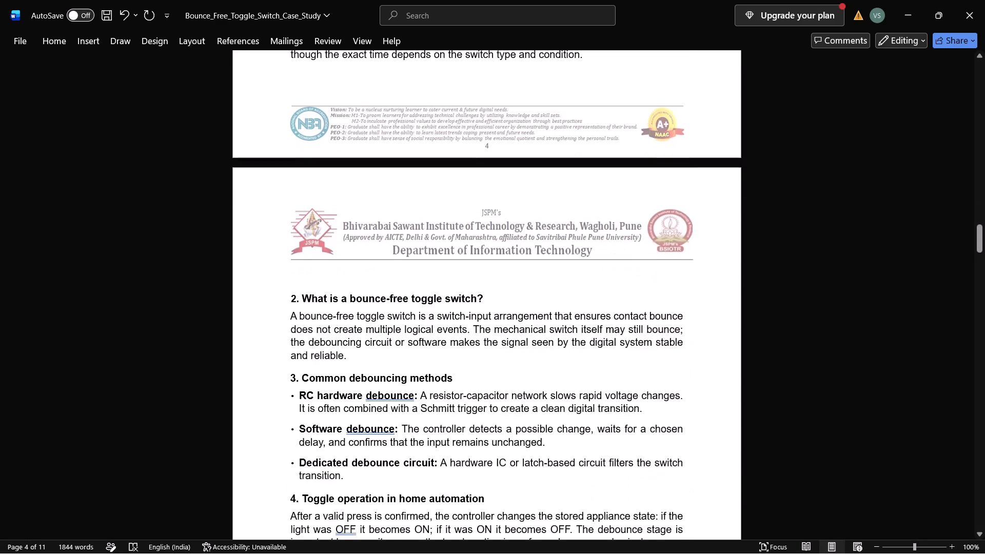
scroll(450, 236, "down", 5)
scroll(450, 236, "right", 1)
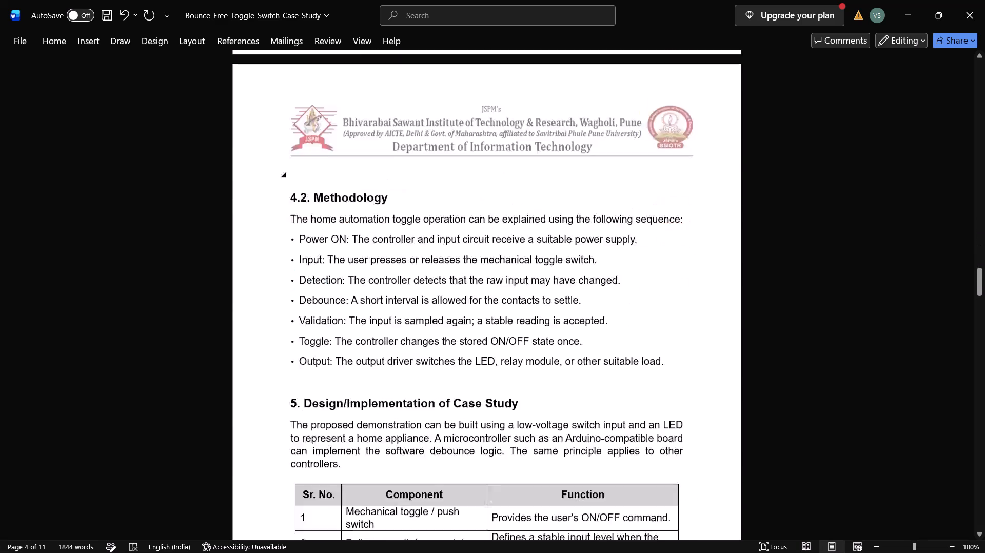
scroll(450, 236, "right", 1)
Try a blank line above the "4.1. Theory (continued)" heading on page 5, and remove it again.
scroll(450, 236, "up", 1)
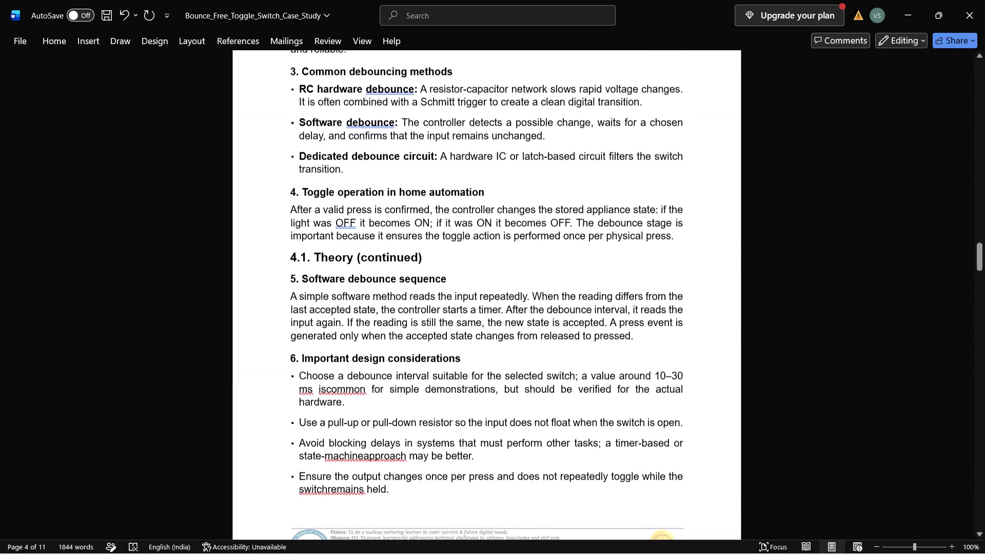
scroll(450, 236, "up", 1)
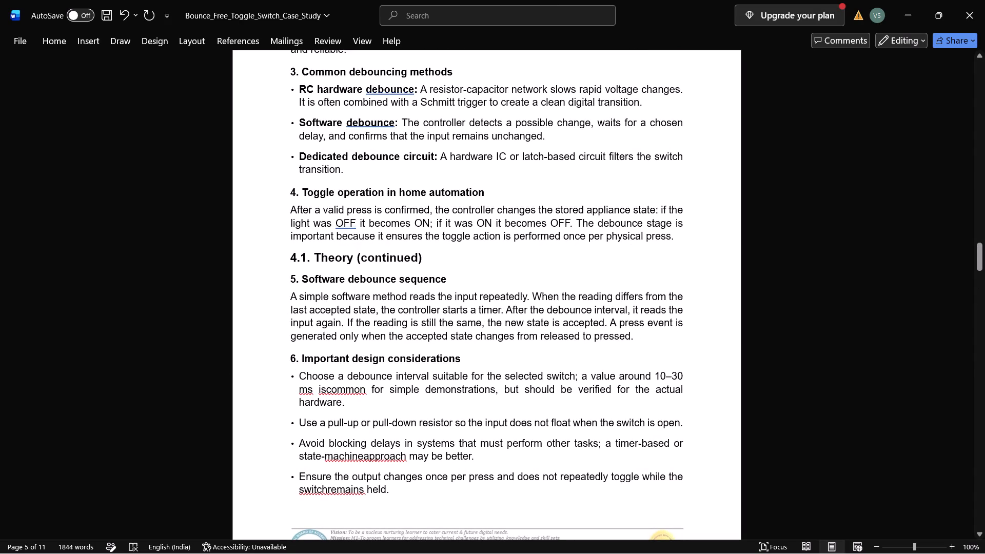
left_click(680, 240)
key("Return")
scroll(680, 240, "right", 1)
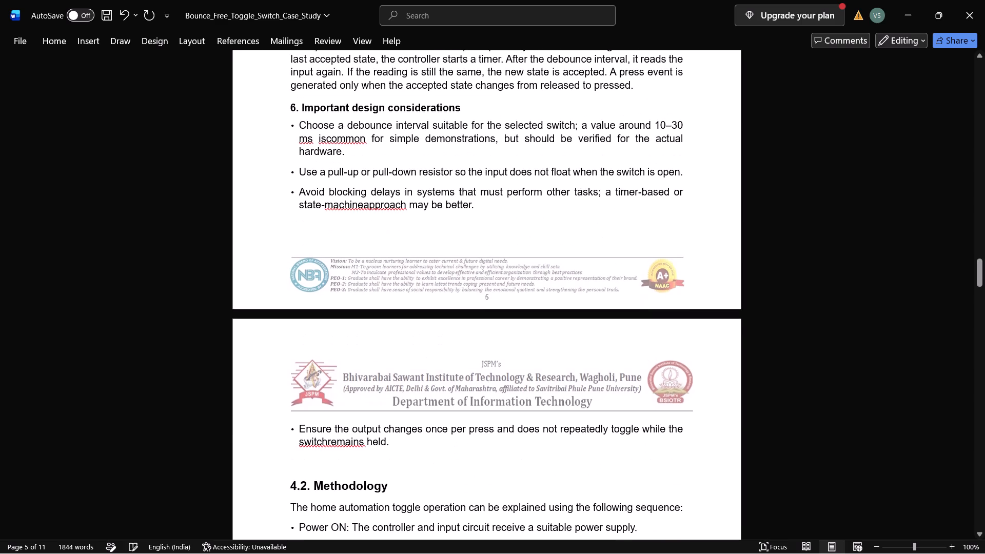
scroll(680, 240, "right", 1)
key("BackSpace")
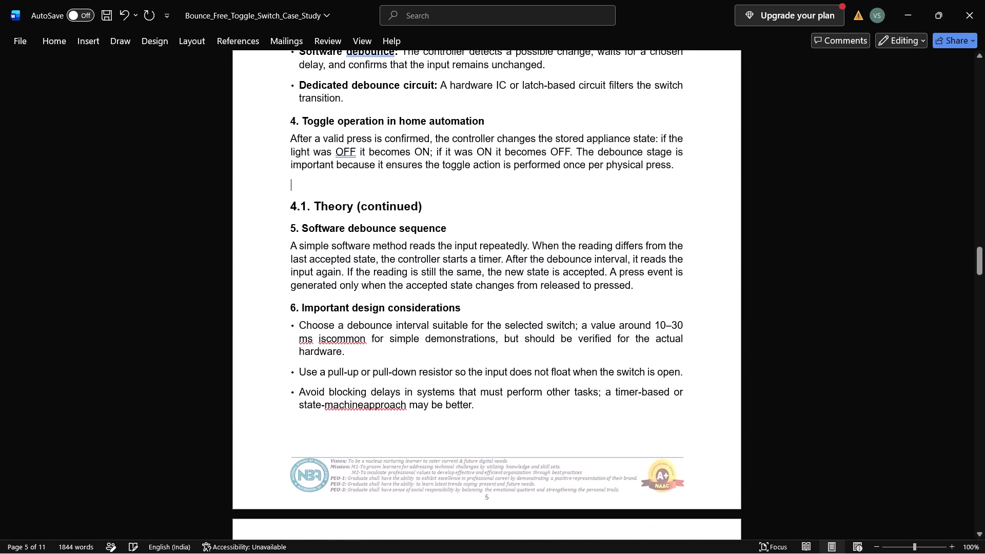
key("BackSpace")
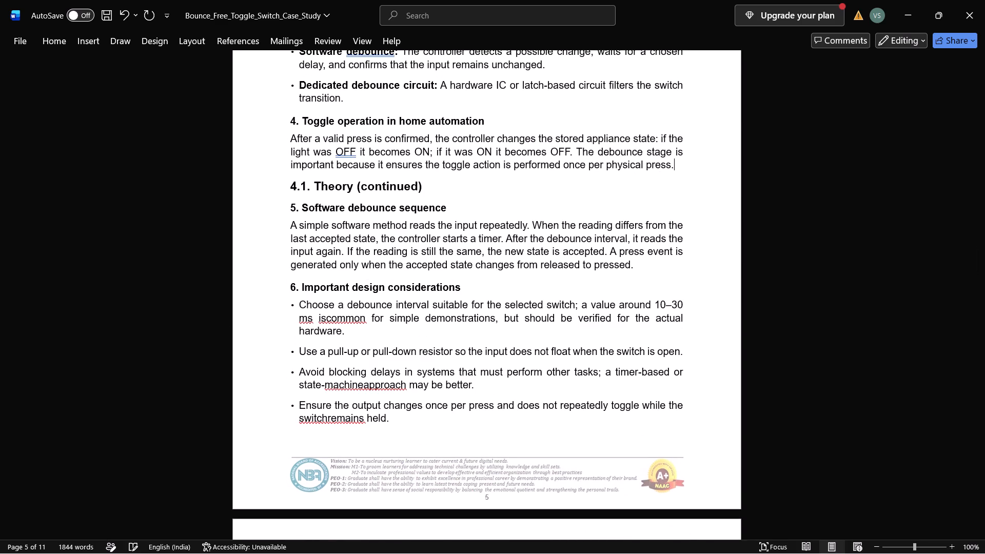
Add a ½ pt single-line page border in automatic colour on all four sides of every page in the whole document.
scroll(680, 240, "right", 1)
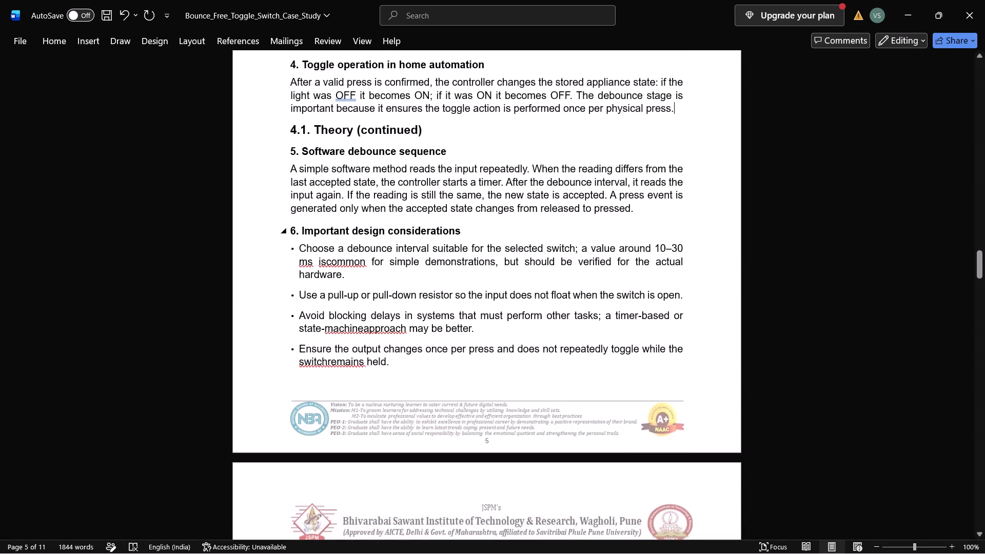
scroll(680, 240, "up", 14)
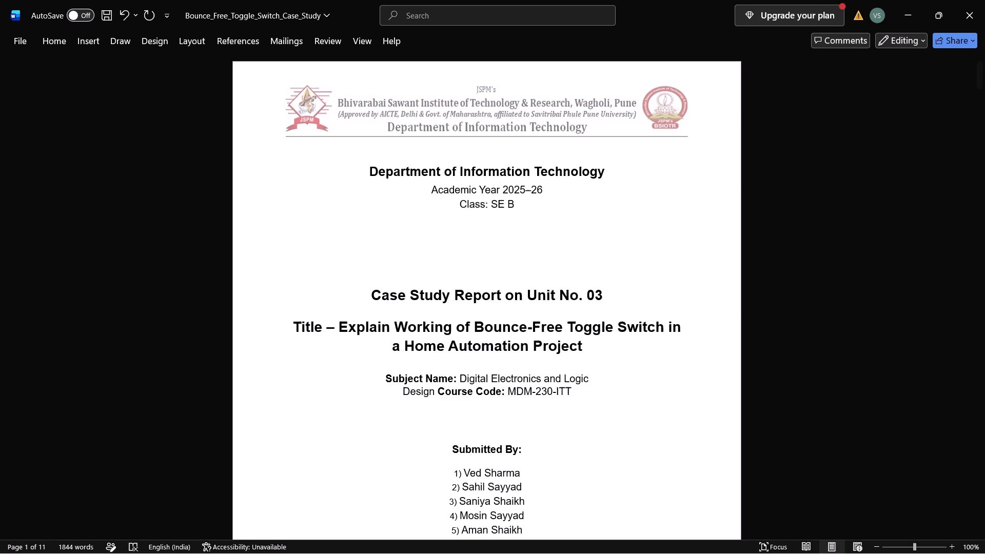
left_click(90, 43)
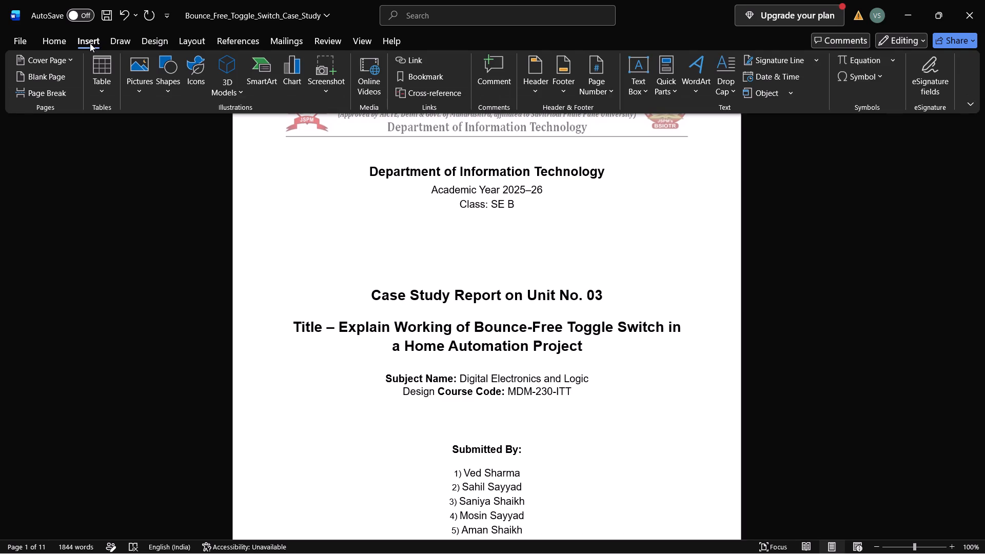
left_click(146, 40)
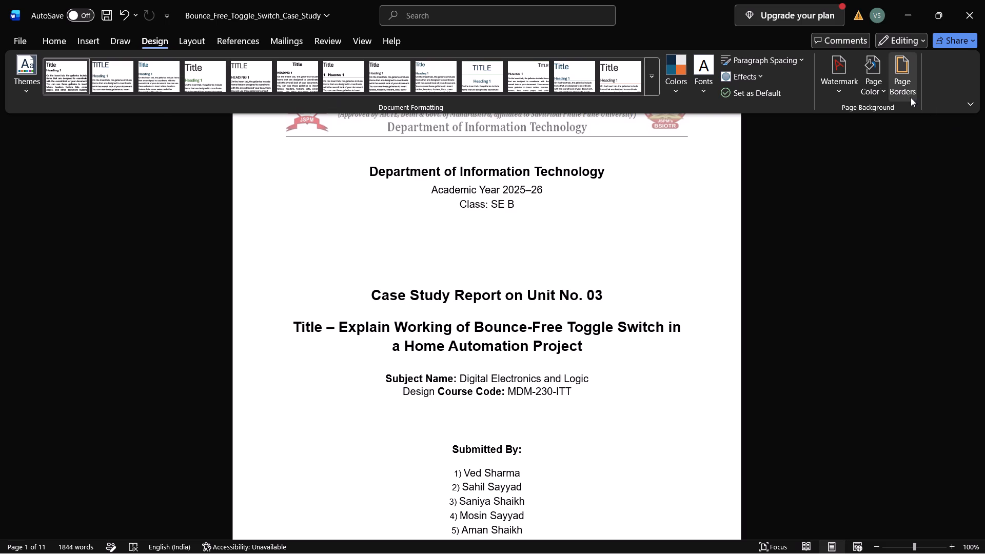
left_click(892, 87)
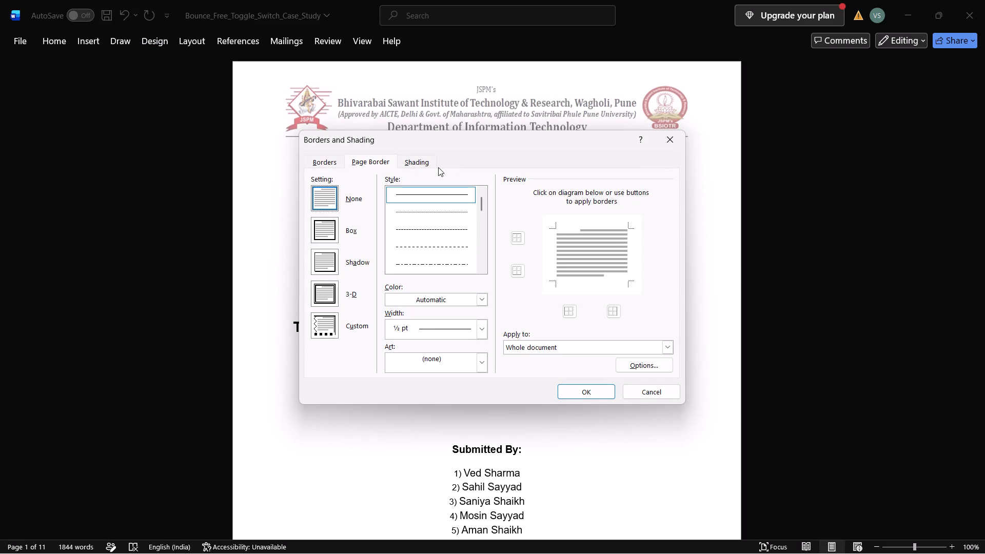
double_click(567, 254)
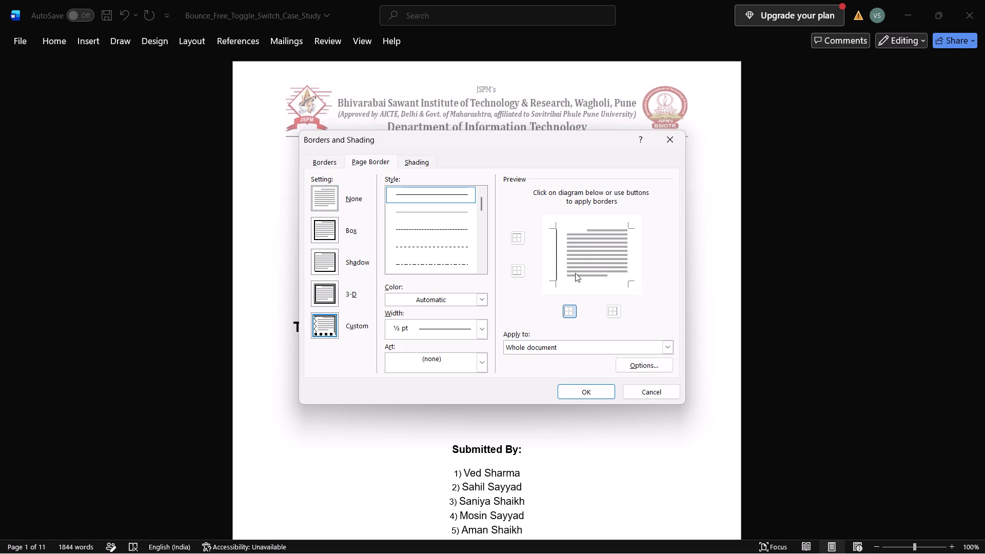
scroll(458, 229, "down", 3)
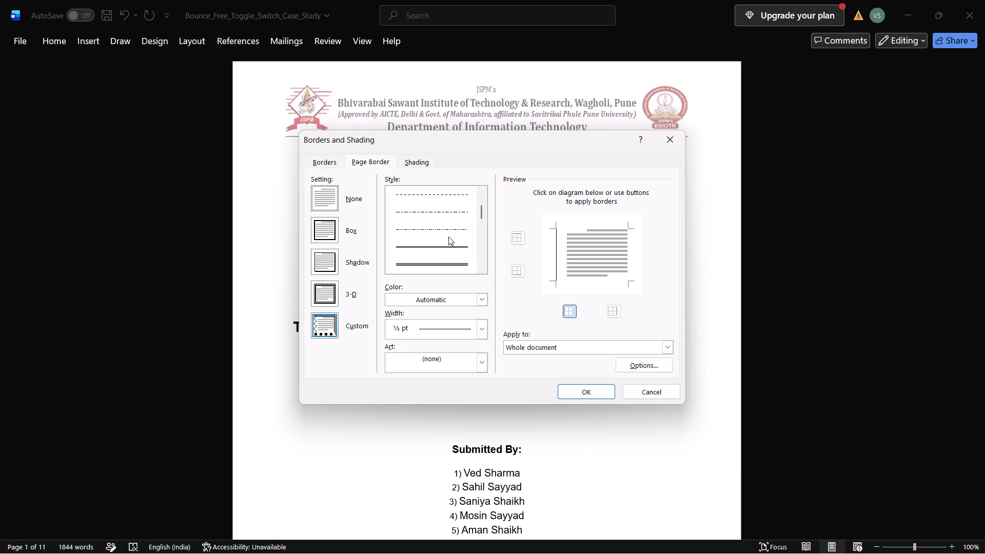
scroll(448, 238, "down", 2)
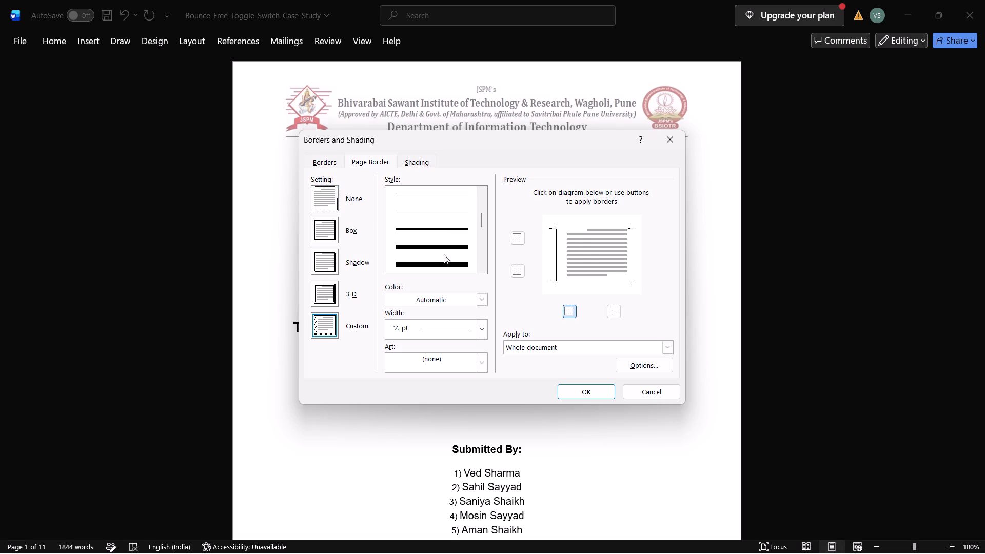
scroll(443, 253, "down", 2)
left_click(565, 282)
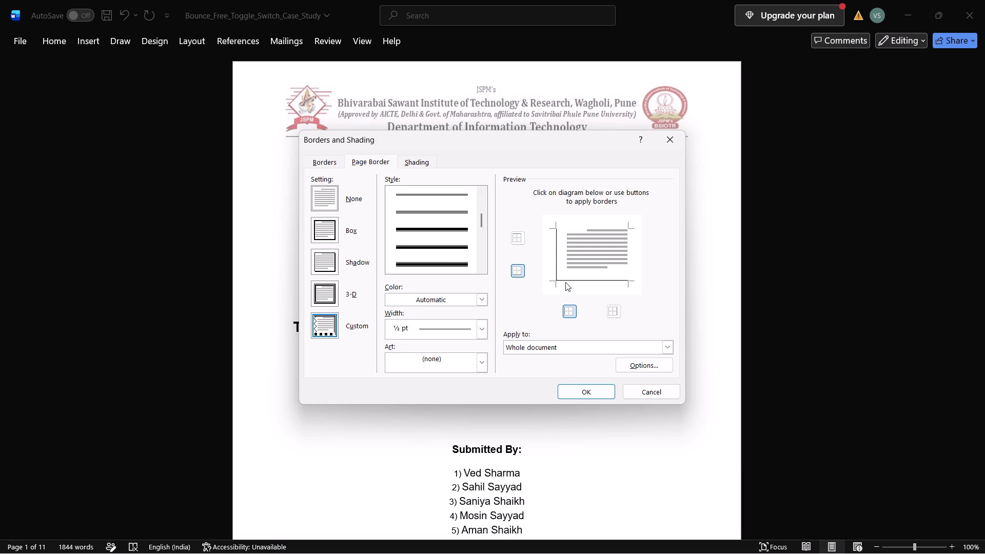
left_click(630, 249)
left_click(593, 223)
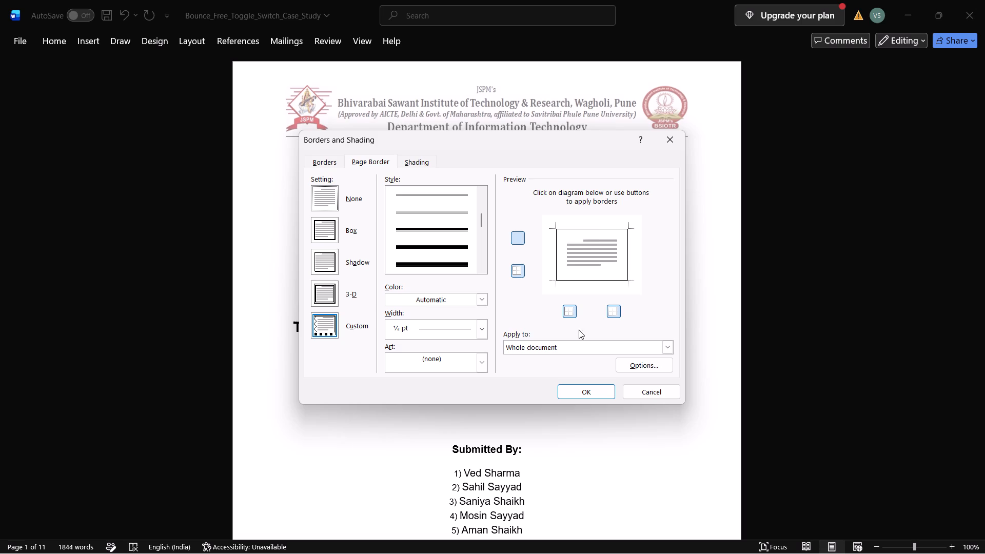
left_click(578, 390)
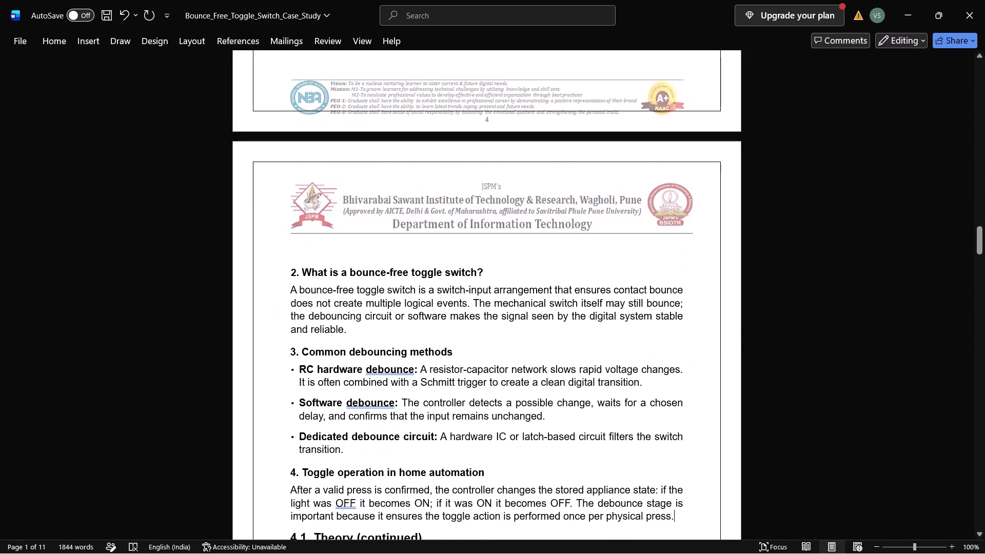
Check how the page border fits around the header and footer banners on the pages from Theory to the logic diagram.
scroll(584, 367, "down", 17)
scroll(584, 367, "up", 16)
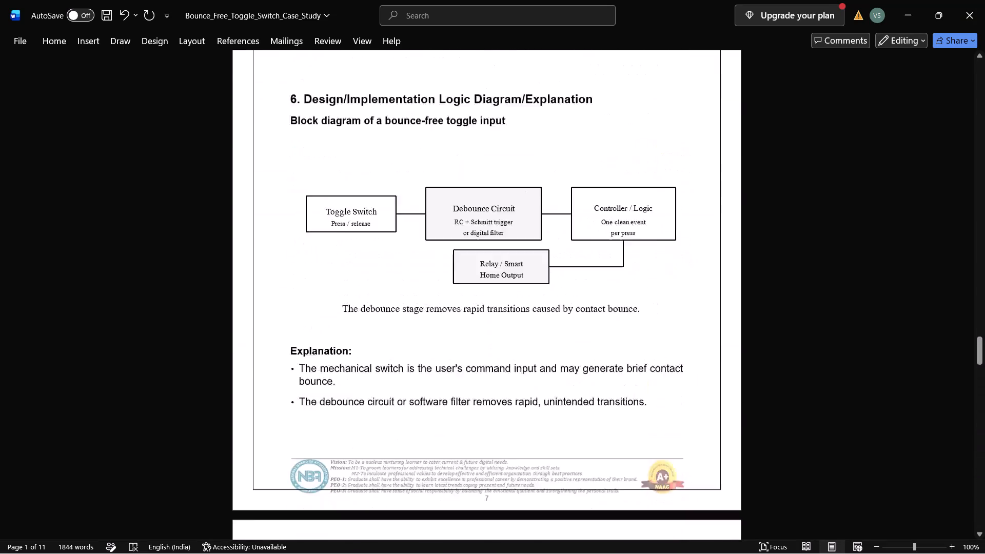
scroll(584, 367, "up", 6)
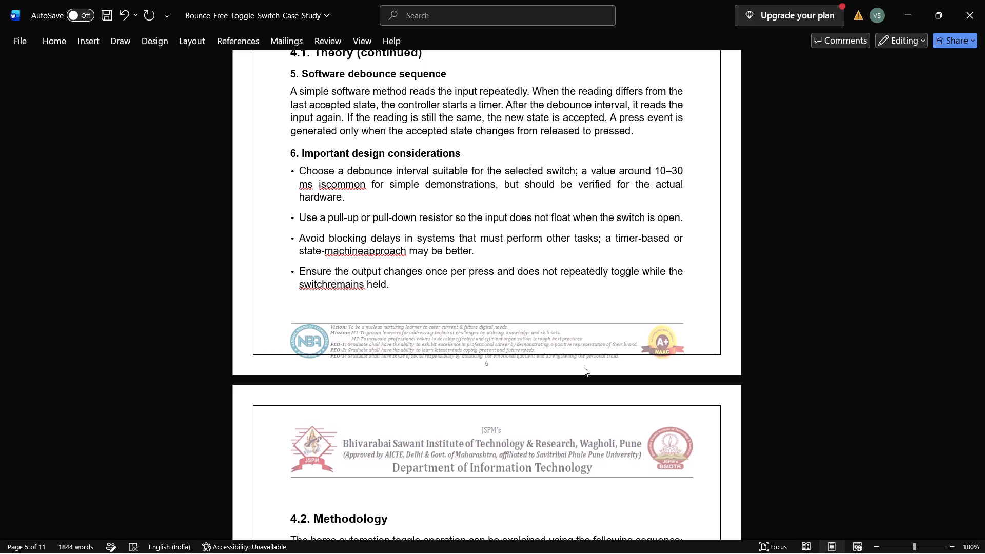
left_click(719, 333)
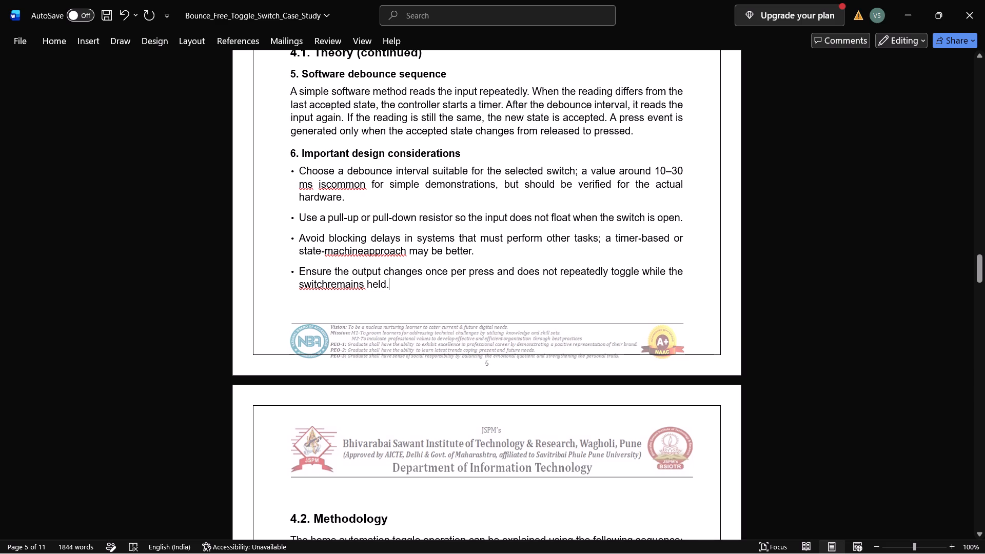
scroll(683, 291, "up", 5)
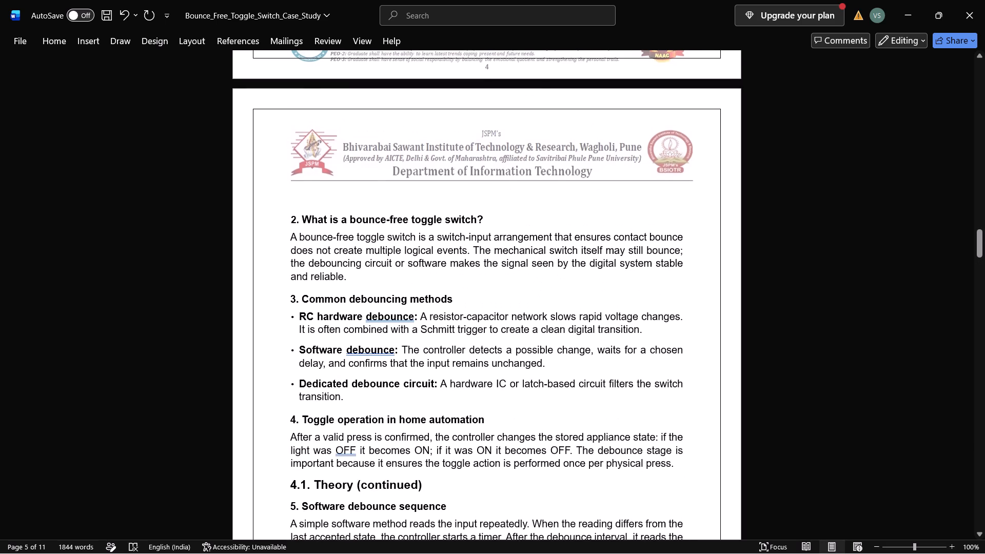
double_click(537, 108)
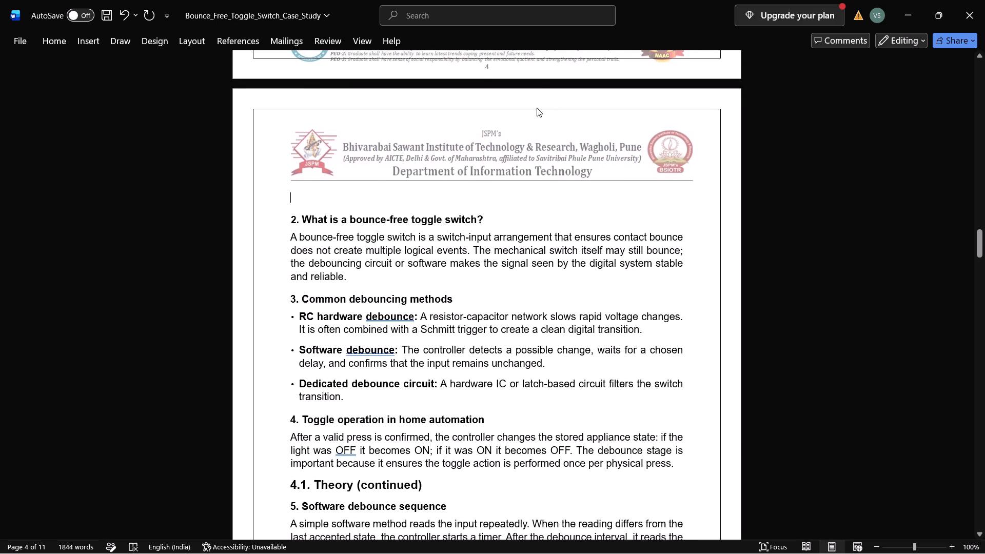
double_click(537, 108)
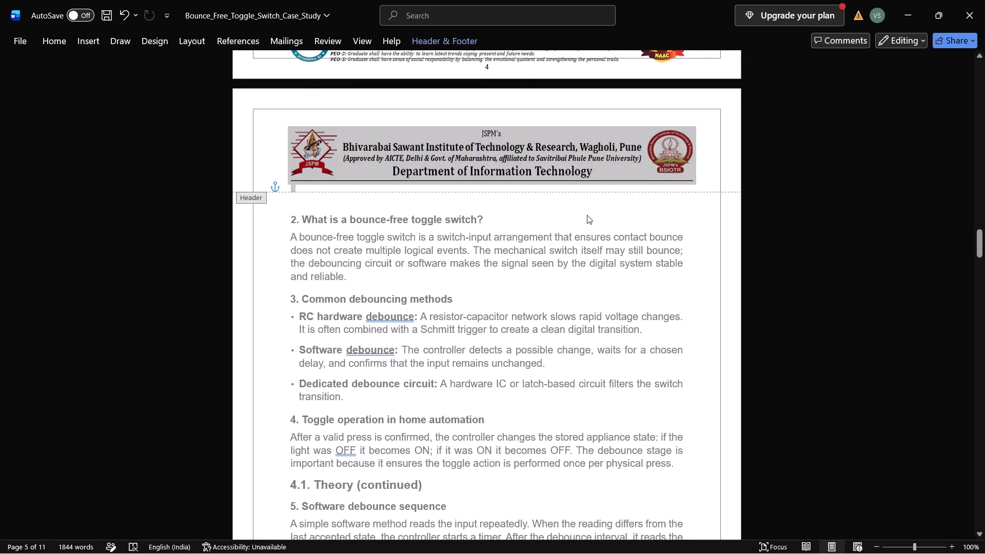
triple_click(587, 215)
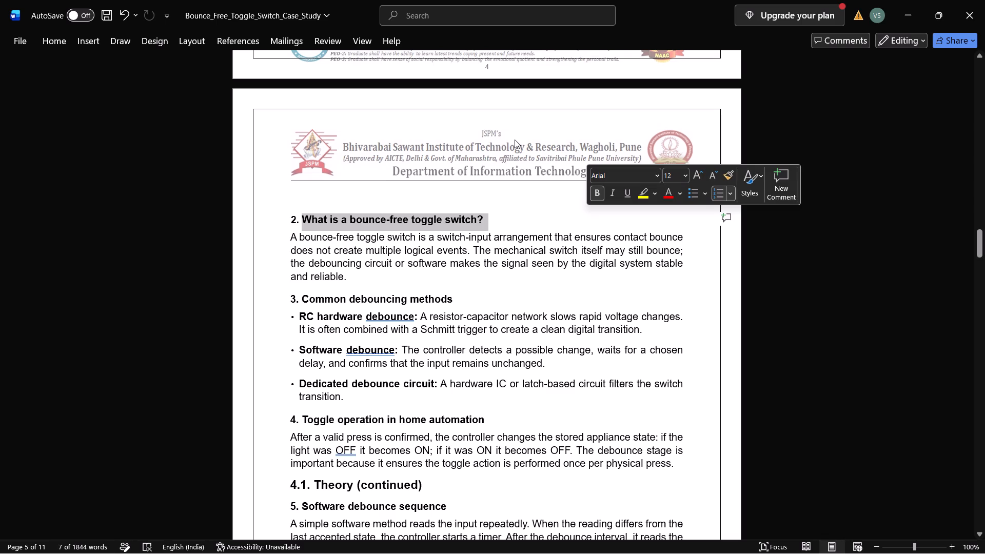
Move the footer banner picture up in the page 5 footer so it sits fully inside the page border, and return to the body text.
scroll(524, 245, "down", 3)
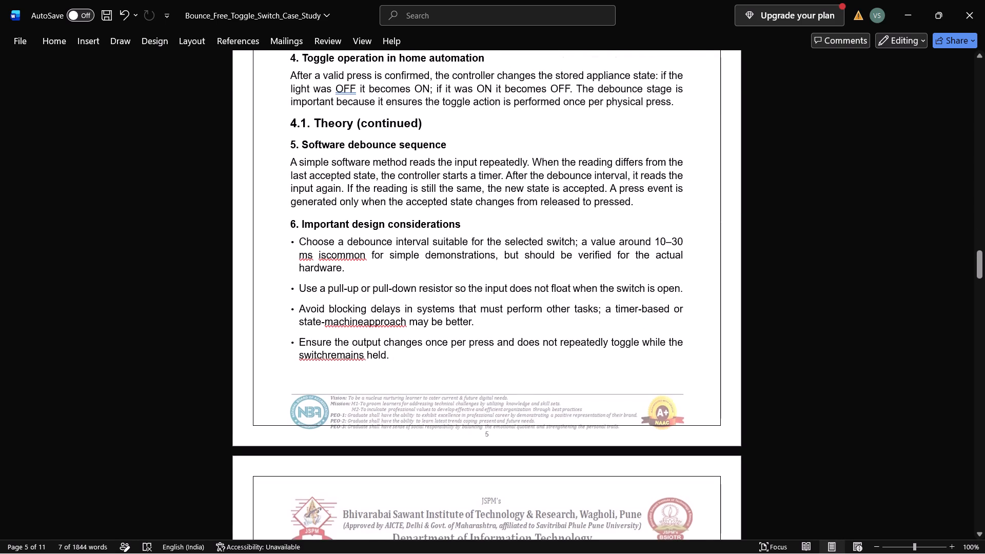
triple_click(710, 427)
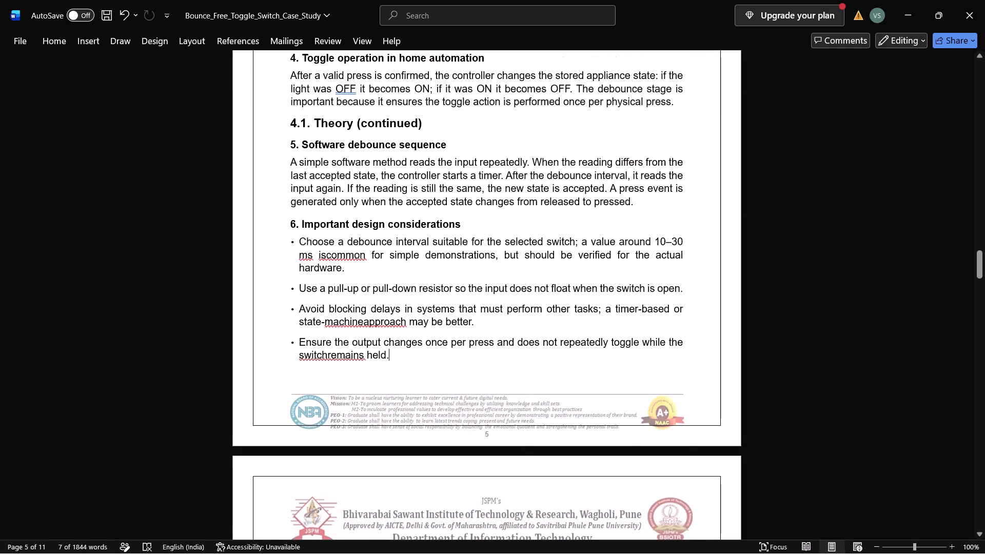
double_click(705, 425)
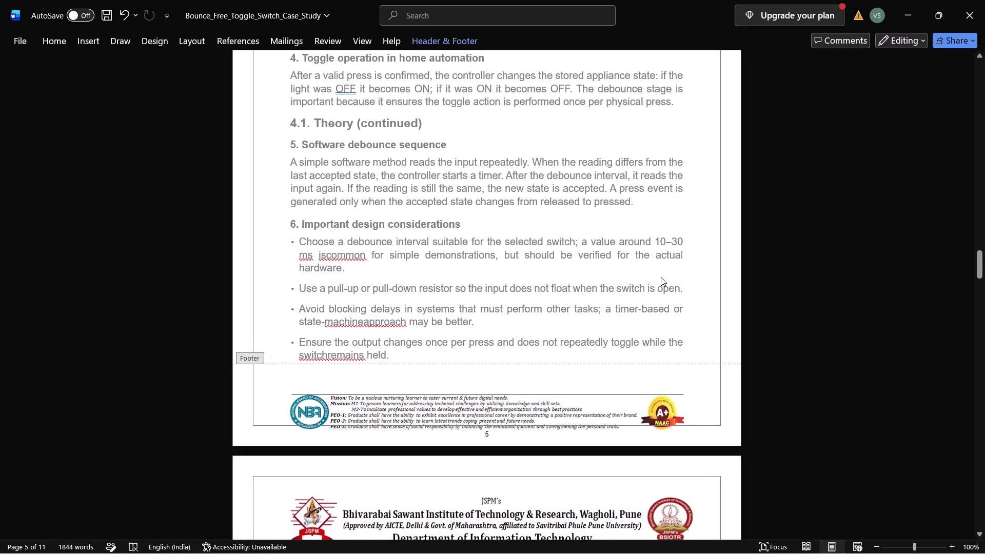
left_click(523, 418)
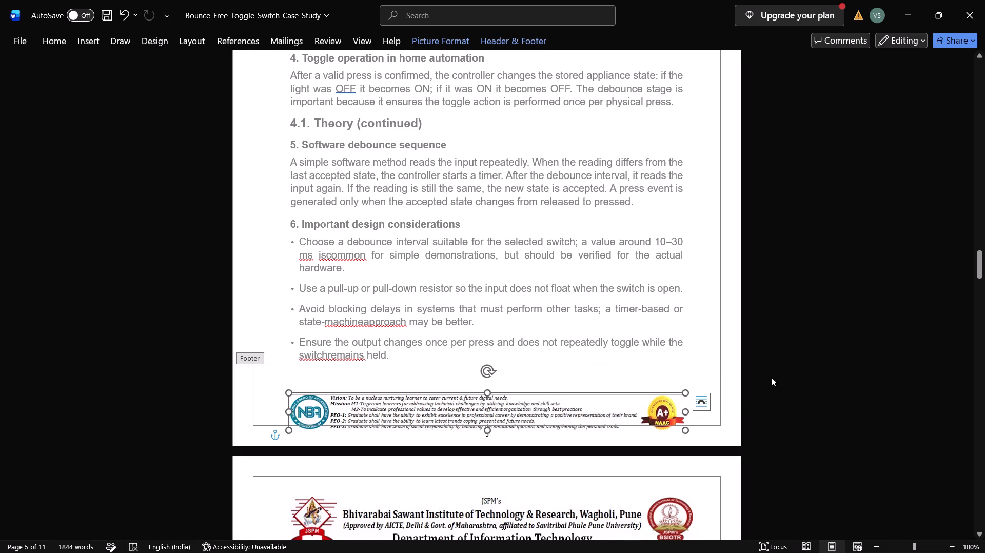
left_click(695, 406)
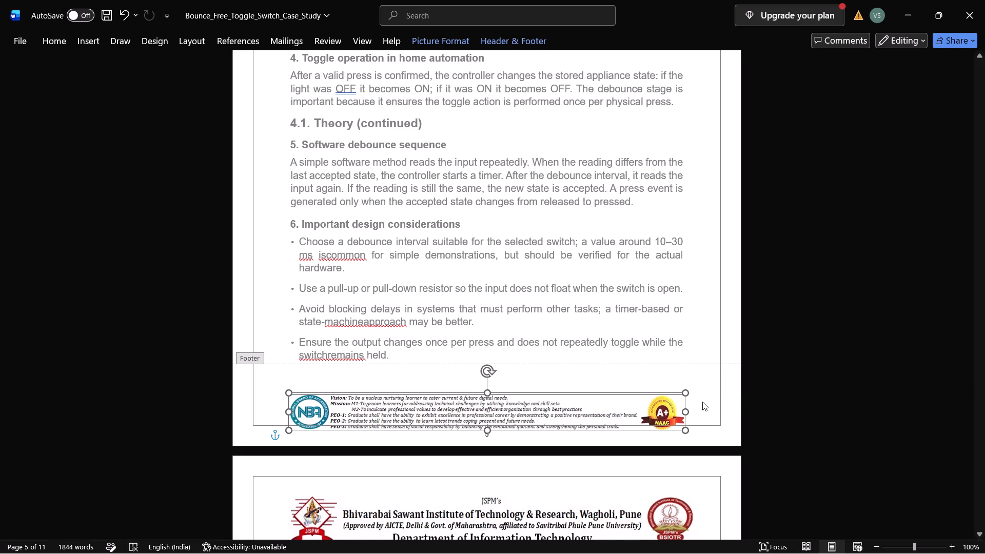
left_click(702, 403)
left_click_drag(529, 407, 532, 395)
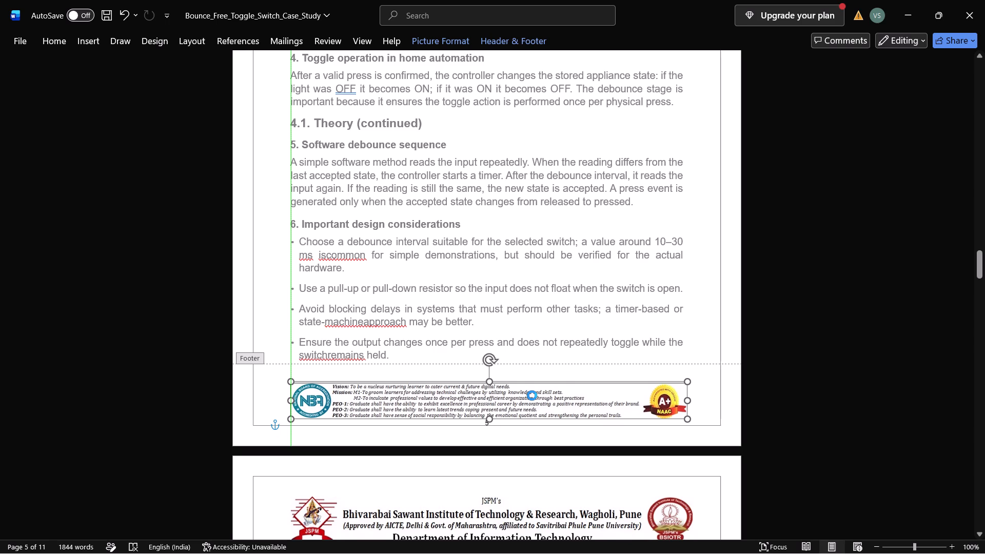
left_click_drag(532, 395, 531, 390)
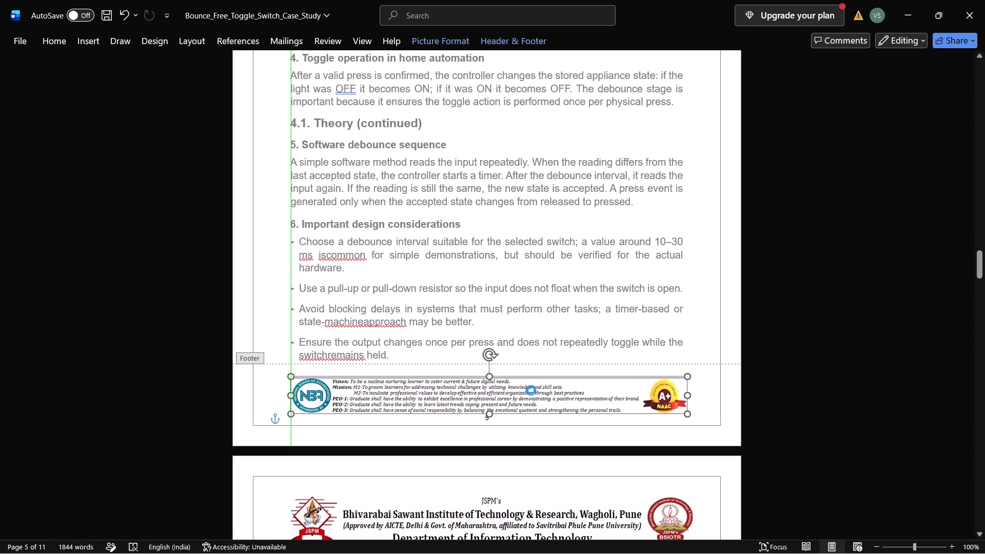
left_click_drag(531, 390, 530, 387)
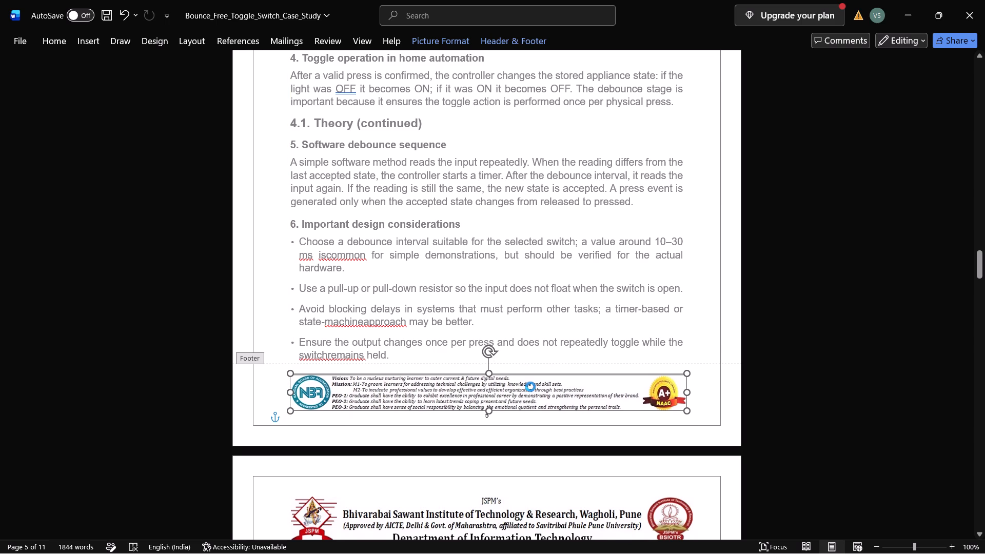
left_click_drag(530, 387, 530, 386)
left_click(792, 372)
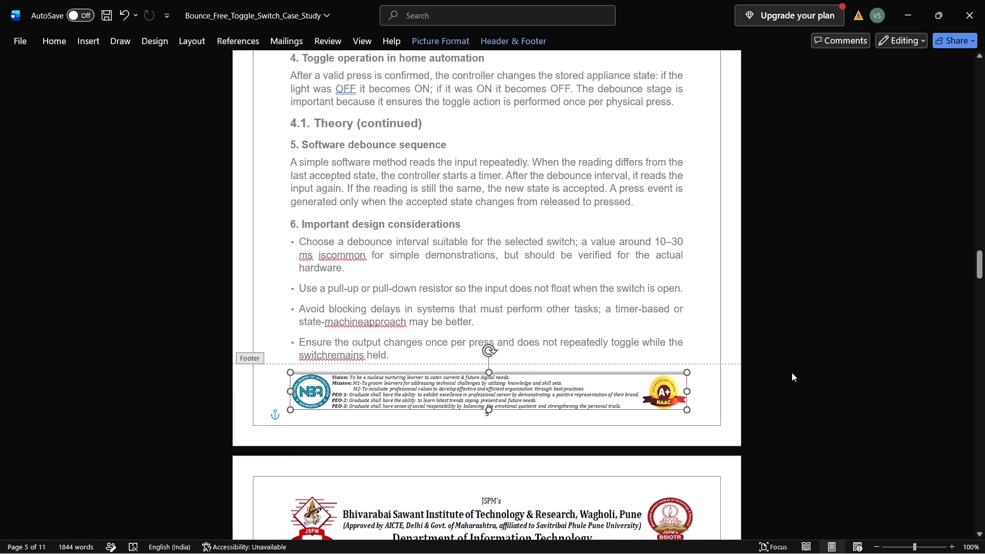
left_click(705, 322)
double_click(705, 322)
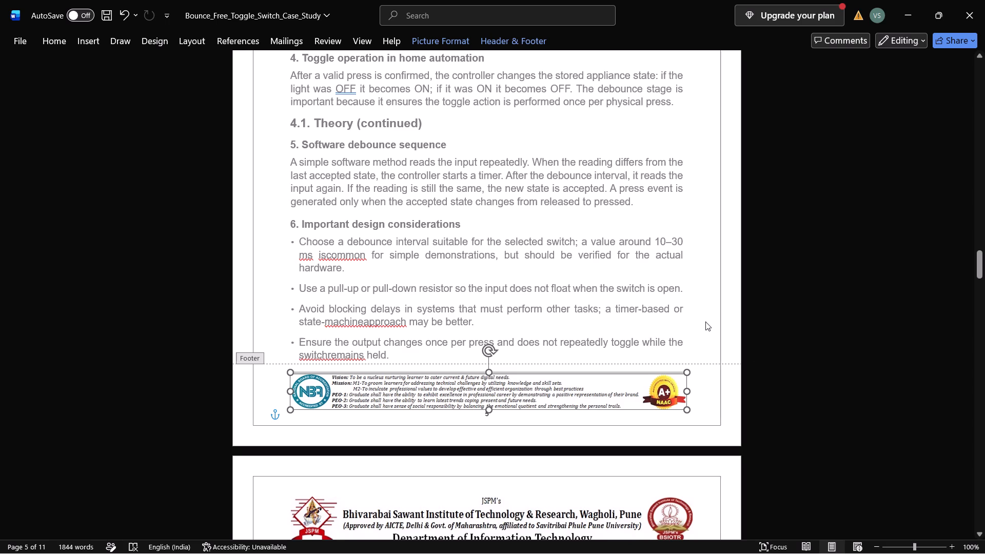
double_click(705, 322)
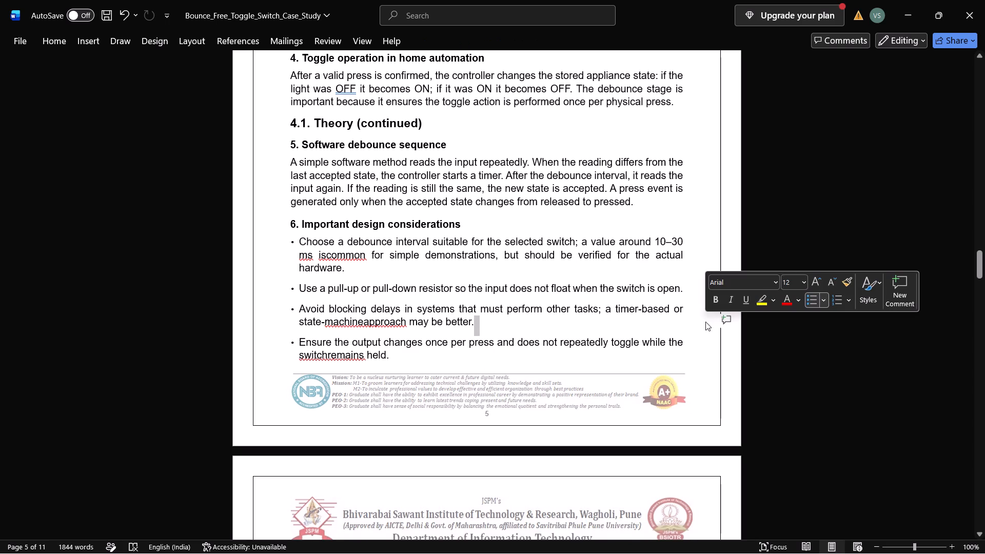
scroll(619, 308, "up", 6)
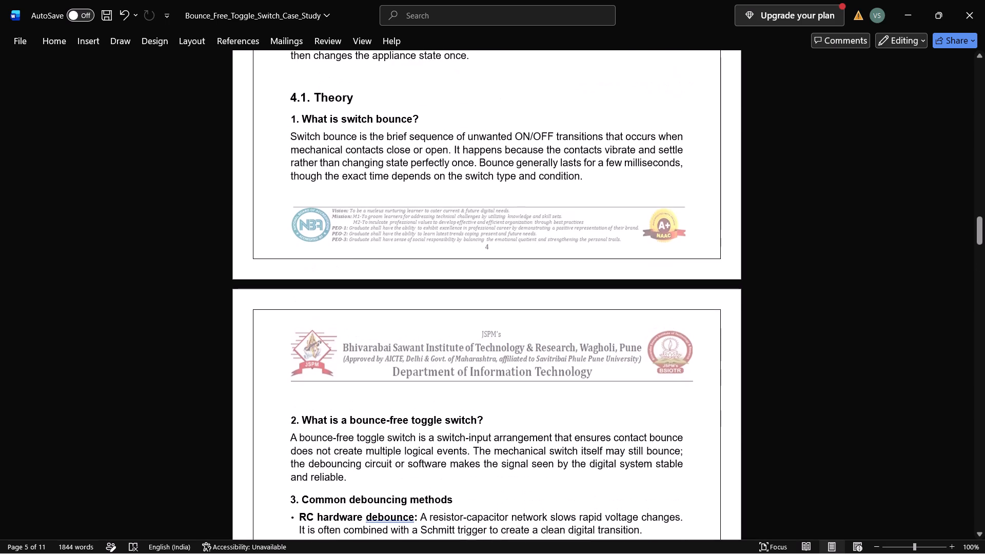
Check the page border and the header and footer banners on the pages from Theory back to the cover page.
scroll(619, 308, "up", 2)
scroll(577, 240, "up", 9)
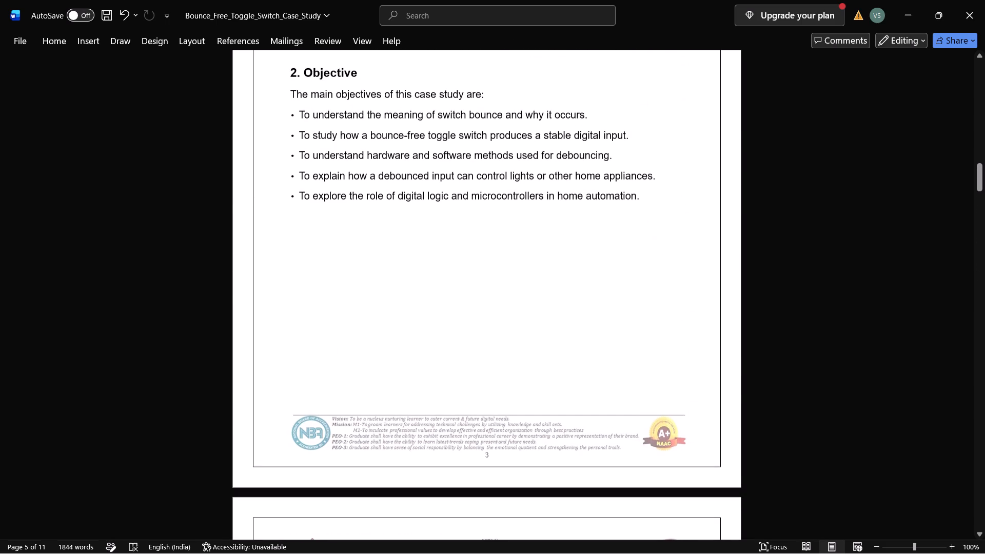
scroll(577, 240, "up", 7)
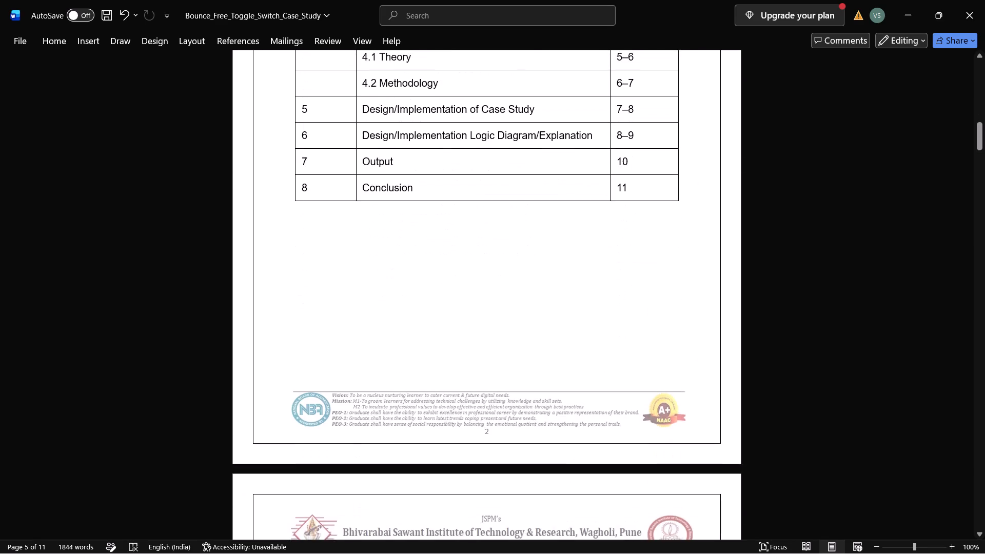
scroll(577, 240, "up", 2)
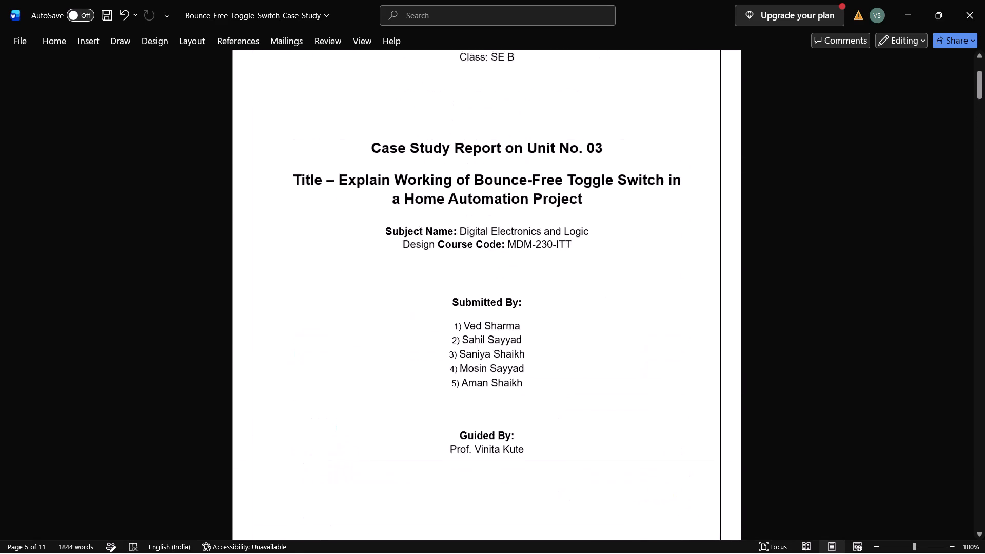
scroll(577, 240, "up", 2)
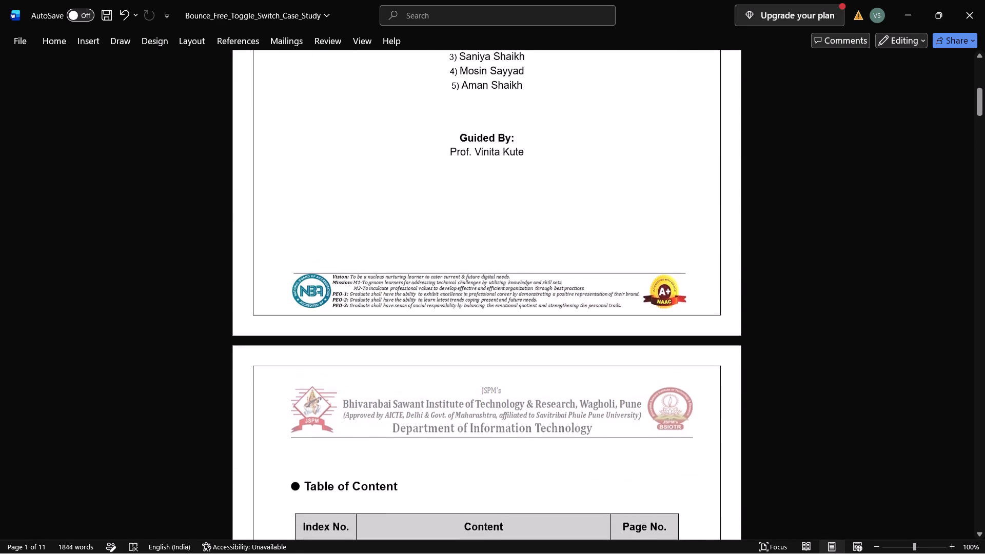
scroll(577, 240, "up", 3)
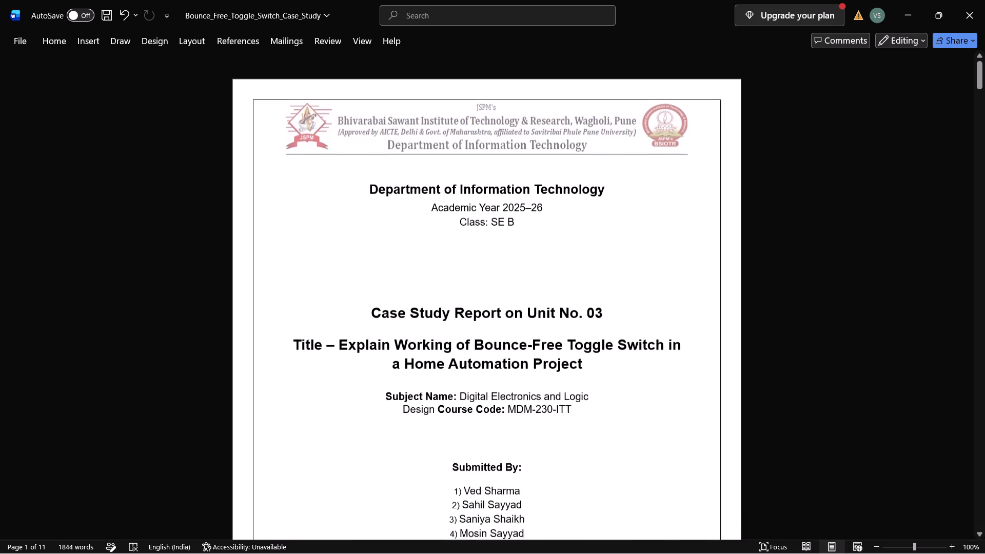
Review the whole report from the cover page to the References, checking that banners, tables and diagrams sit inside the page border.
scroll(569, 378, "down", 3)
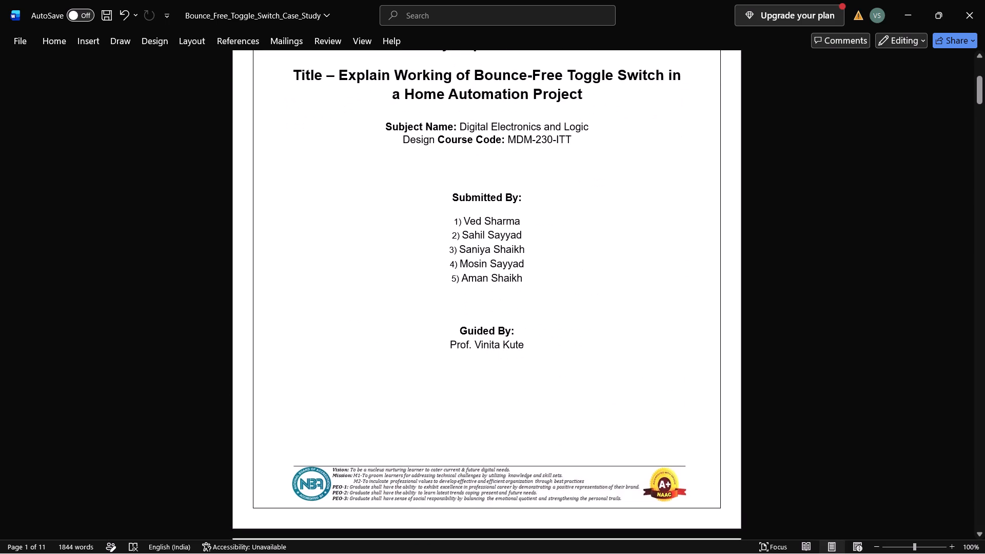
scroll(569, 378, "down", 9)
scroll(569, 378, "right", 1)
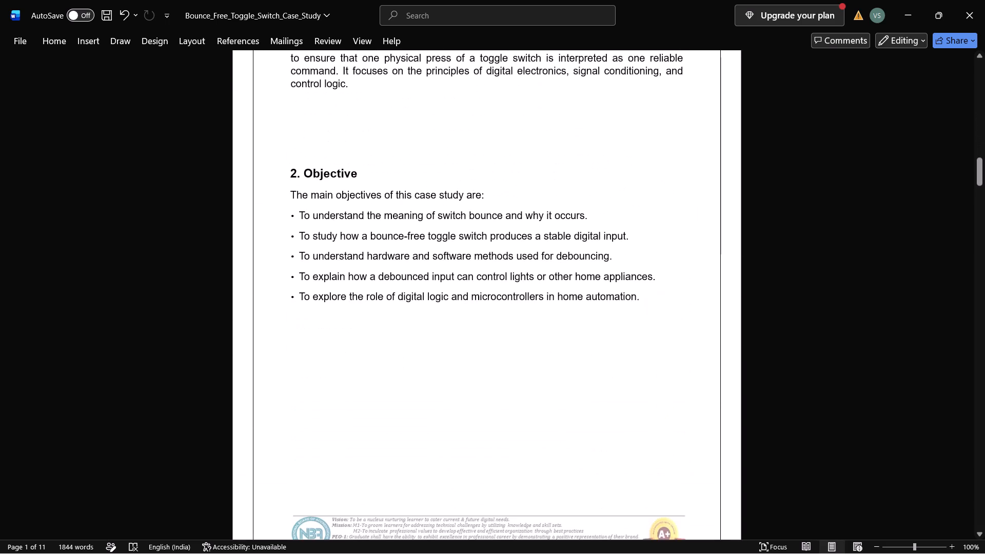
scroll(569, 378, "right", 1)
scroll(569, 378, "down", 6)
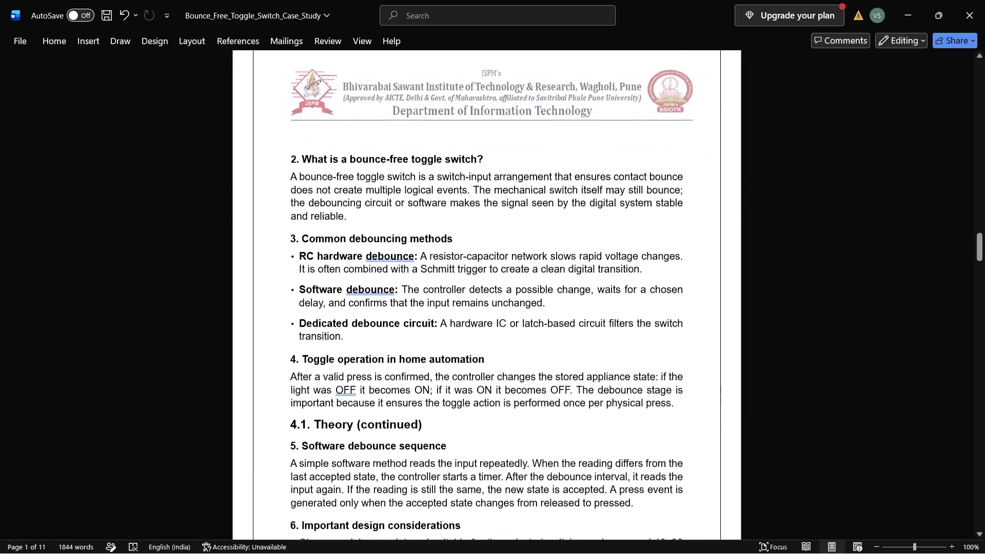
scroll(569, 378, "down", 7)
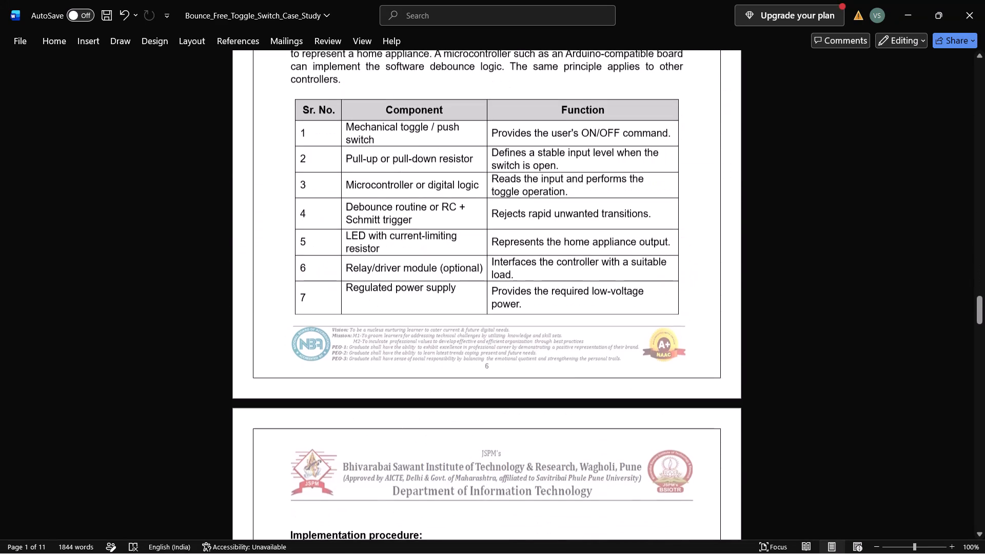
scroll(569, 378, "down", 7)
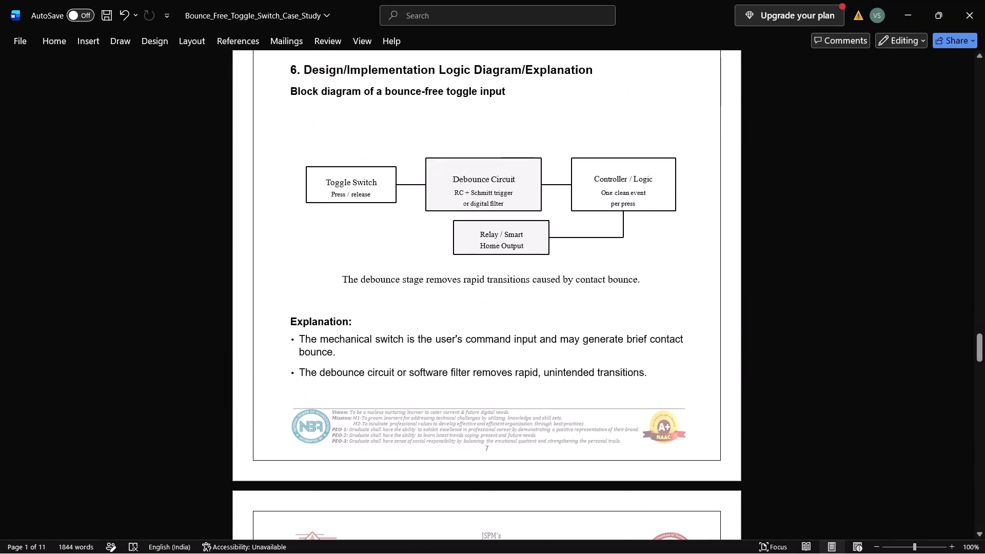
scroll(569, 378, "down", 7)
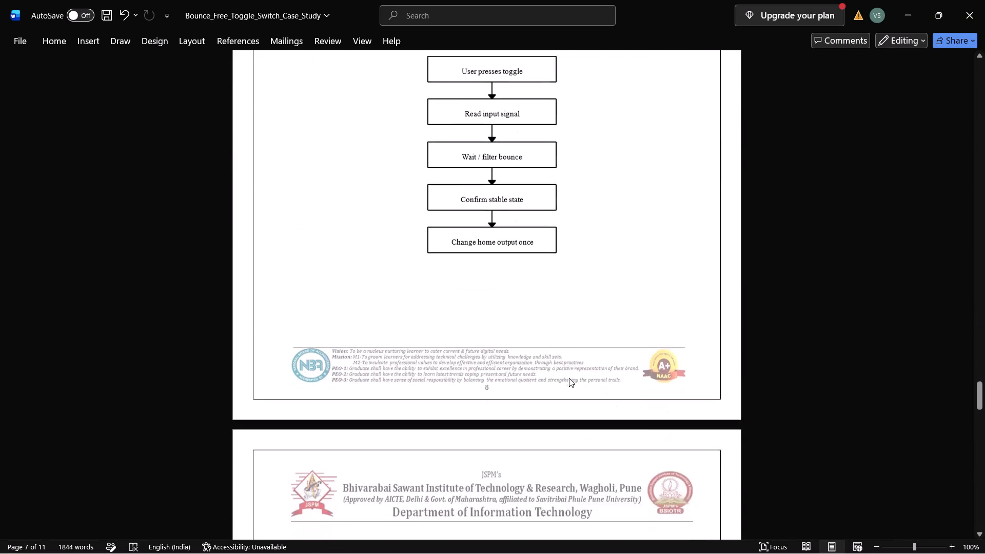
scroll(614, 291, "down", 13)
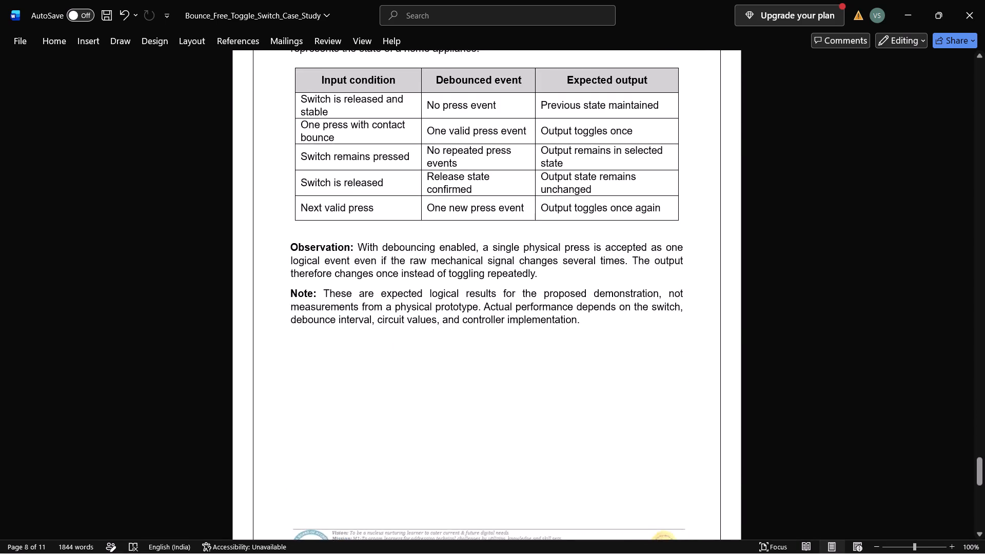
scroll(614, 291, "down", 8)
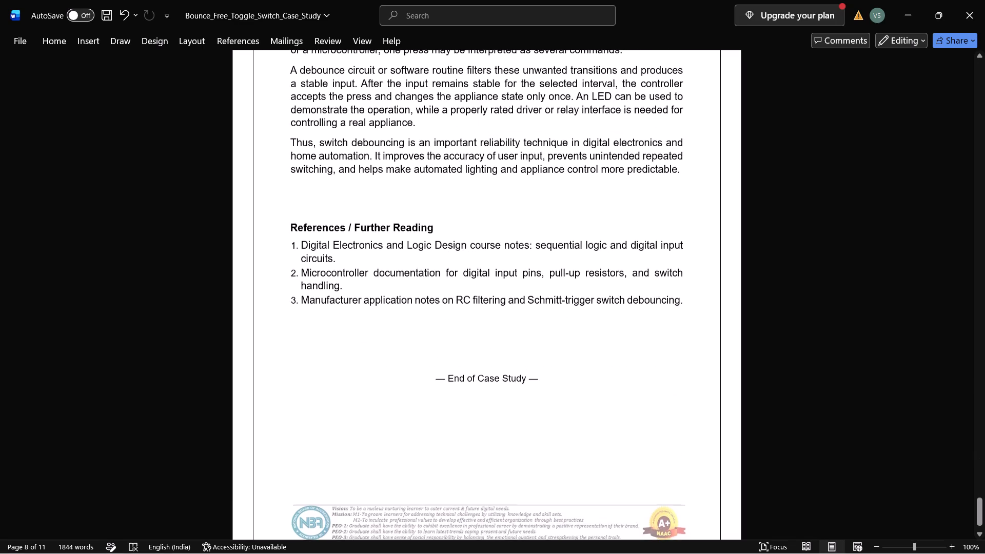
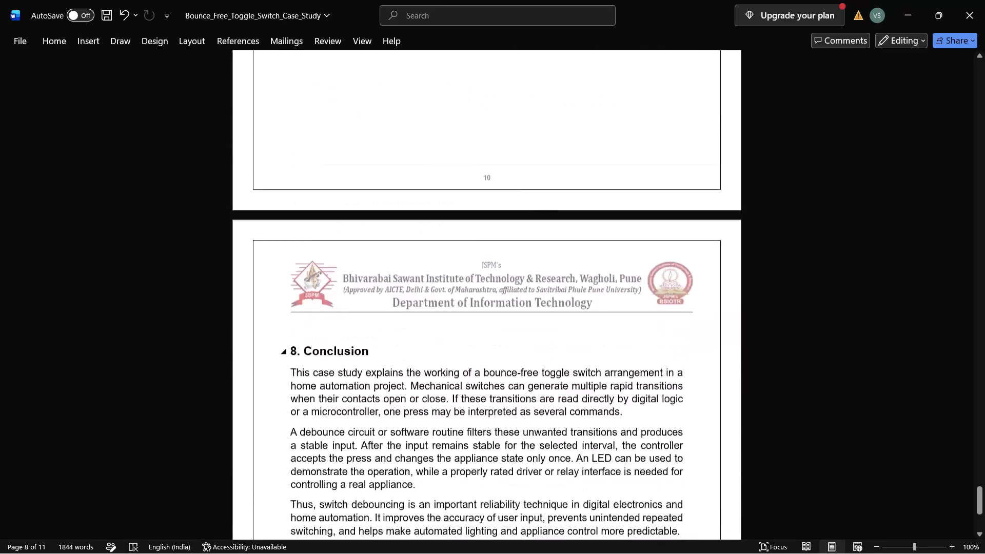
Save the report as a Word document named DELD_CS_VED_03 in the Downloads folder.
scroll(614, 291, "up", 9)
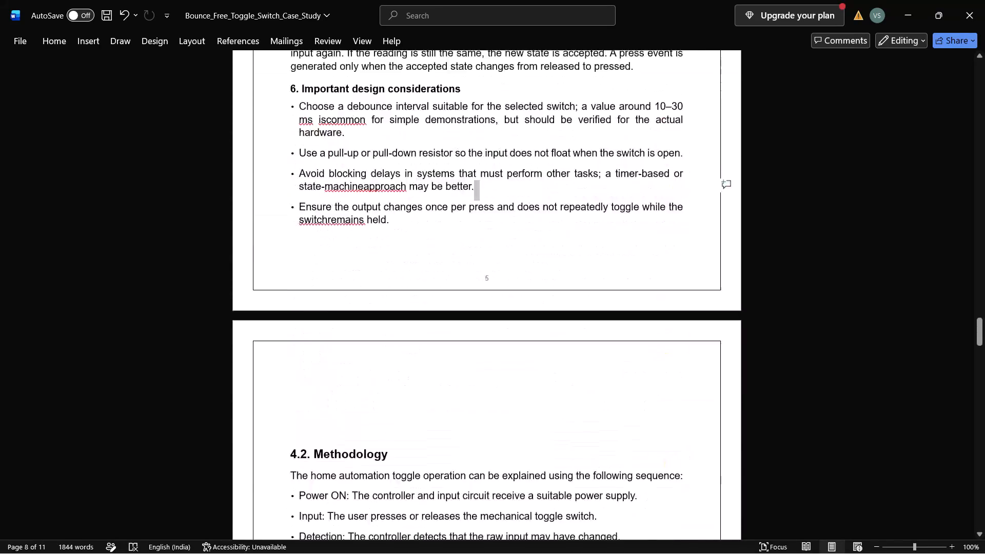
scroll(614, 291, "up", 13)
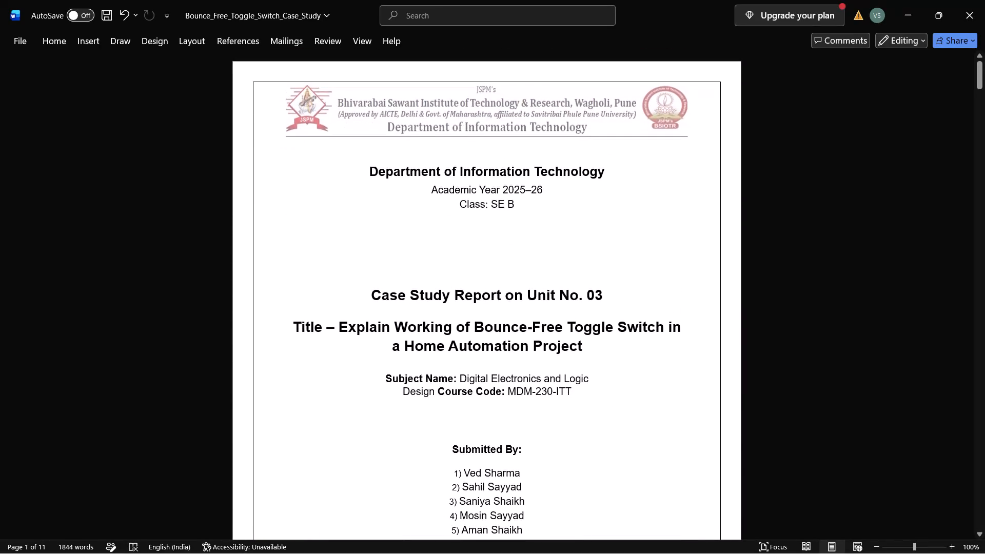
key("ctrl+s")
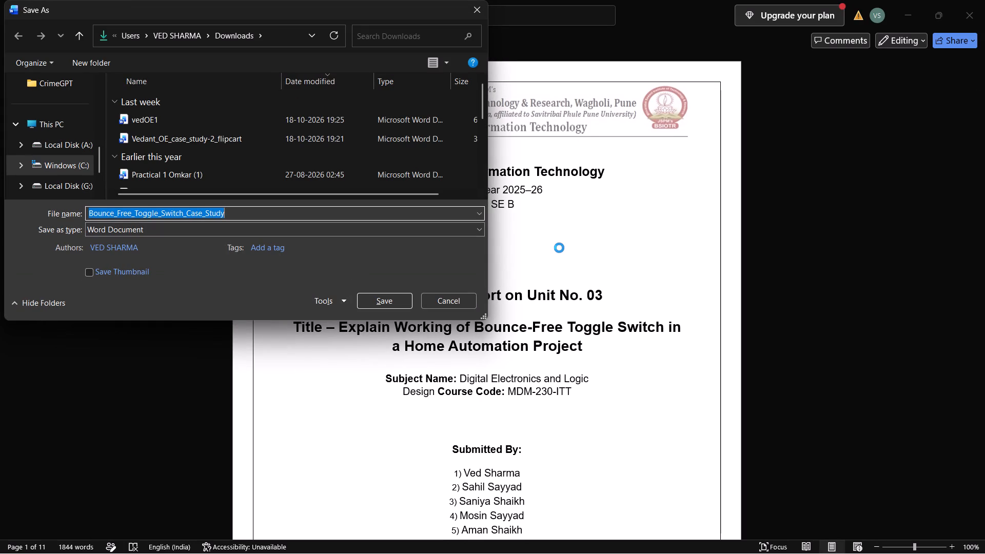
type("DELD")
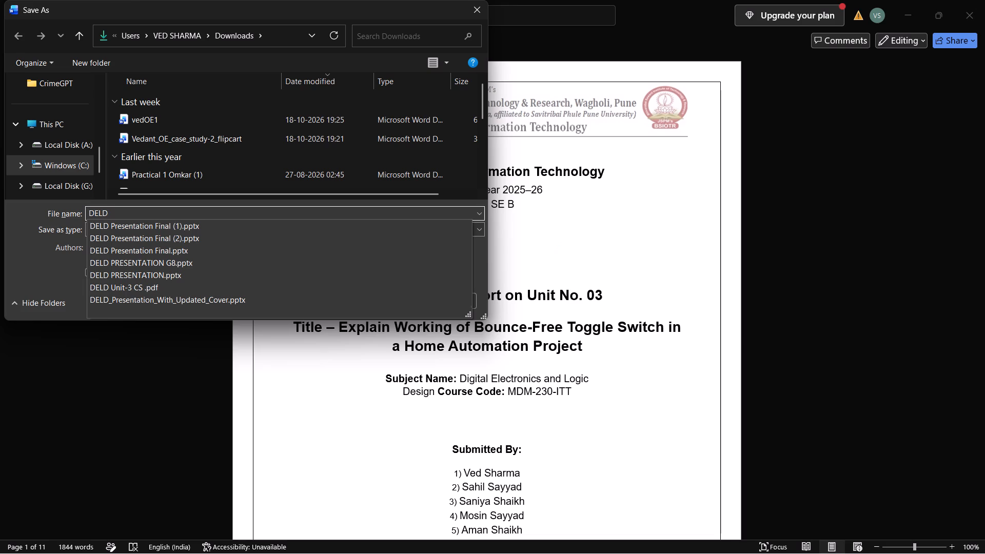
key("shift+underscore")
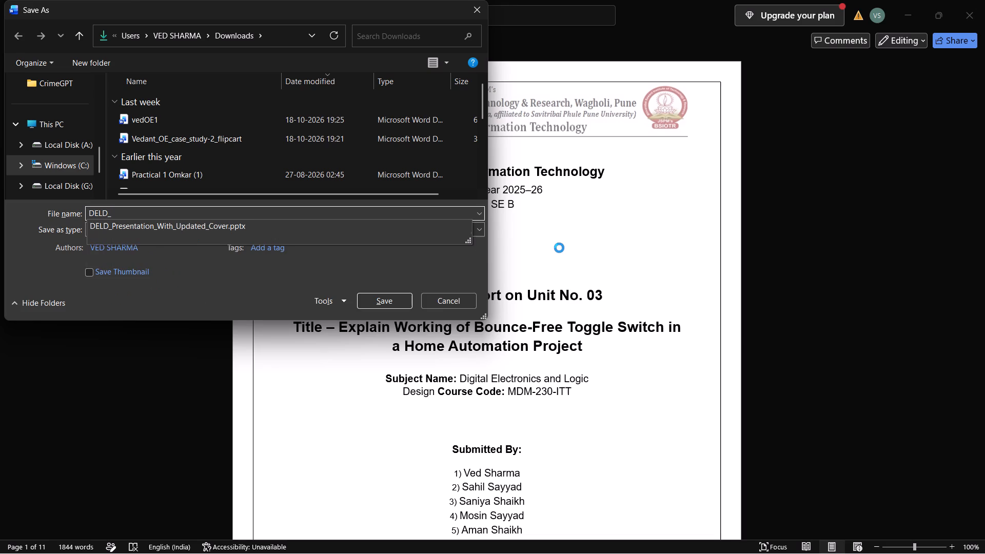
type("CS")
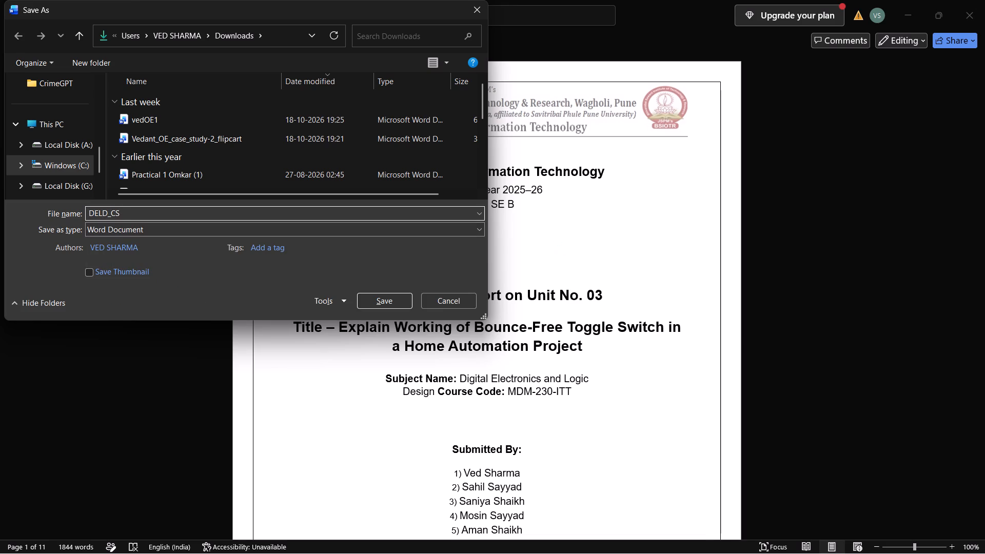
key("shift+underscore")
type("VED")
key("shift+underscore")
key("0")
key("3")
Complete saving the report as the Word document DELD_CS_VED_03 in the Downloads folder.
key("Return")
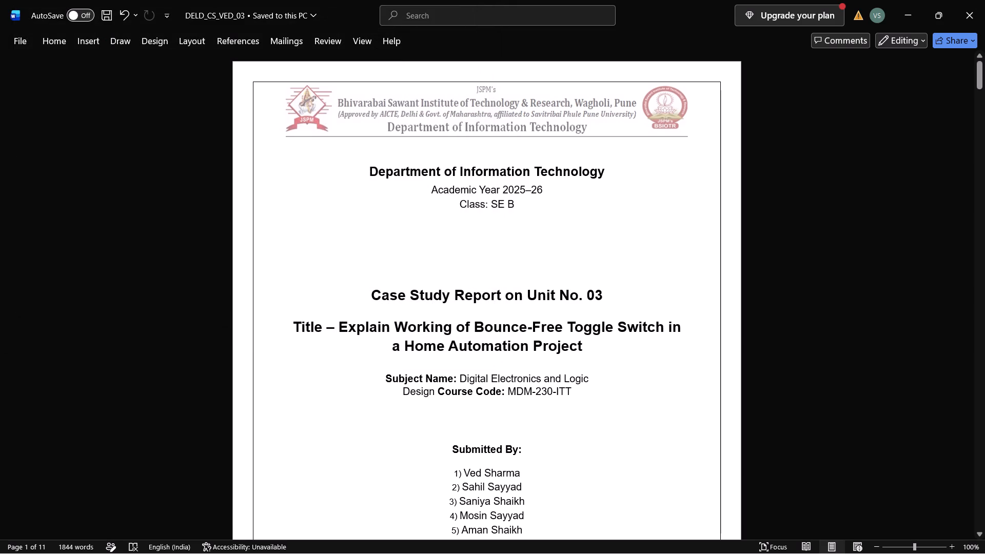
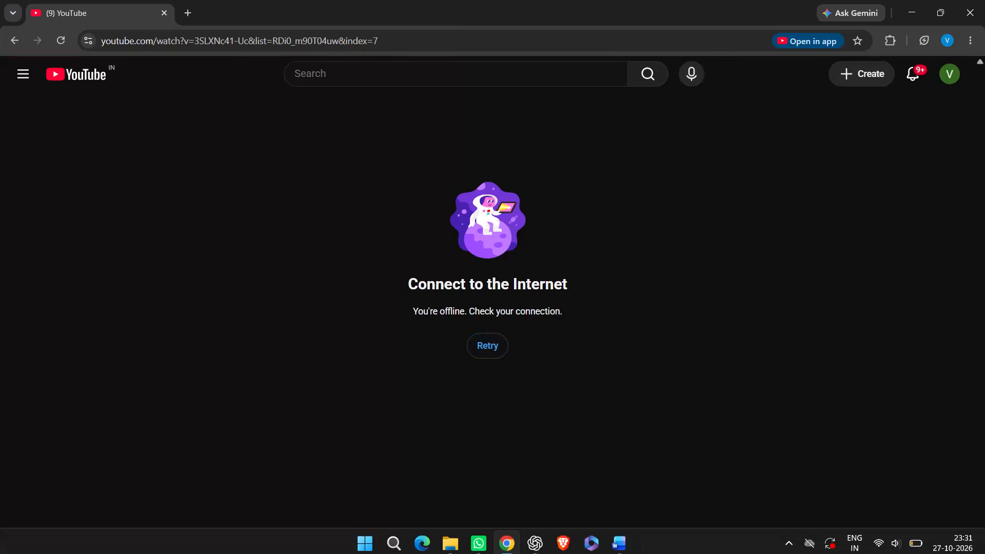
Disconnect the computer from the oppo Wi-Fi network and reconnect it to the same network.
left_click(875, 541)
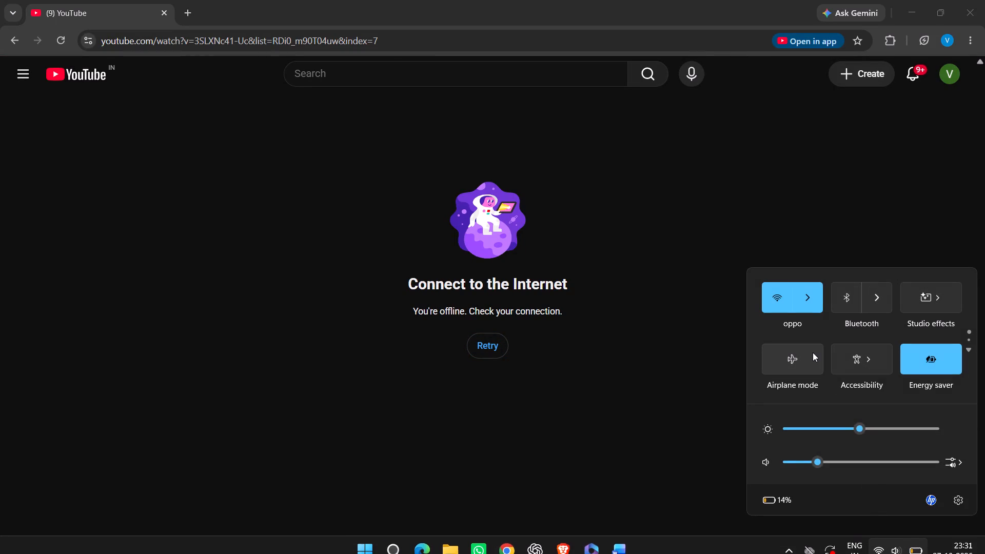
left_click(801, 300)
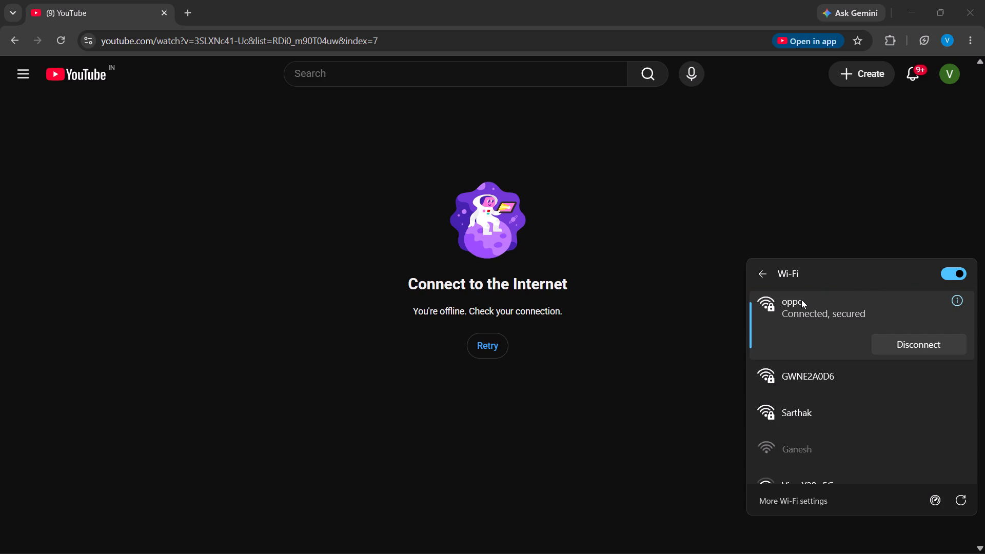
left_click(918, 342)
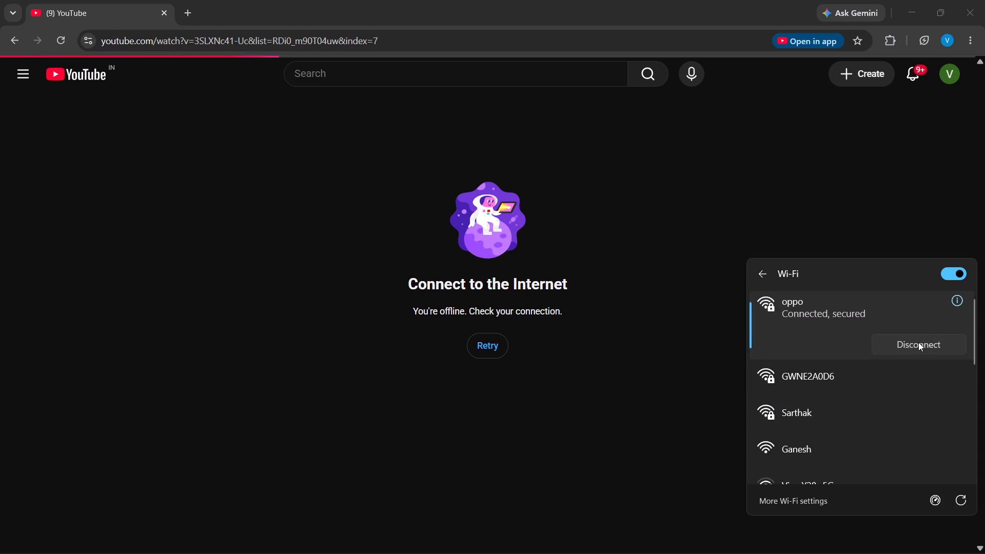
left_click(921, 364)
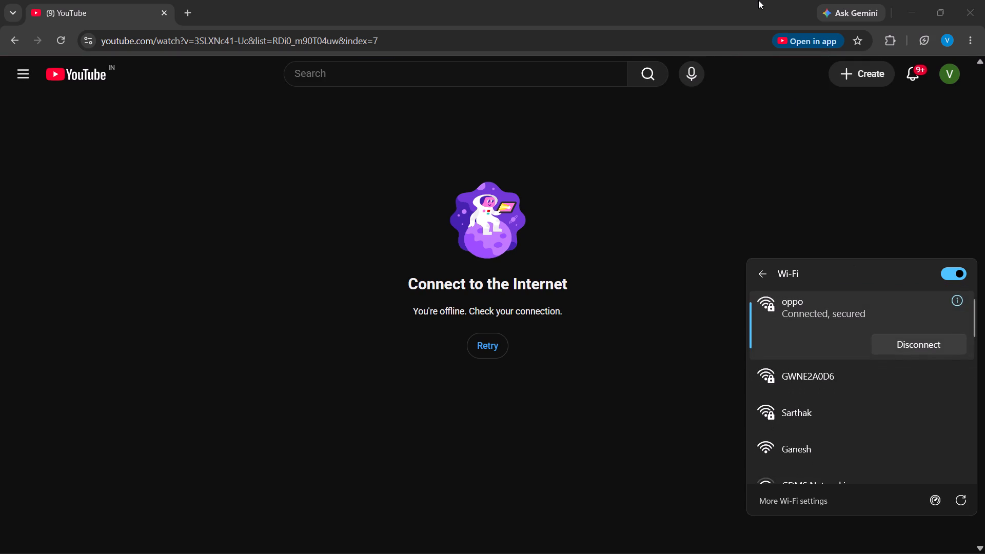
left_click(659, 0)
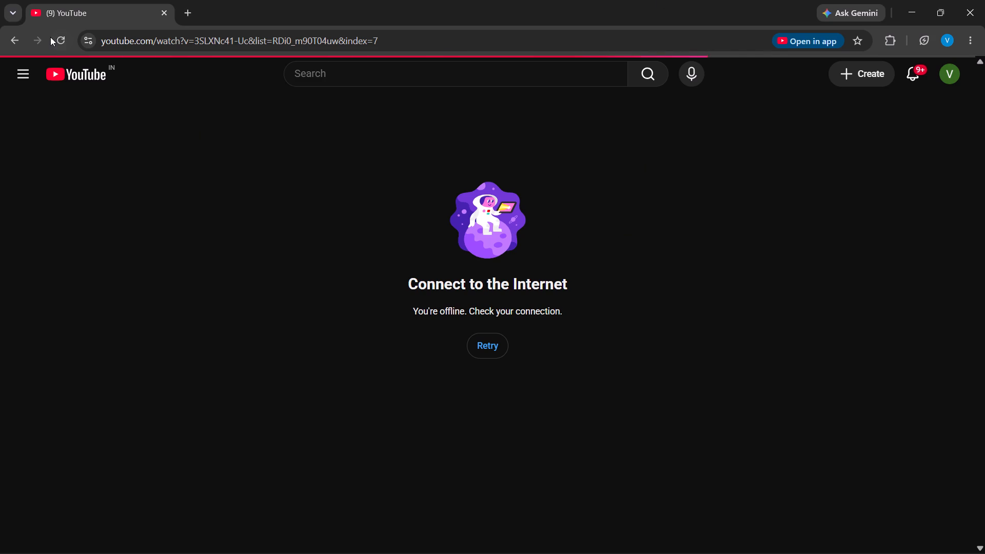
Reload the YouTube video page.
left_click(61, 46)
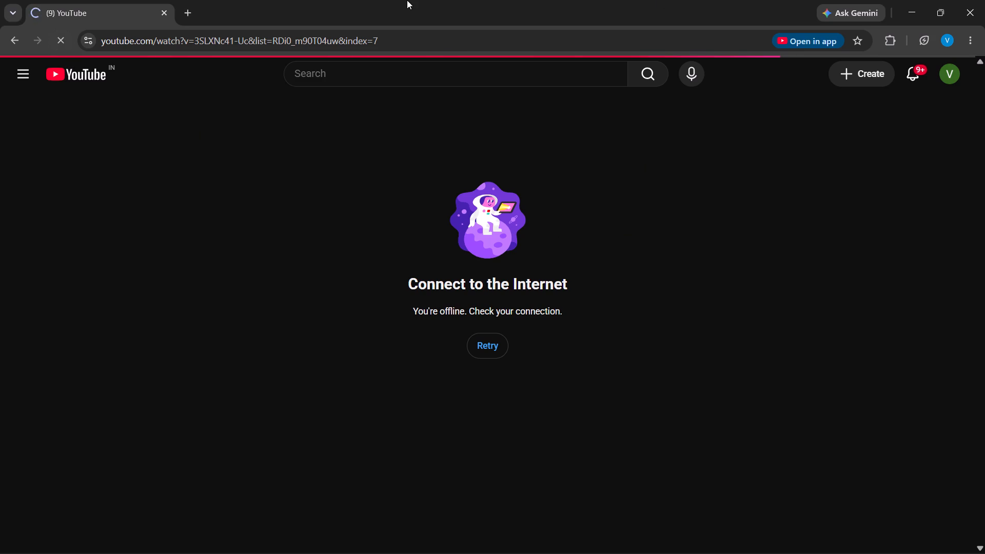
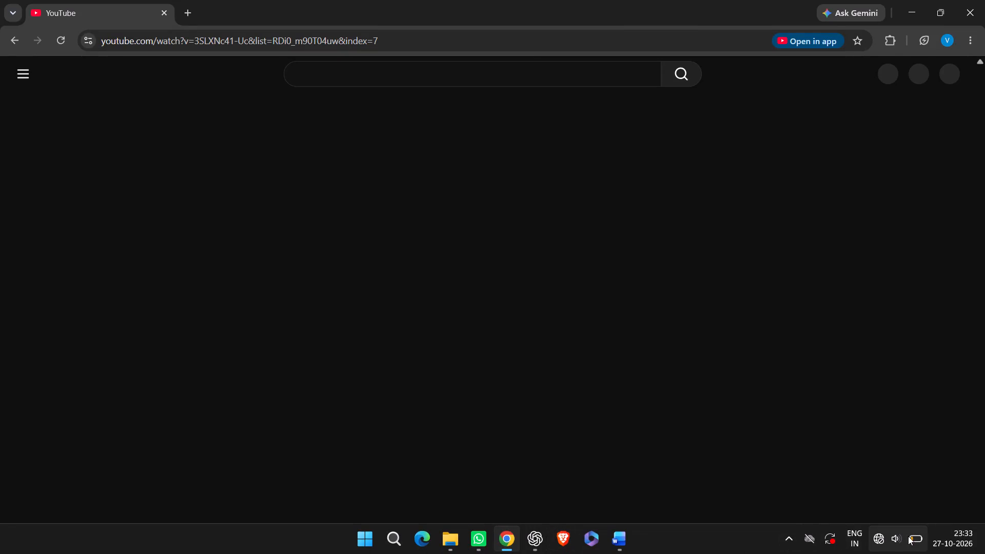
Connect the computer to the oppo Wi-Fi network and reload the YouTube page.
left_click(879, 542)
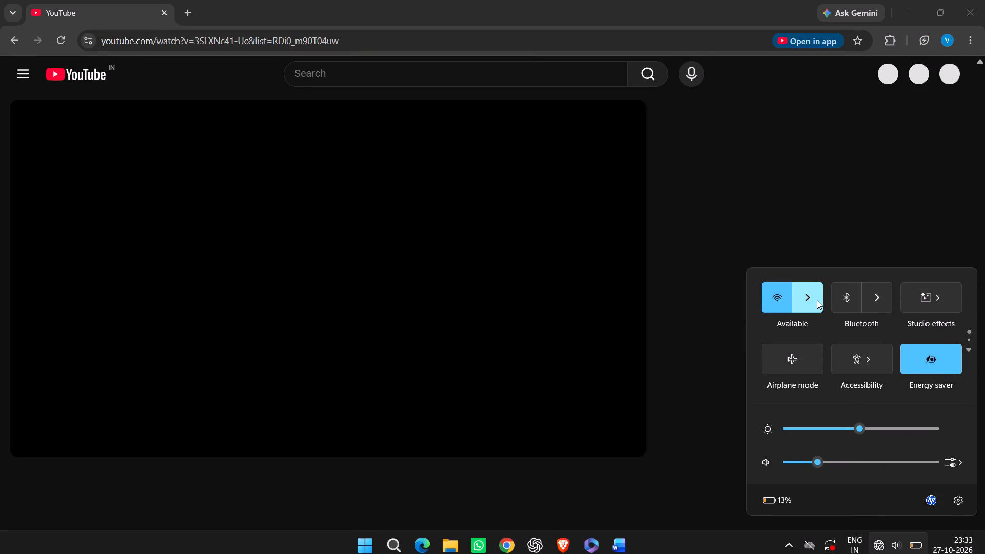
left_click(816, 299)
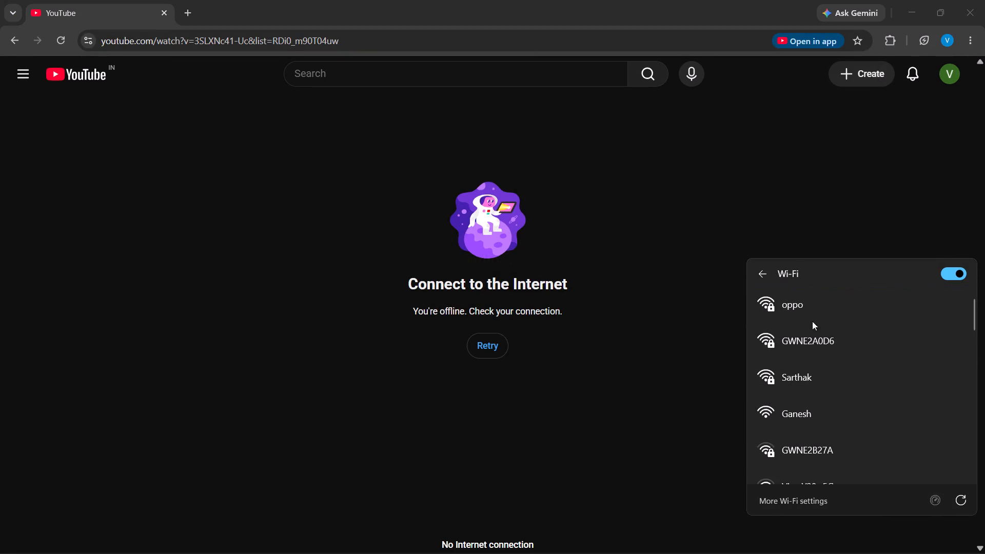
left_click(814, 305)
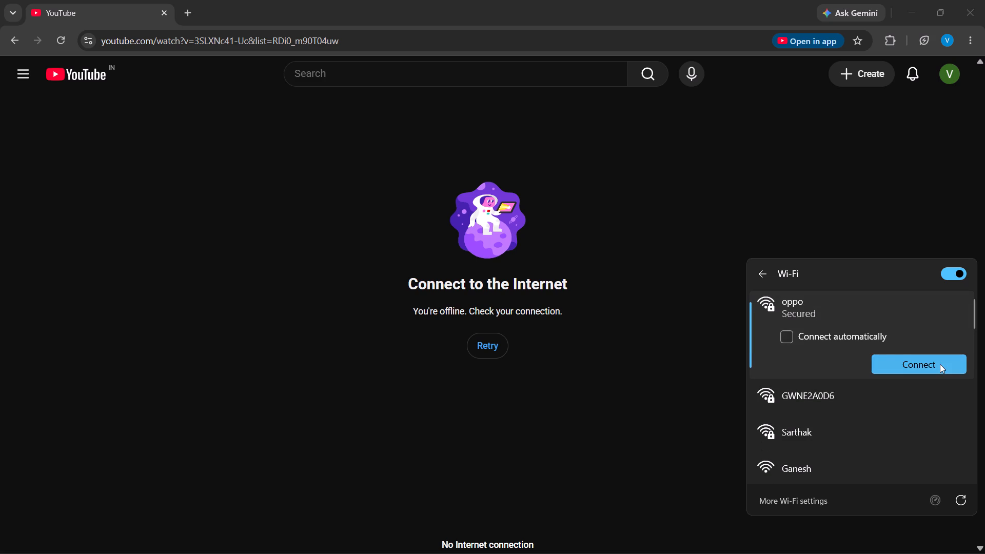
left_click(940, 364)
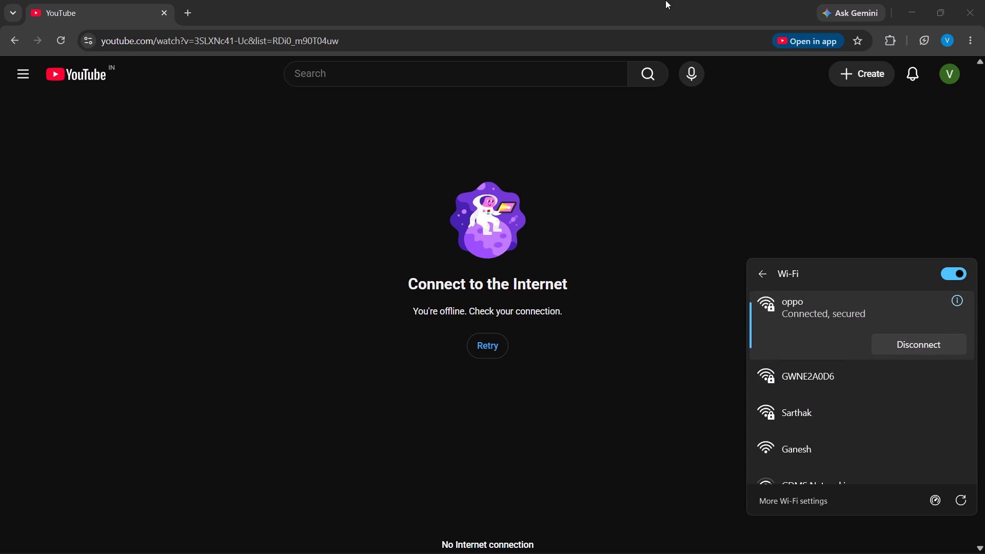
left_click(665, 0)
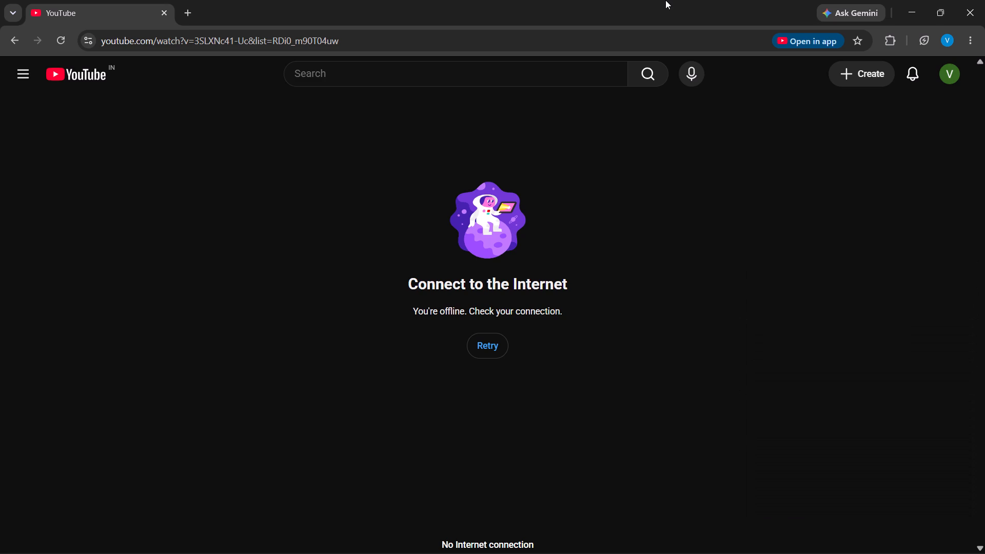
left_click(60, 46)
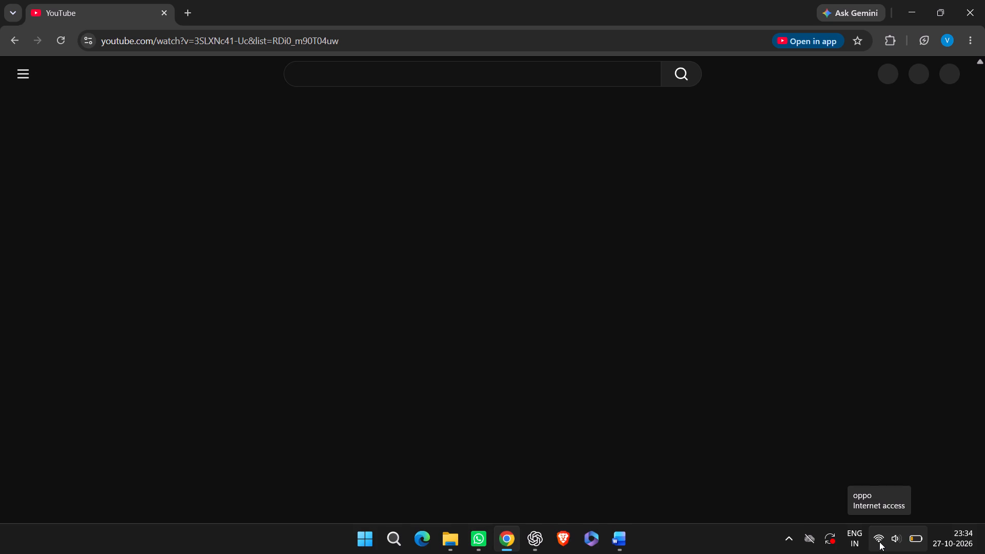
Switch the Wi-Fi connection from oppo to the user's own named network, keeping automatic connection enabled, and retry loading the YouTube page.
left_click(879, 542)
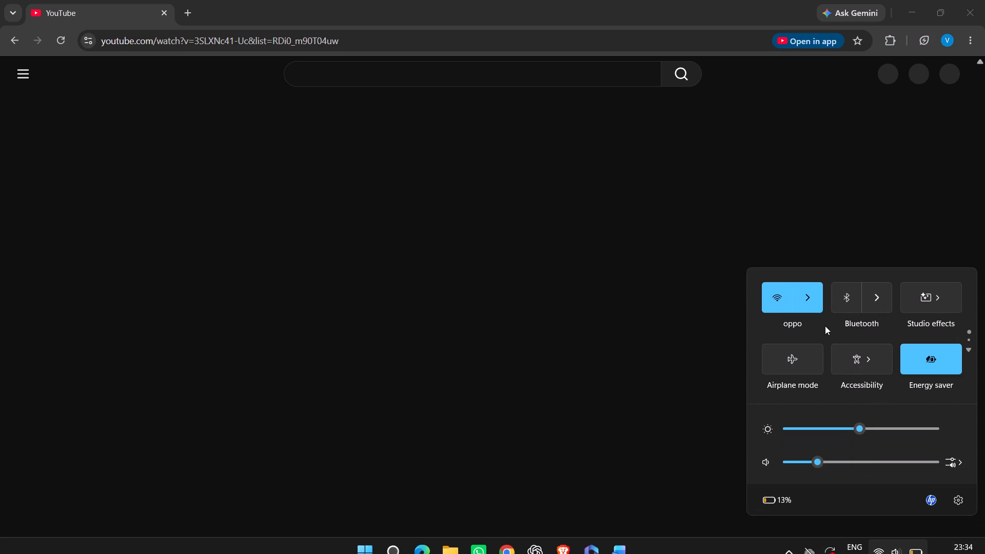
left_click(818, 314)
left_click(812, 302)
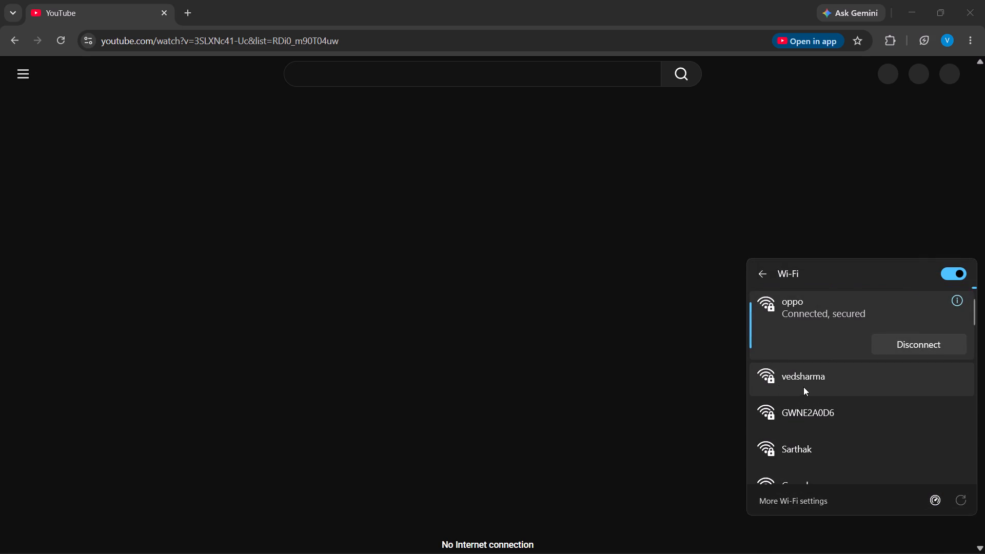
left_click(807, 388)
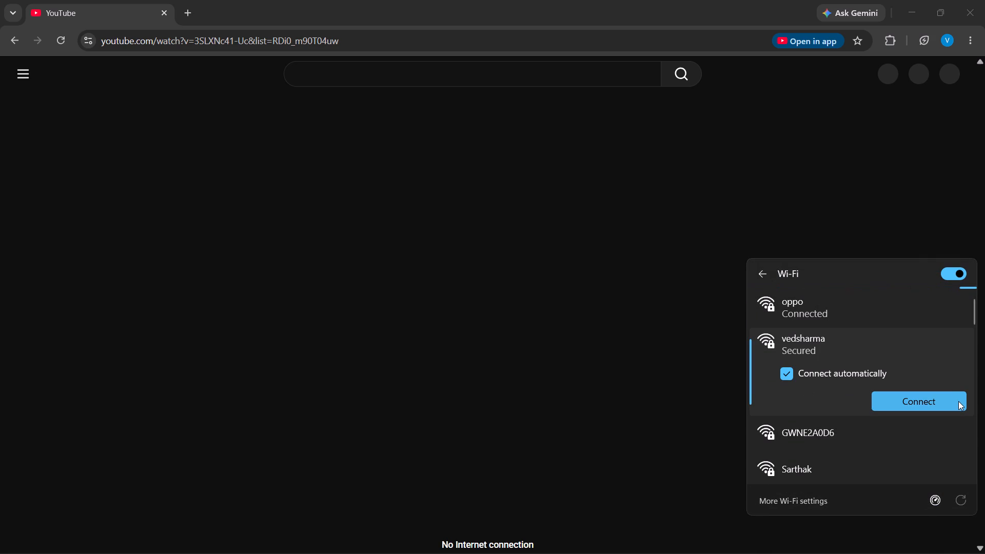
left_click(958, 401)
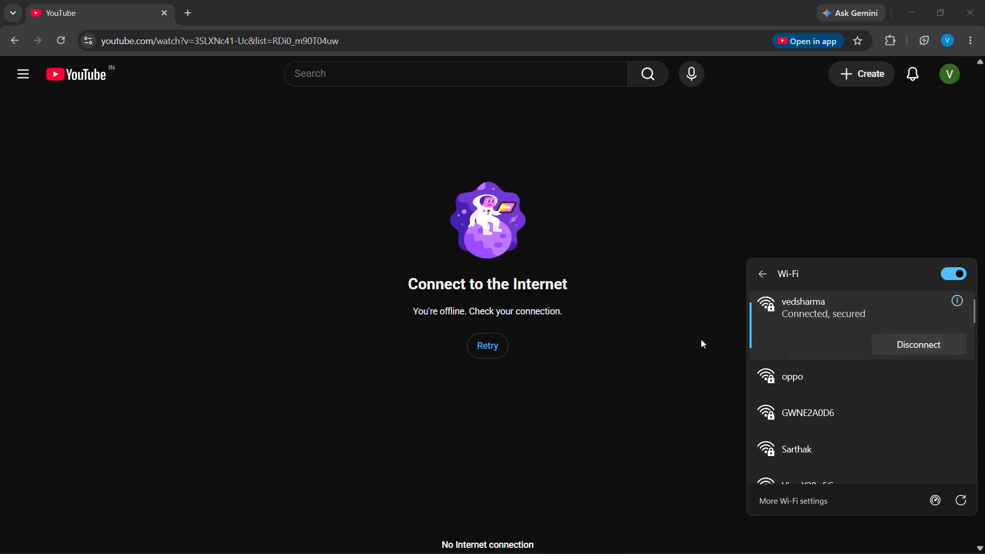
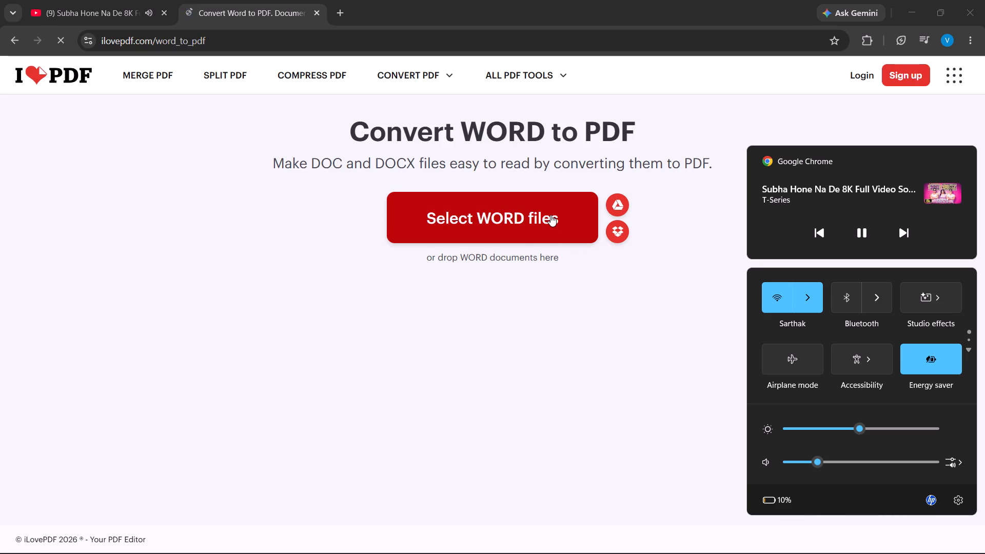
Switch the Wi-Fi connection from the Sarthak network to the oppo network.
left_click(814, 296)
left_click(797, 379)
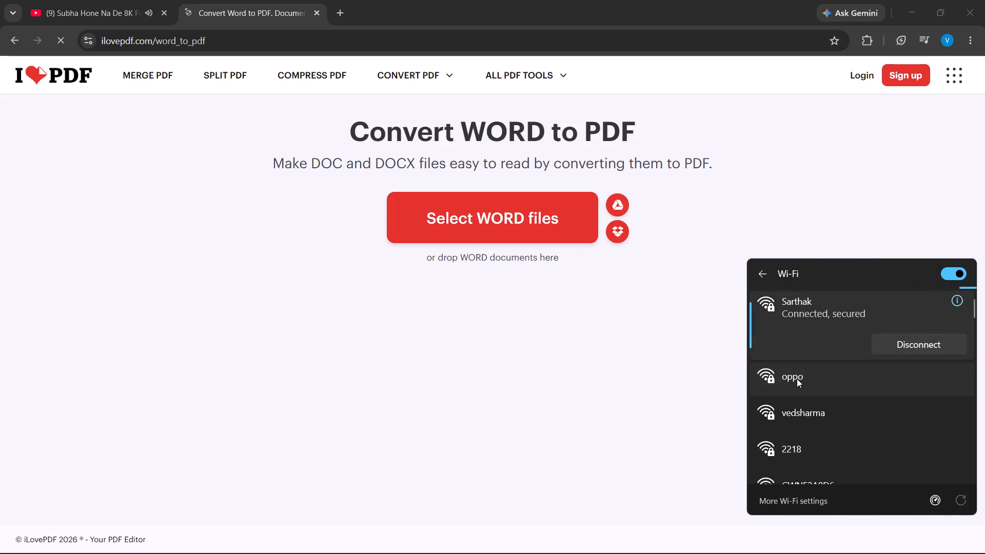
left_click(928, 397)
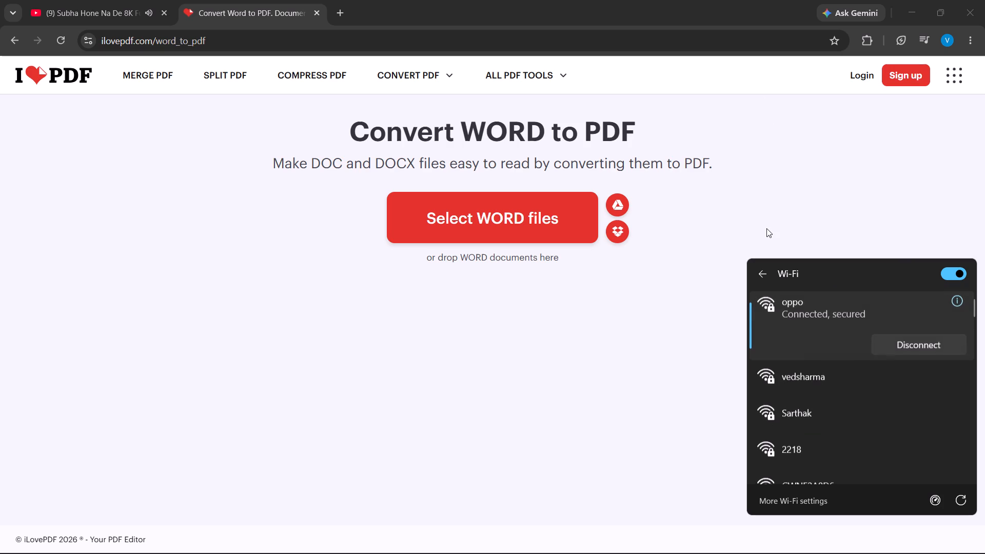
left_click(516, 300)
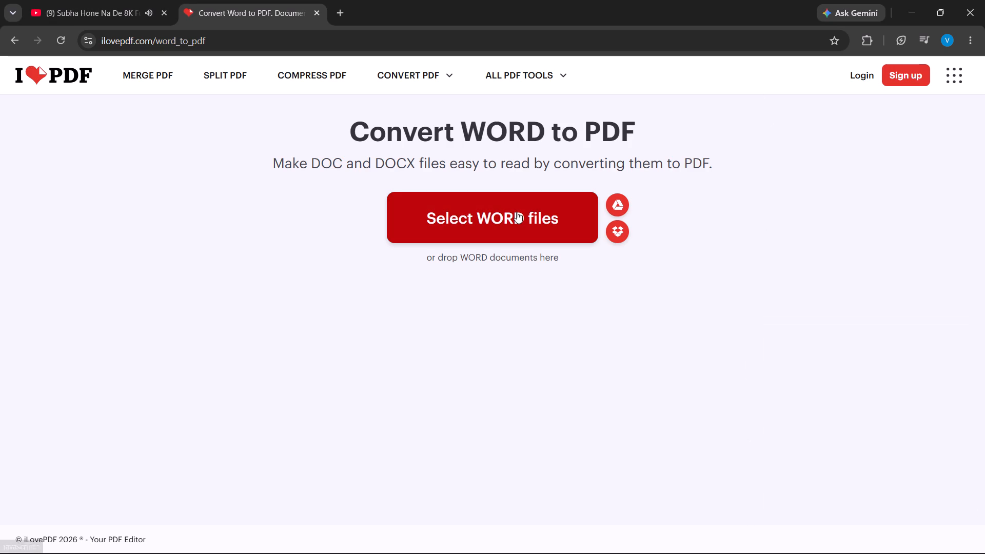
Load the DELD_CS_VED_03 Word document from the Downloads folder into the Word to PDF converter.
left_click(517, 212)
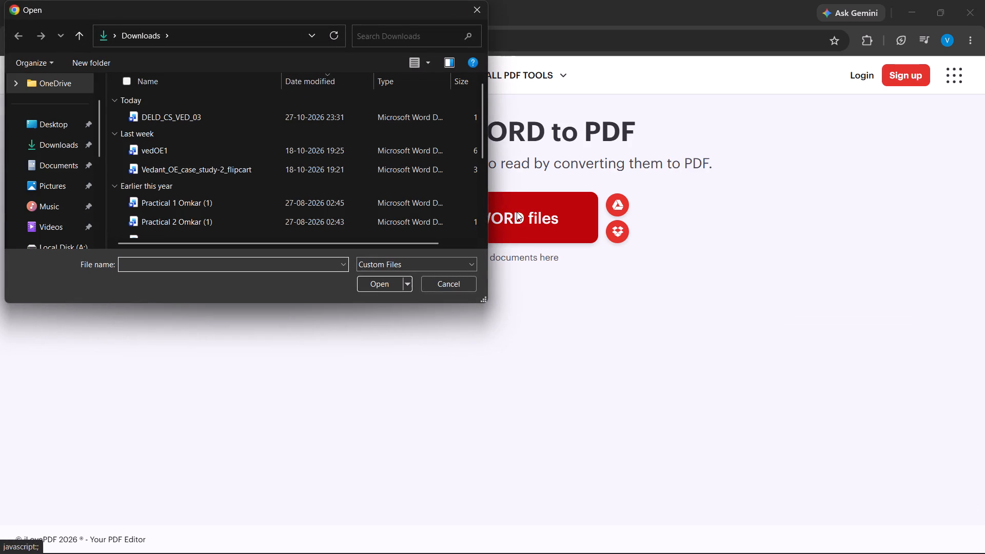
left_click(210, 115)
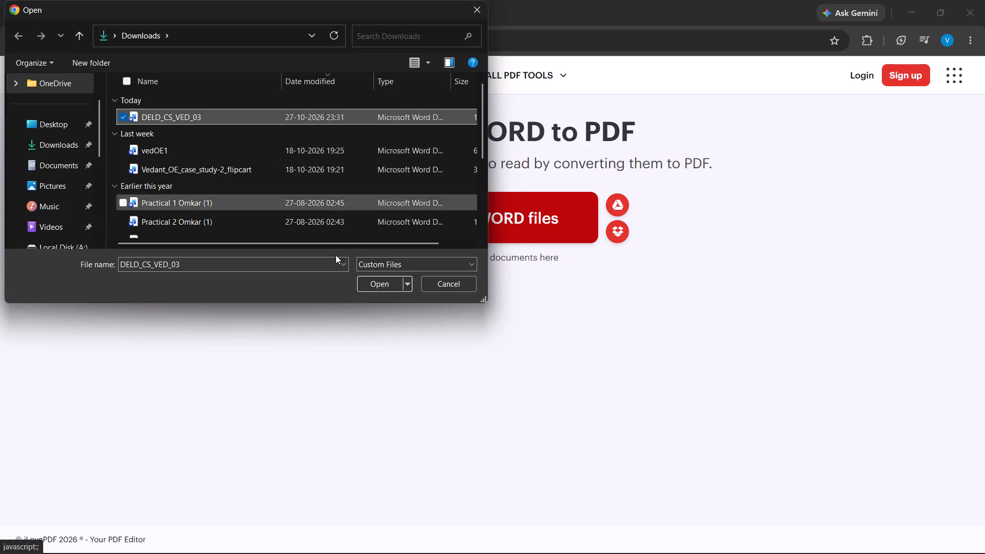
left_click(369, 287)
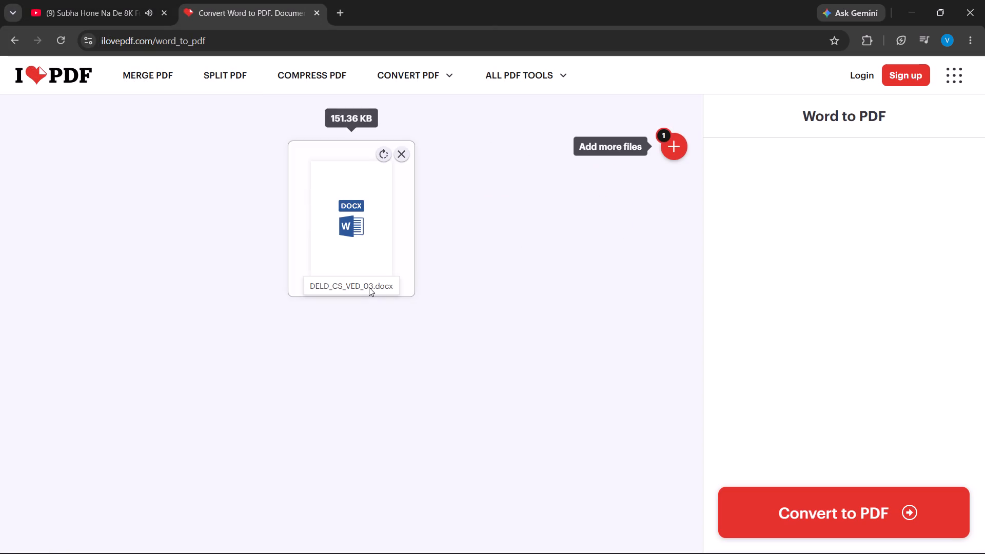
Convert the uploaded DELD_CS_VED_03.docx report to PDF with the iLovePDF Word to PDF converter.
left_click(789, 519)
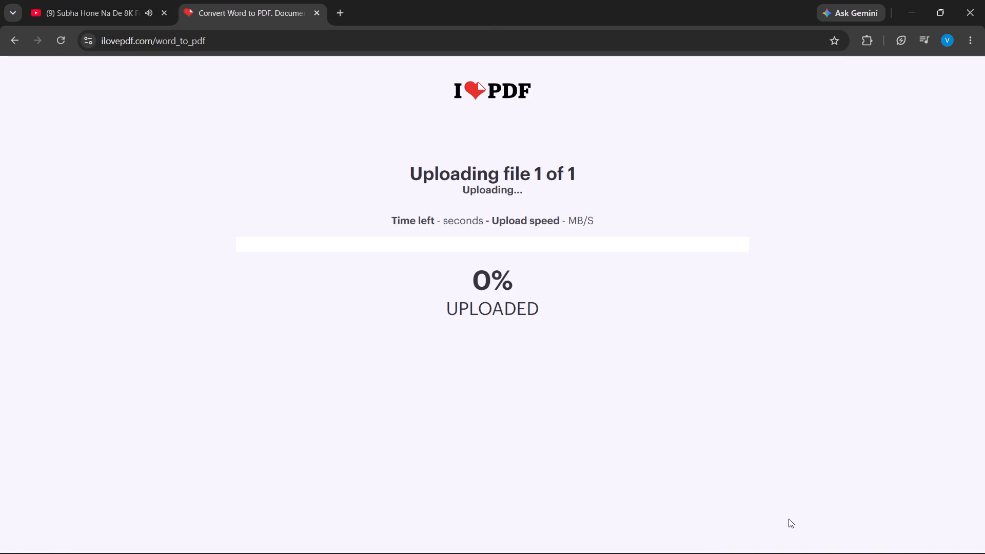
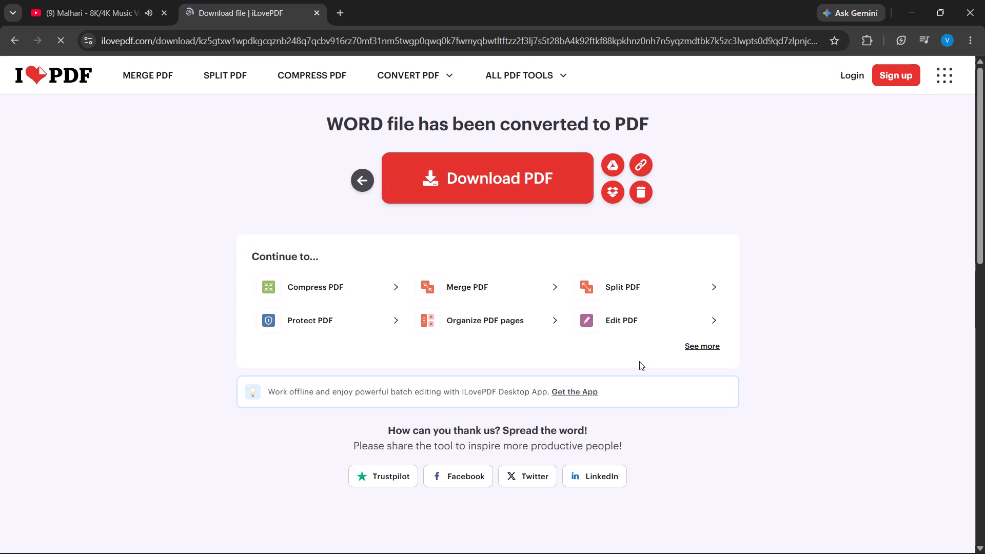
Download the converted DELD_CS_VED_03 PDF from iLovePDF.
left_click(505, 189)
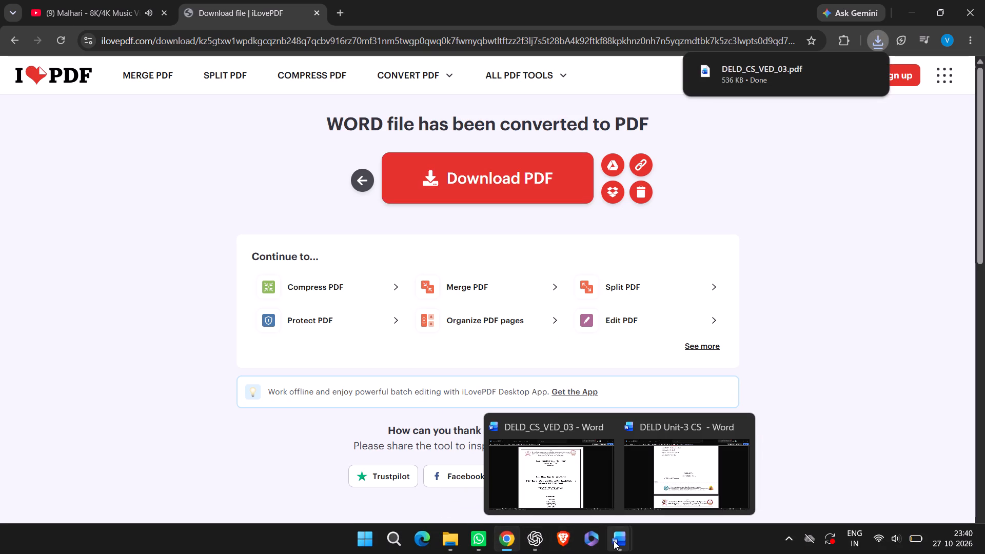
Switch to the DELD Unit-3 CS document in Word and examine its cover page, leaving header and footer editing.
left_click(614, 541)
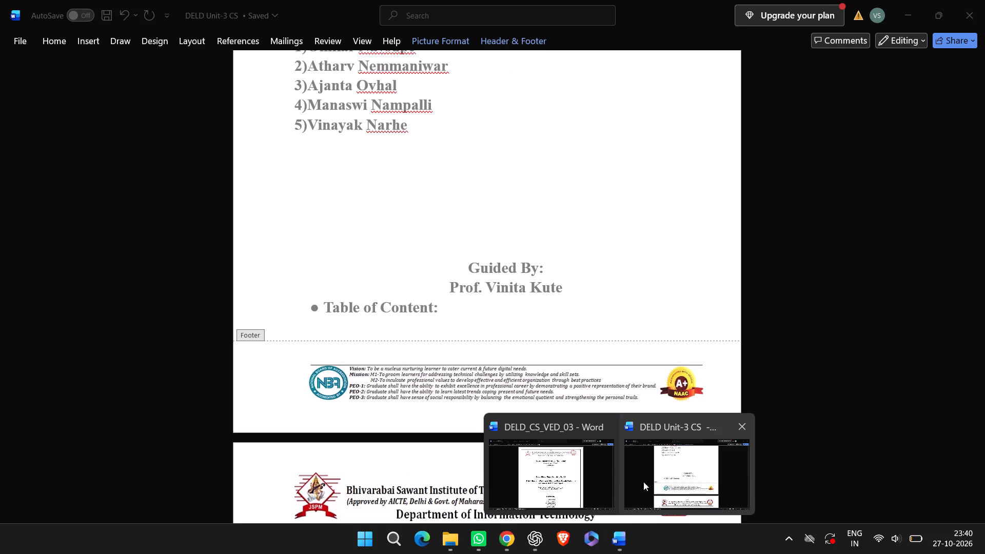
left_click(651, 472)
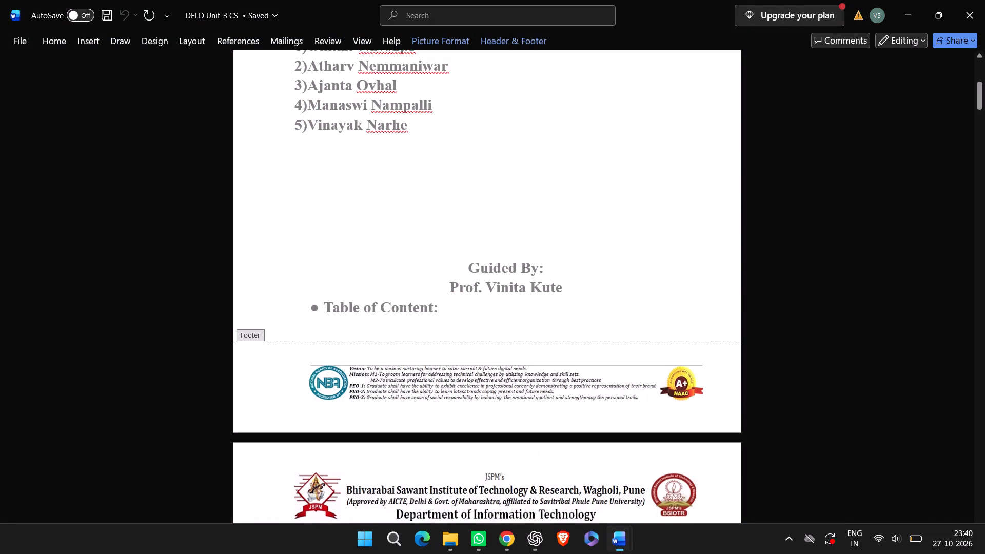
scroll(565, 299, "up", 4)
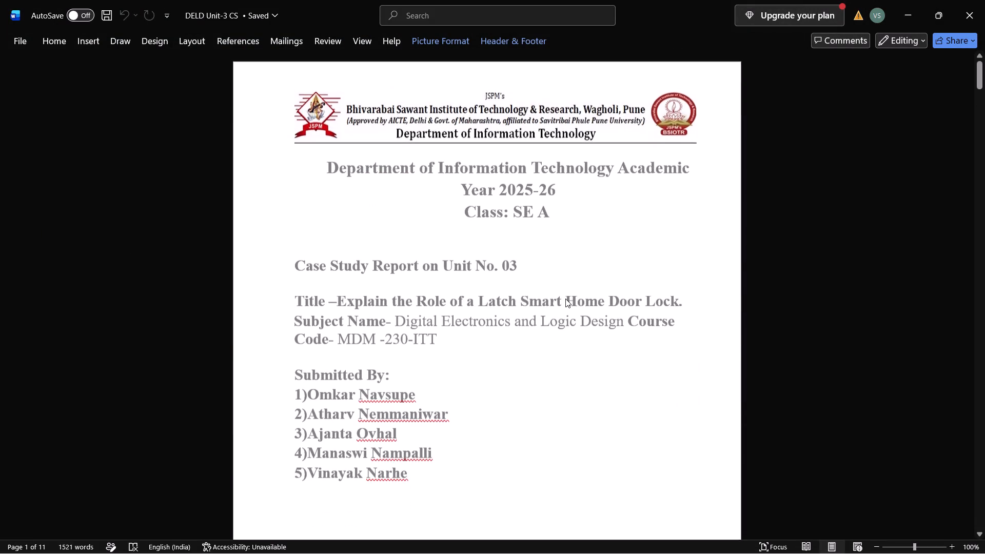
scroll(565, 299, "down", 1)
left_click(565, 299)
double_click(565, 299)
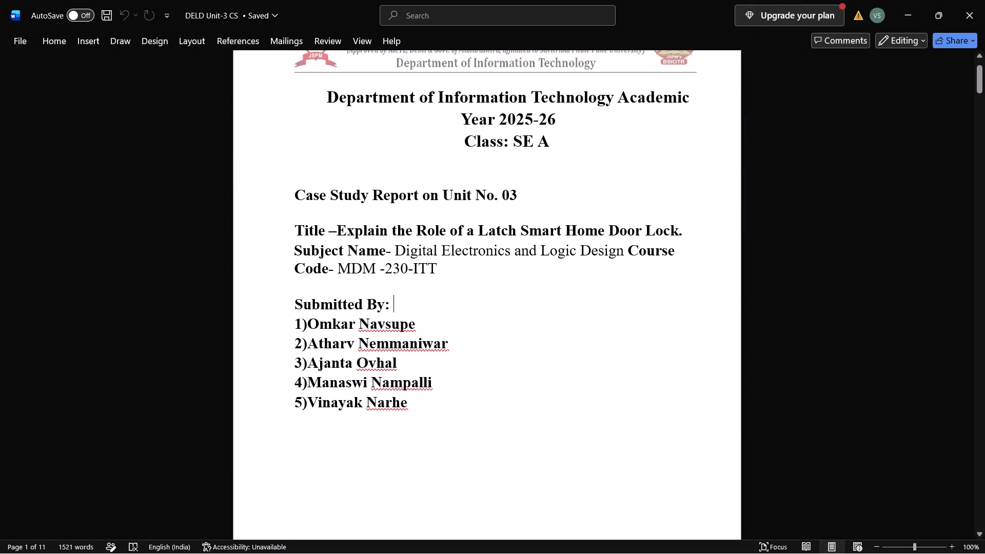
key("alt+Tab")
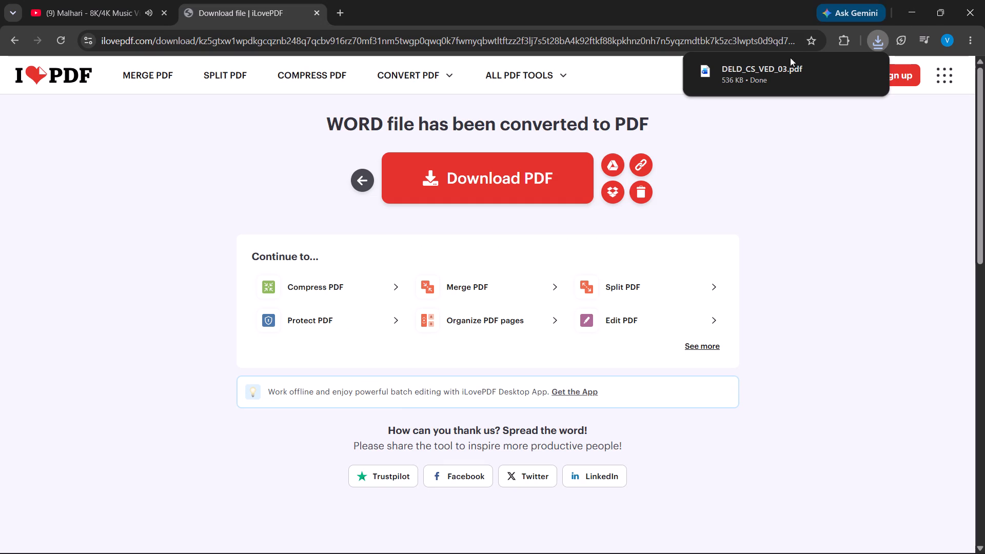
Open the downloaded DELD_CS_VED_03.pdf in Chrome and review all its pages from the cover to the references, dismissing any pop-ups.
left_click(784, 73)
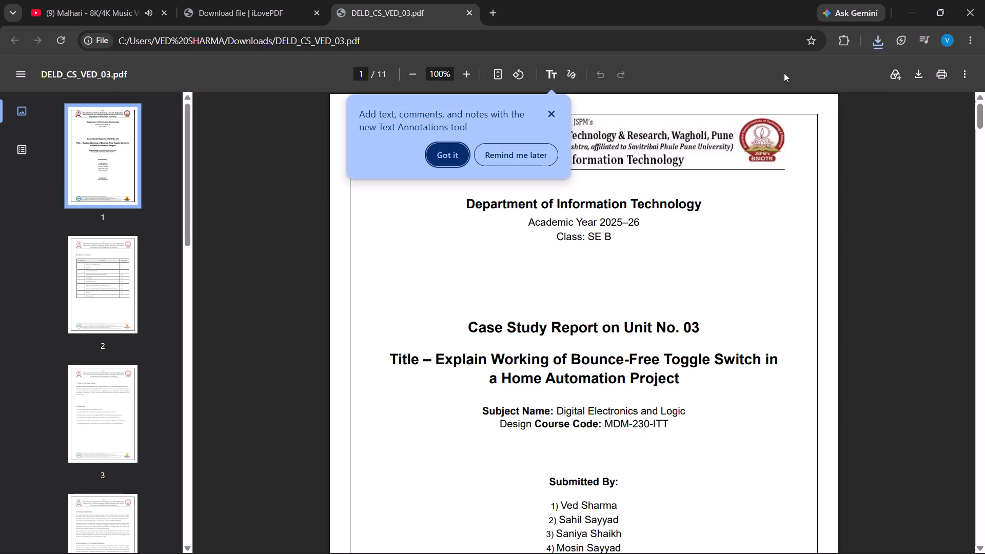
left_click(553, 118)
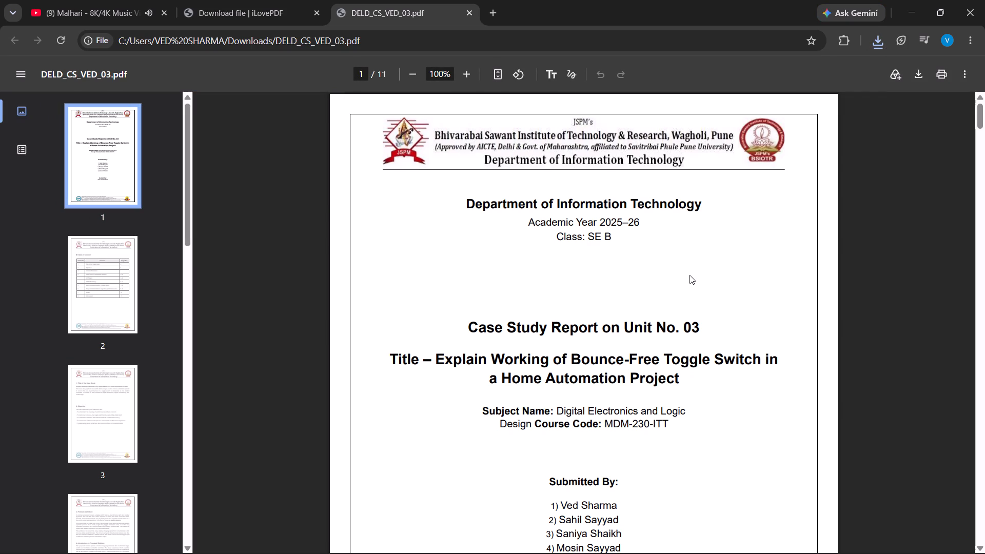
key("Down")
scroll(689, 275, "down", 6)
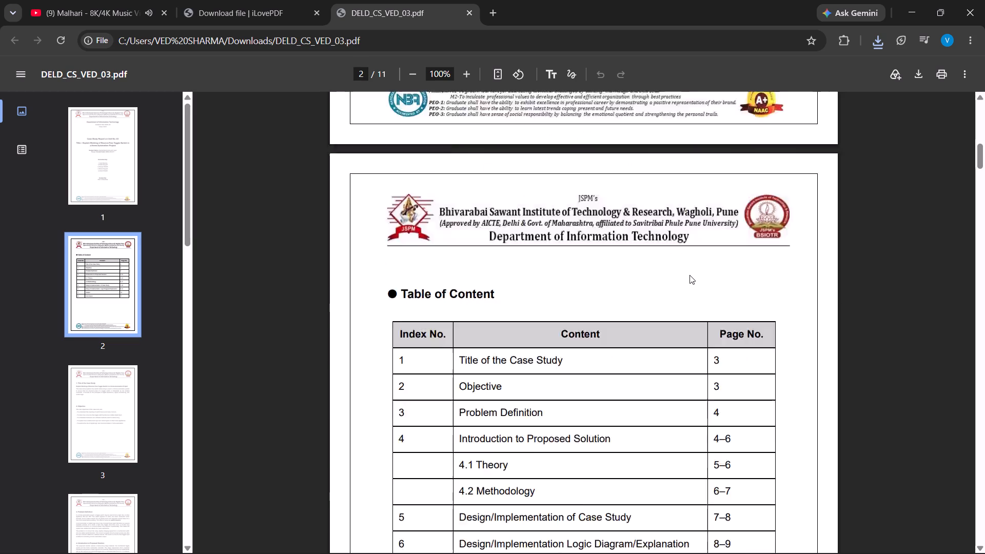
scroll(689, 275, "down", 6)
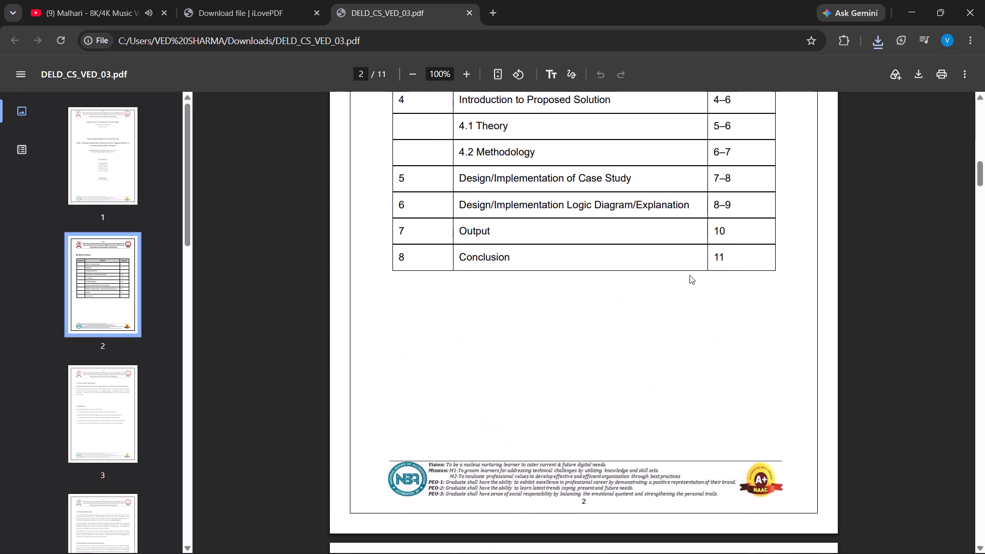
scroll(689, 275, "down", 19)
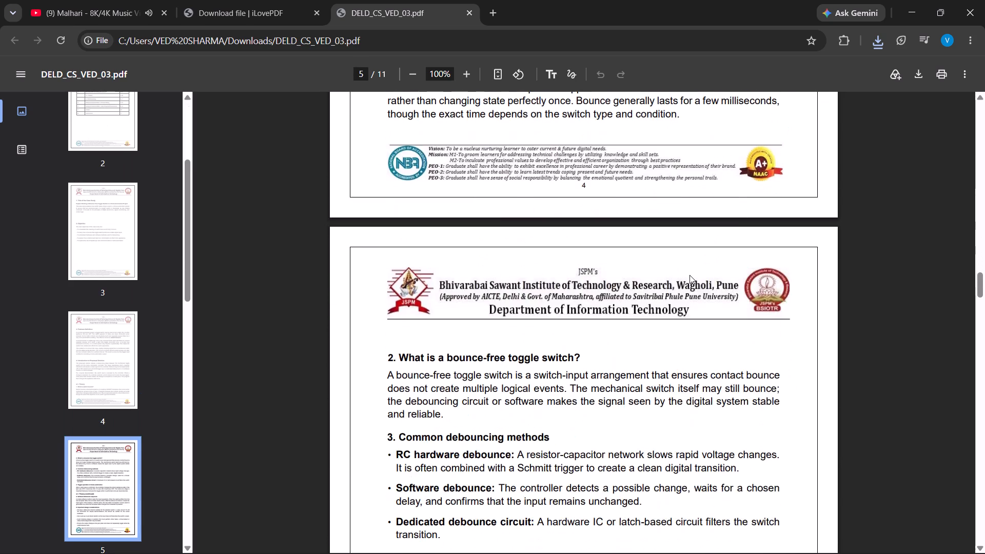
scroll(689, 275, "down", 17)
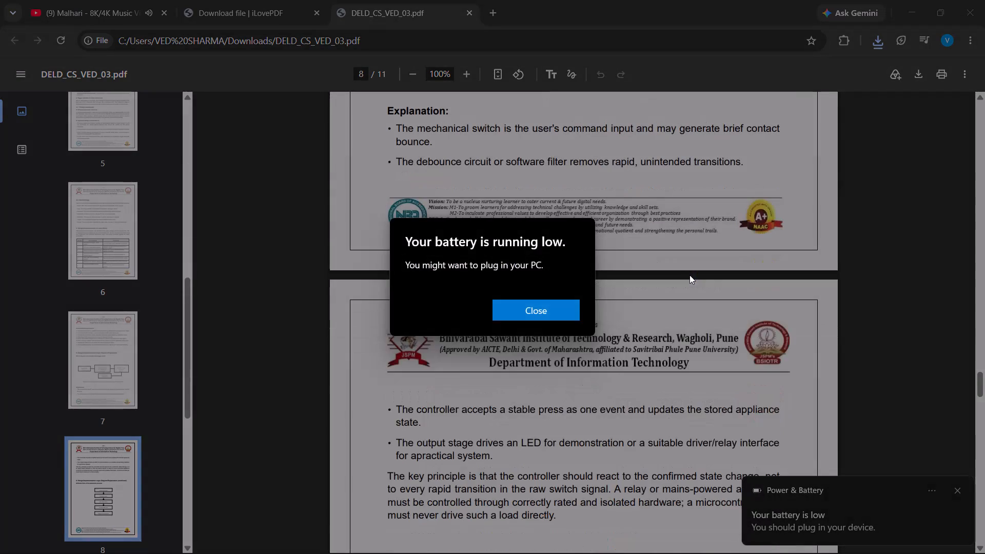
left_click(538, 310)
scroll(599, 348, "down", 1)
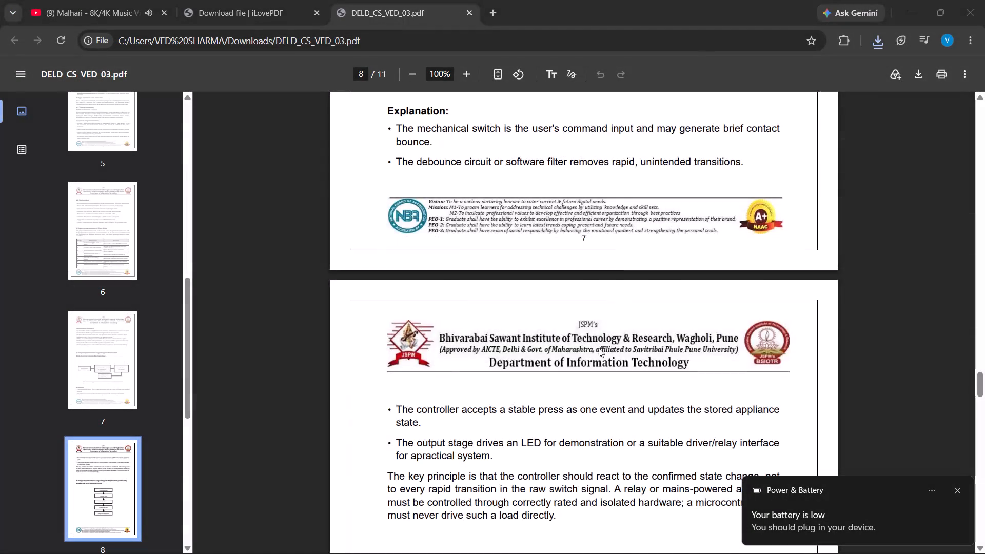
scroll(599, 348, "down", 11)
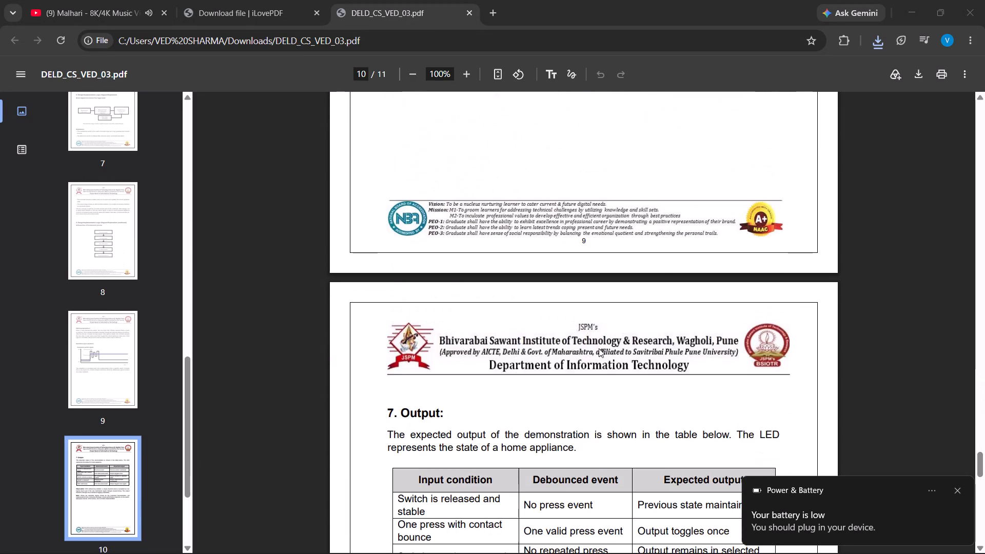
scroll(599, 348, "down", 10)
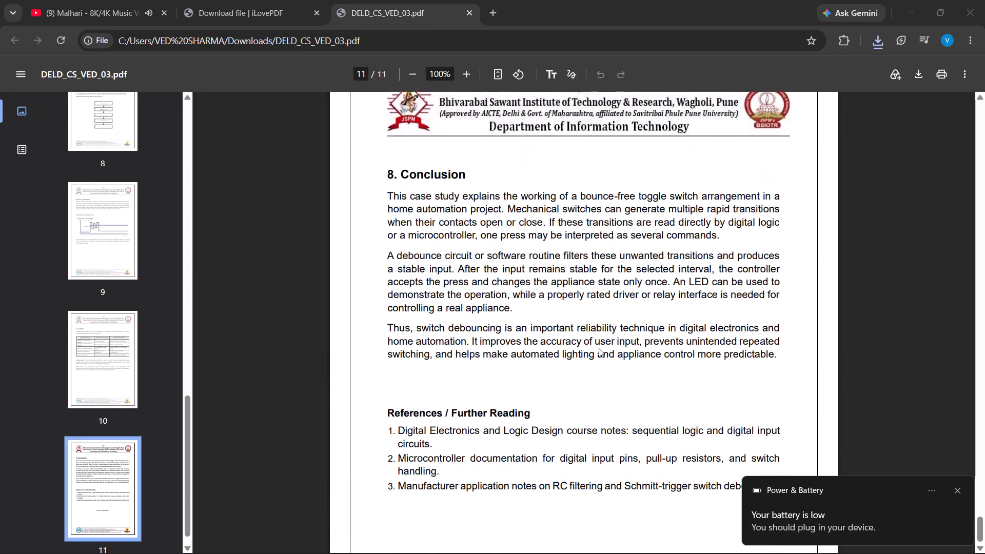
scroll(599, 348, "down", 3)
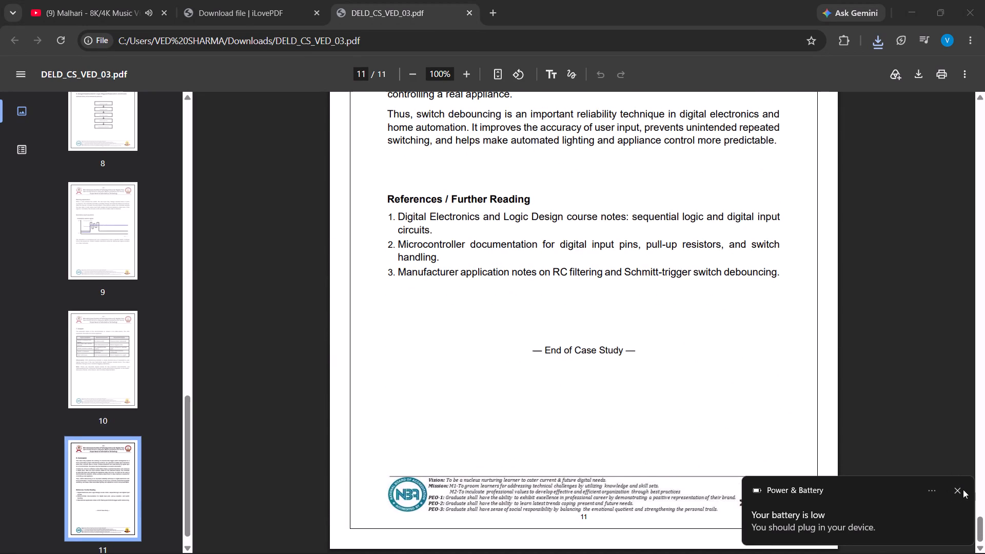
left_click(954, 493)
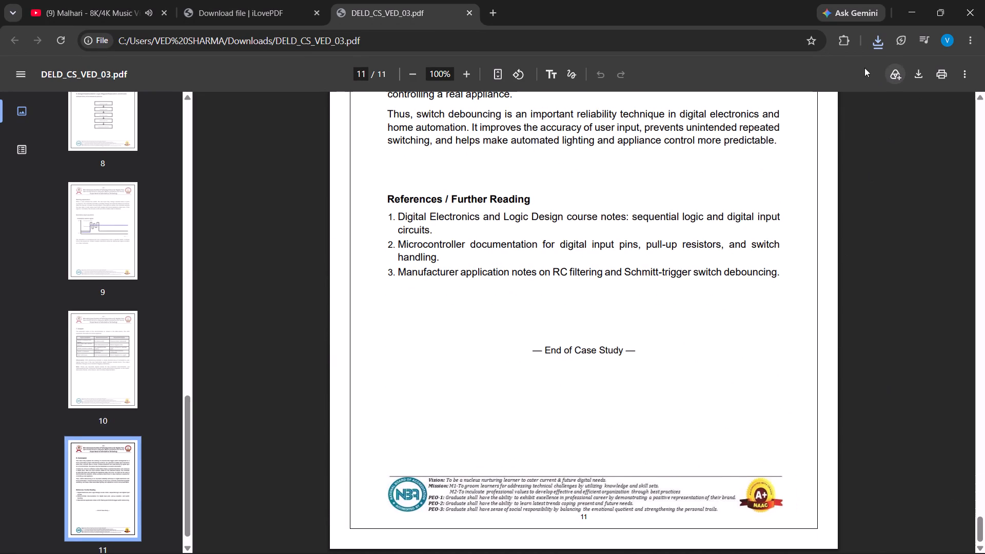
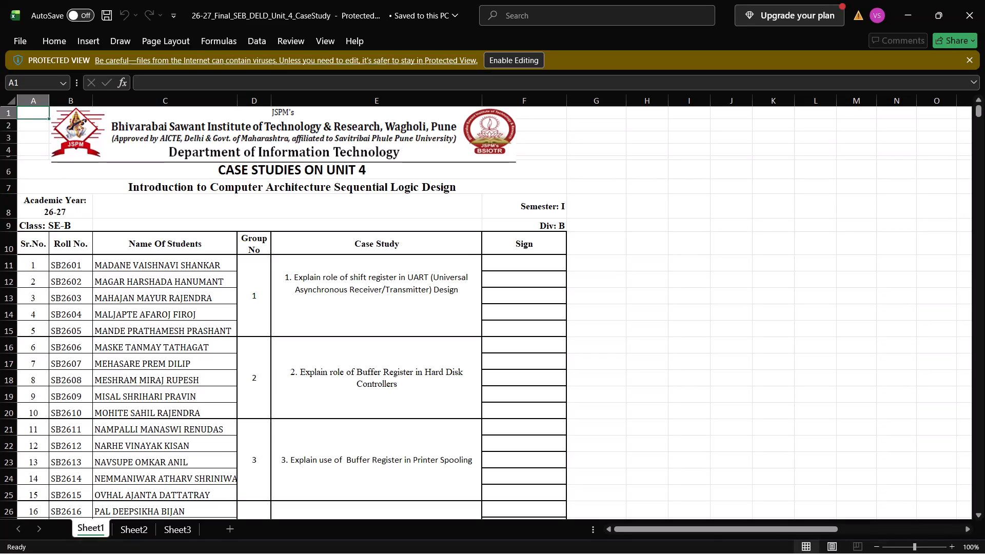
Locate group 8's case study topic in the Unit 4 student list and enable editing of the protected workbook.
scroll(719, 362, "down", 3)
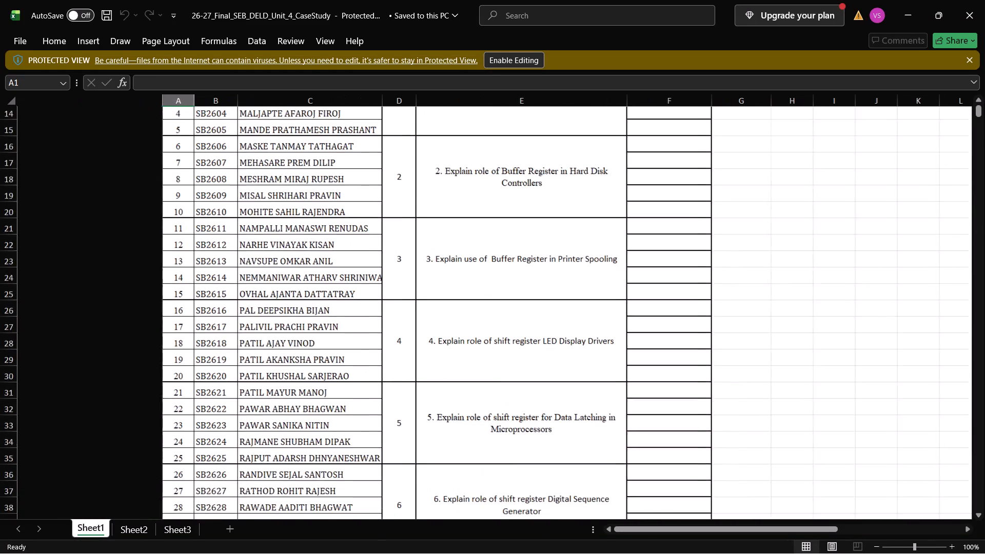
scroll(719, 362, "down", 6)
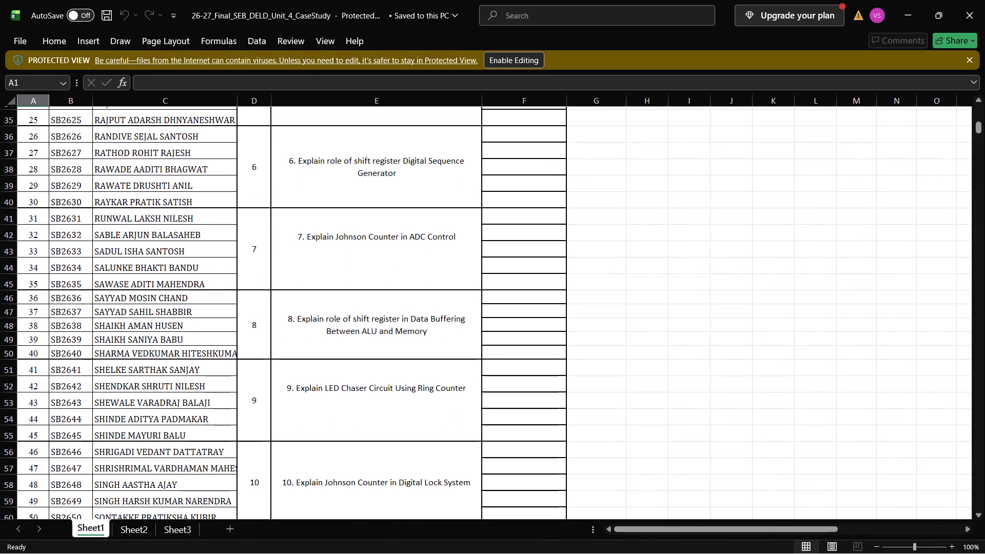
left_click(434, 335)
triple_click(434, 335)
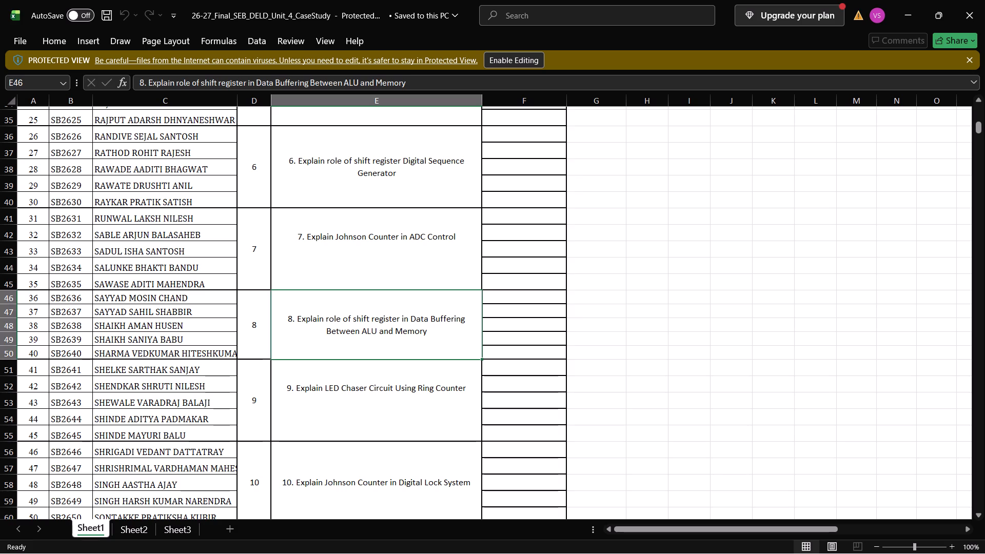
left_click(434, 335)
left_click_drag(434, 335, 414, 332)
triple_click(414, 332)
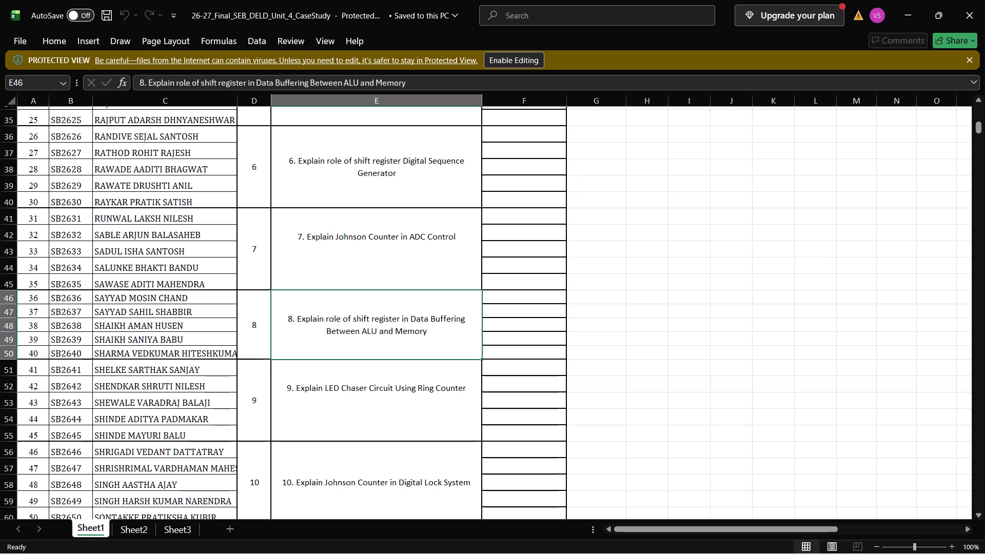
double_click(414, 332)
left_click(507, 62)
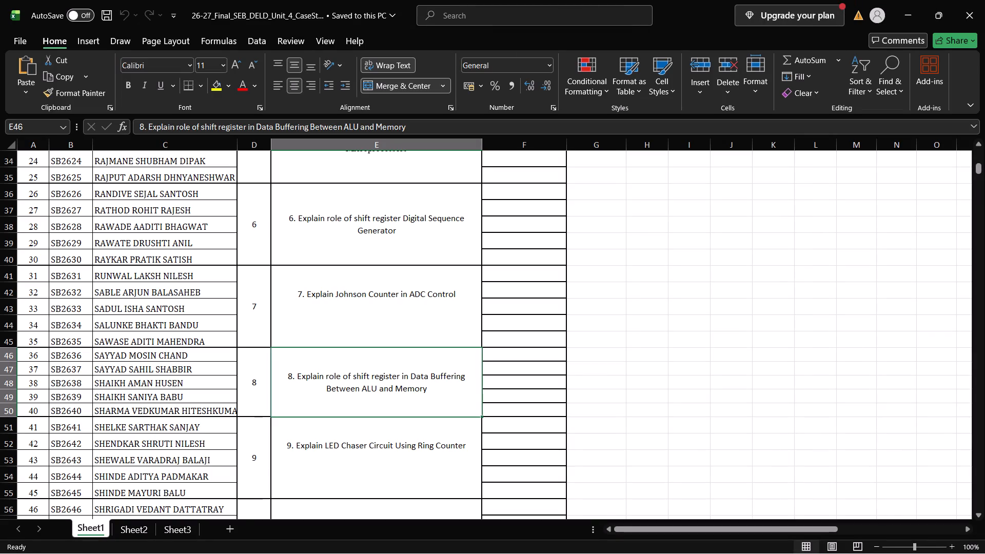
Copy group 8's topic text "Explain role of shift register in Data Buffering Between ALU and Memory", without its number, and close the workbook.
left_click(426, 390)
triple_click(426, 390)
double_click(426, 390)
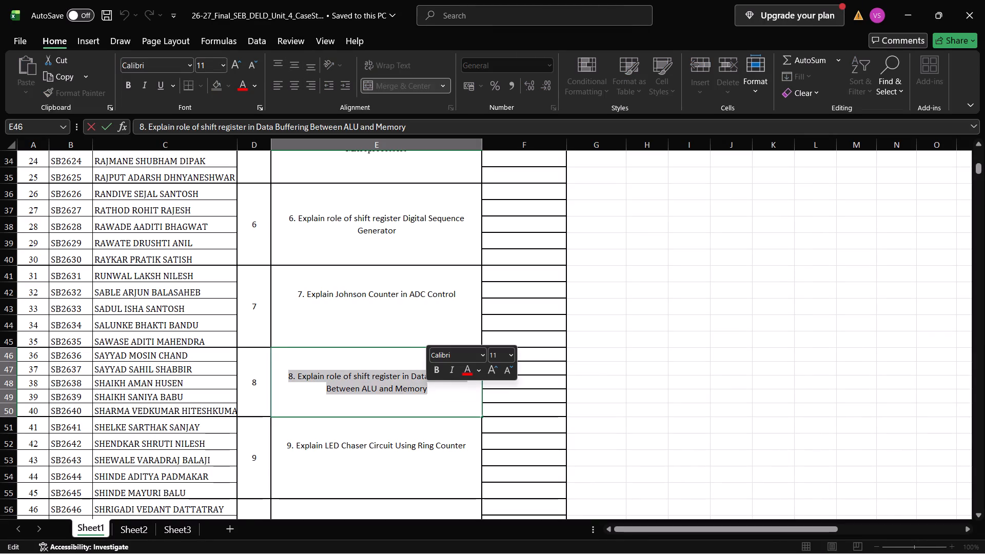
left_click(426, 390)
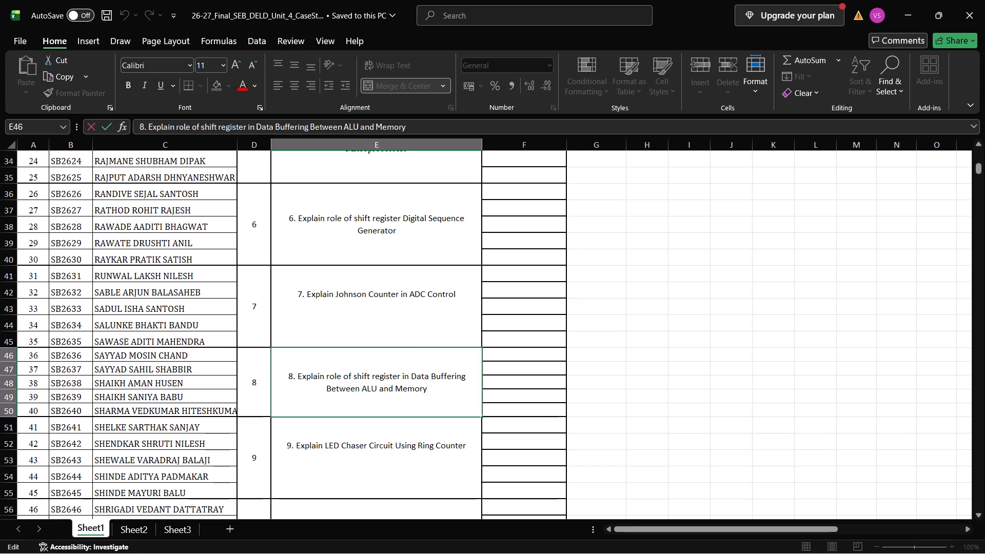
left_click_drag(297, 373, 456, 412)
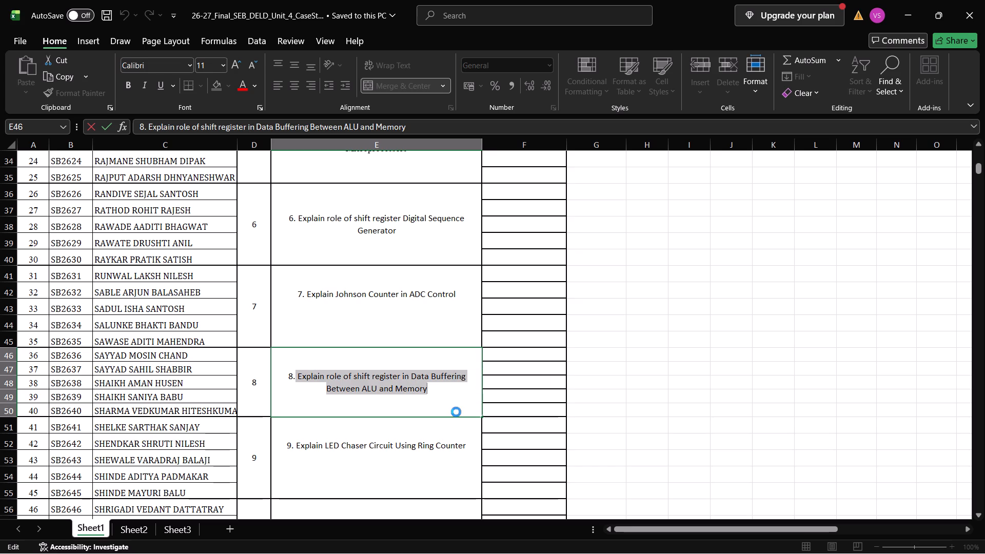
key("ctrl+c")
left_click(981, 2)
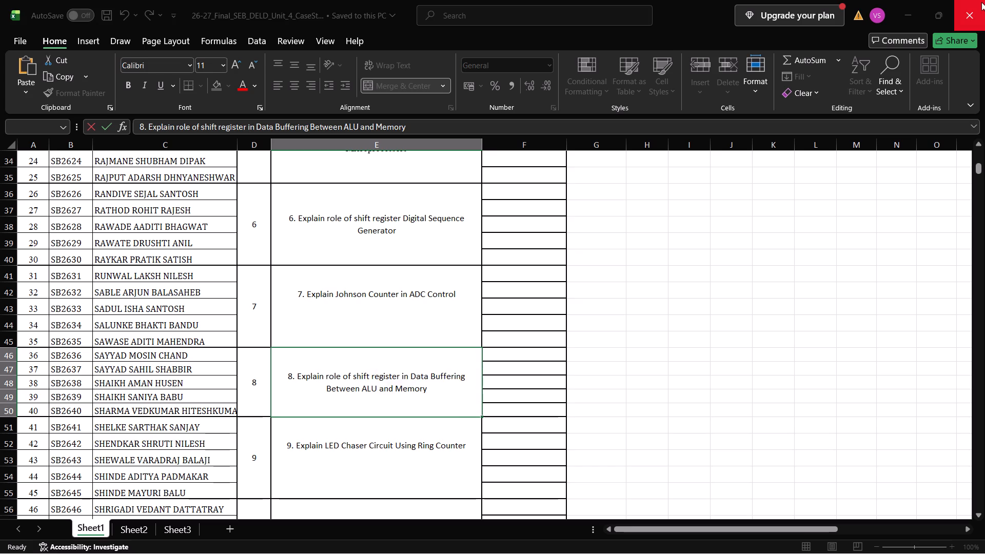
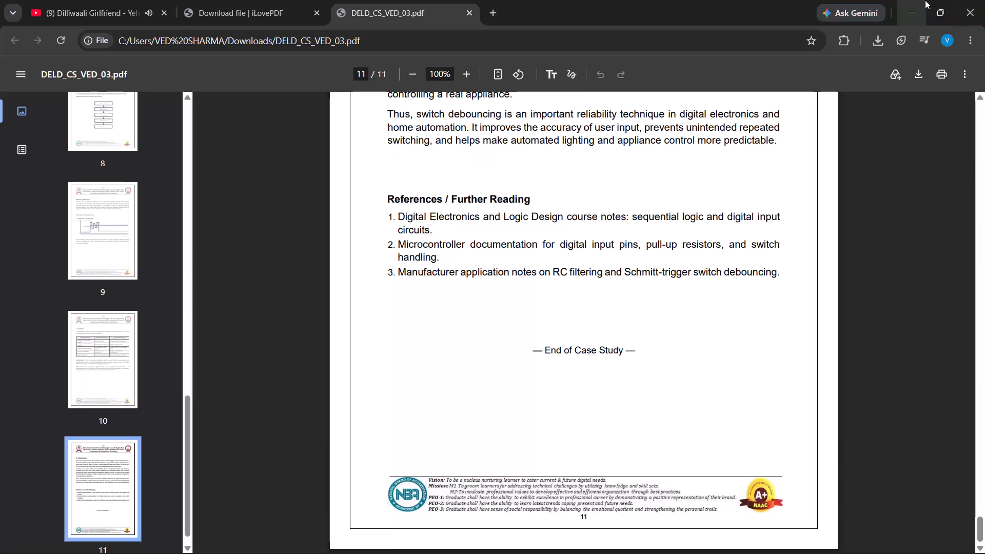
Minimize the browser showing the finished PDF and close the Downloads folder window to return to ChatGPT.
left_click(913, 0)
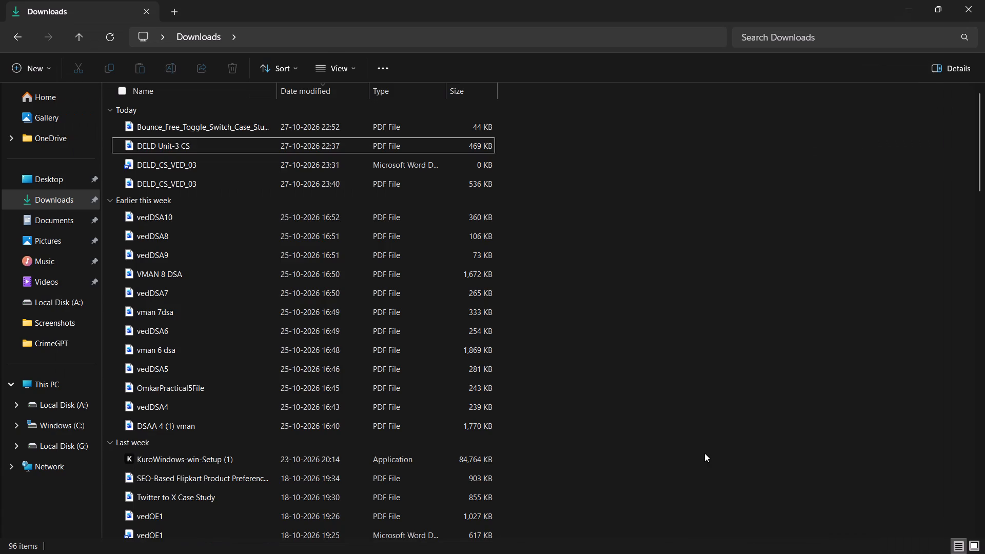